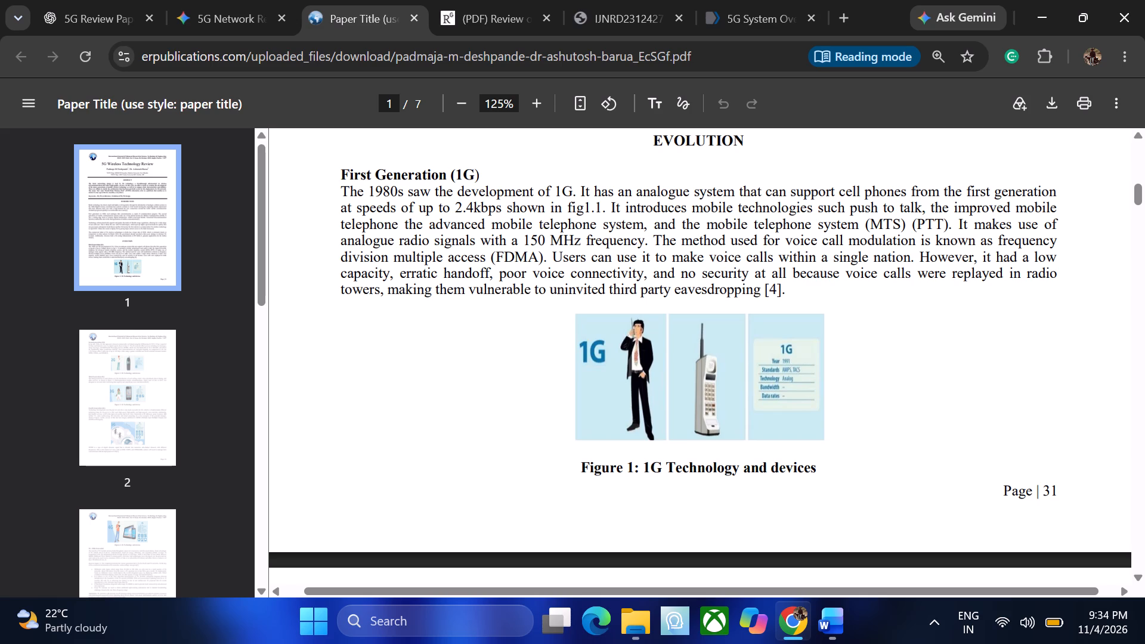
drag(913, 256, 548, 240)
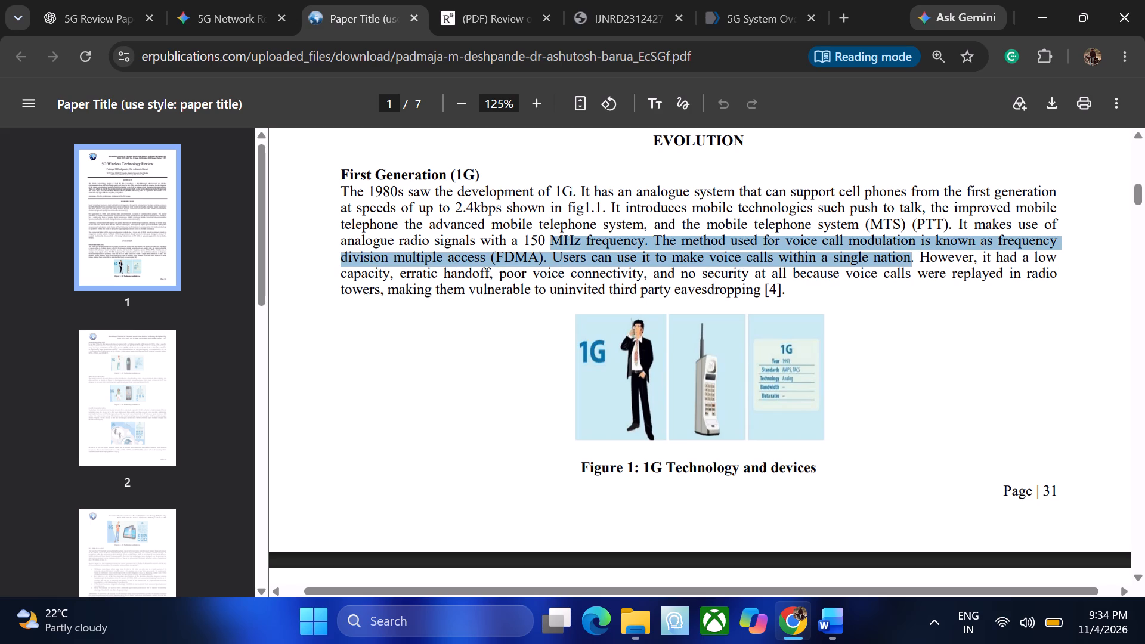
drag(548, 240, 336, 194)
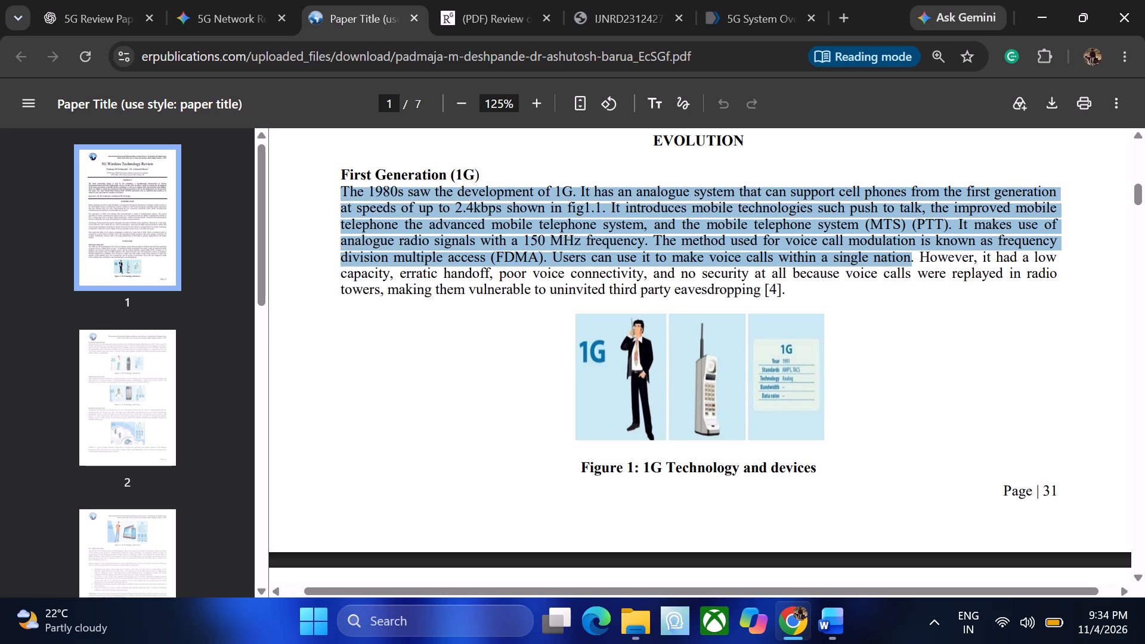
drag(336, 194, 342, 192)
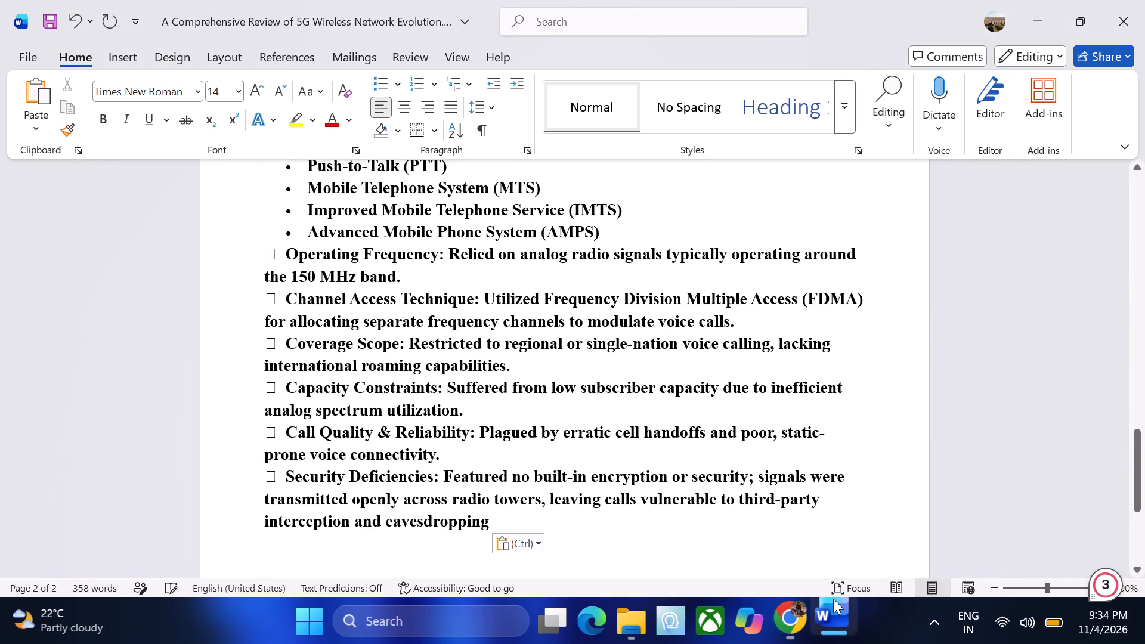
click(496, 522)
key(period)
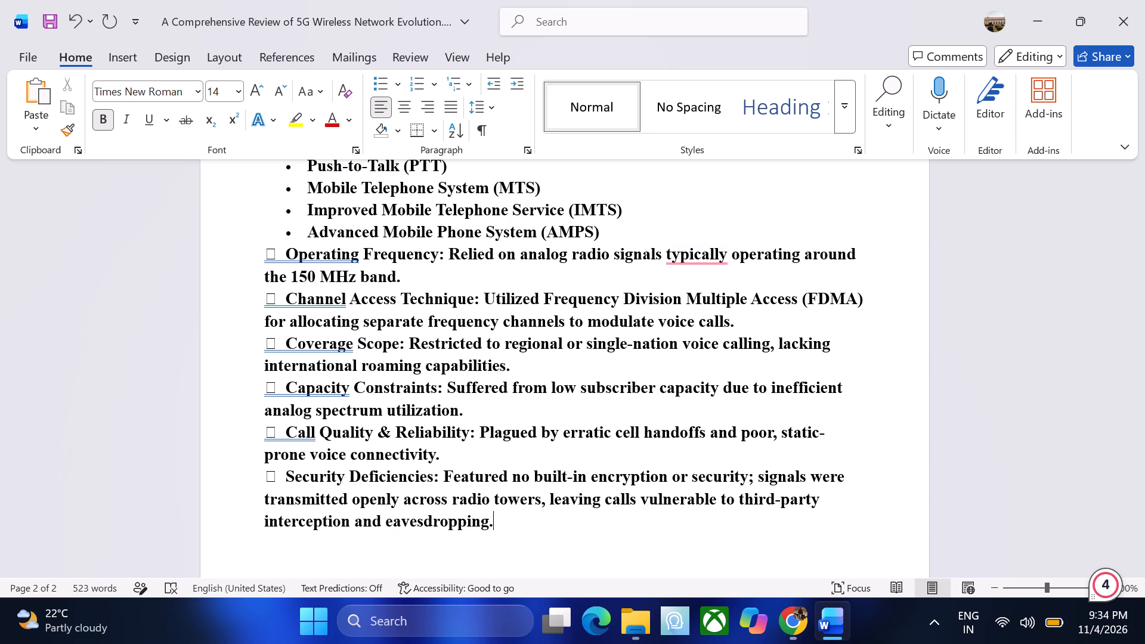
Set all the pasted First Generation points, excluding the heading, to font size 12 and remove their bold formatting.
key(ctrl+shift+Up)
key(ctrl+shift+Up)
key(ctrl+shift+Up)
key(ctrl+shift+Up)
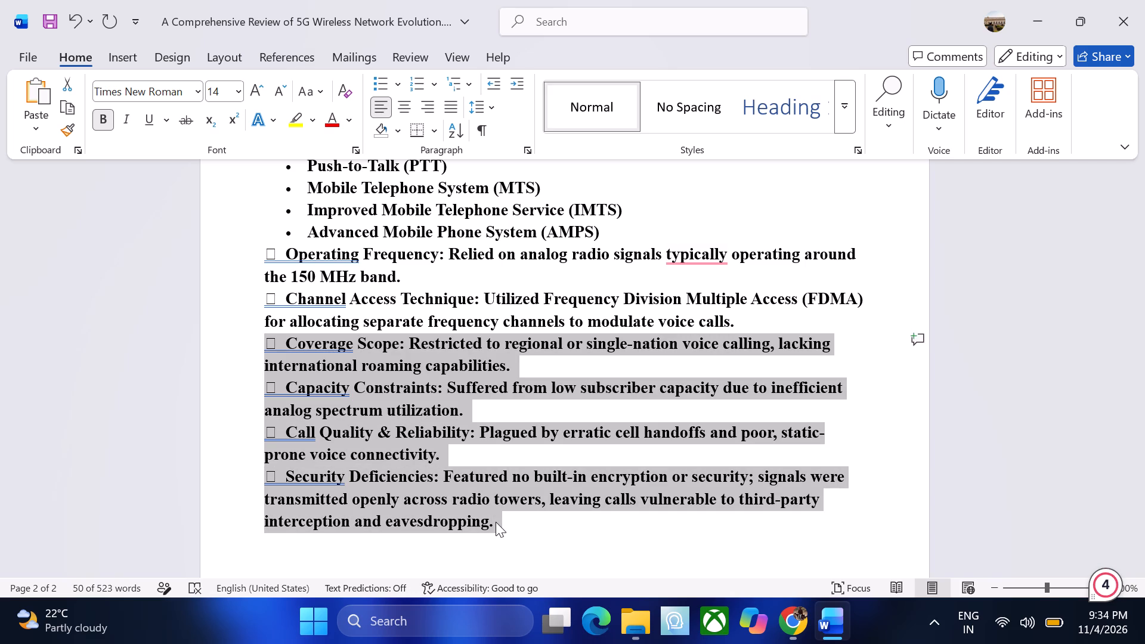
key(ctrl+shift+Up)
key(ctrl+shift+Up)
key(ctrl+shift+Up)
key(ctrl+shift+Up)
key(ctrl+shift+Up)
key(ctrl+shift+Up)
key(ctrl+shift+Up)
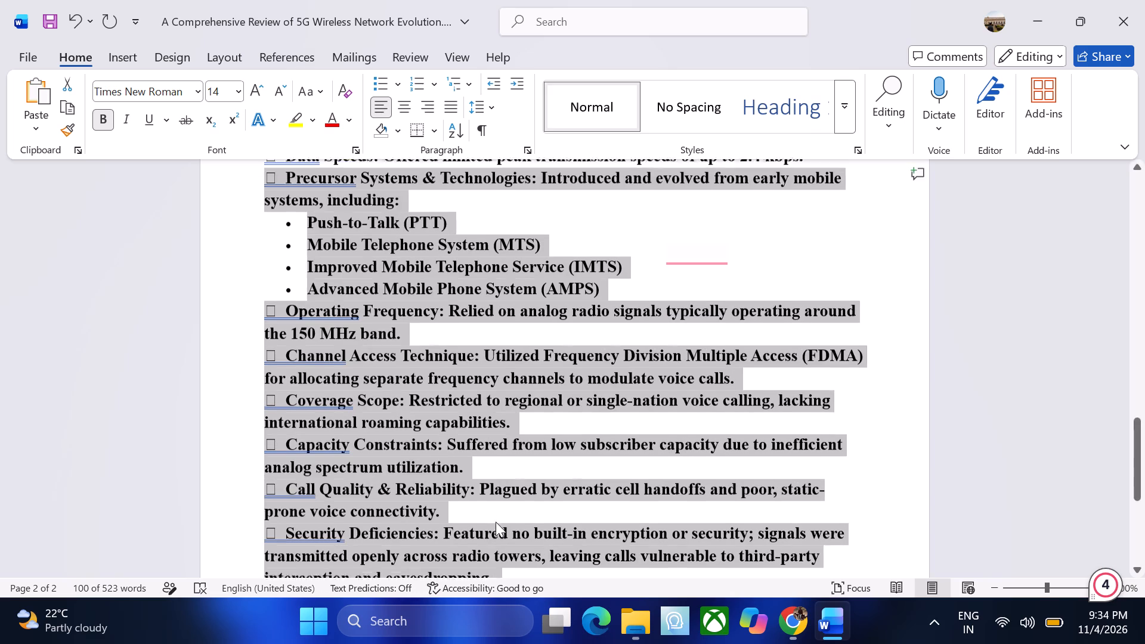
key(ctrl+shift+Up)
key(ctrl+shift+Up)
key(ctrl+shift+Up)
key(ctrl+shift+Up)
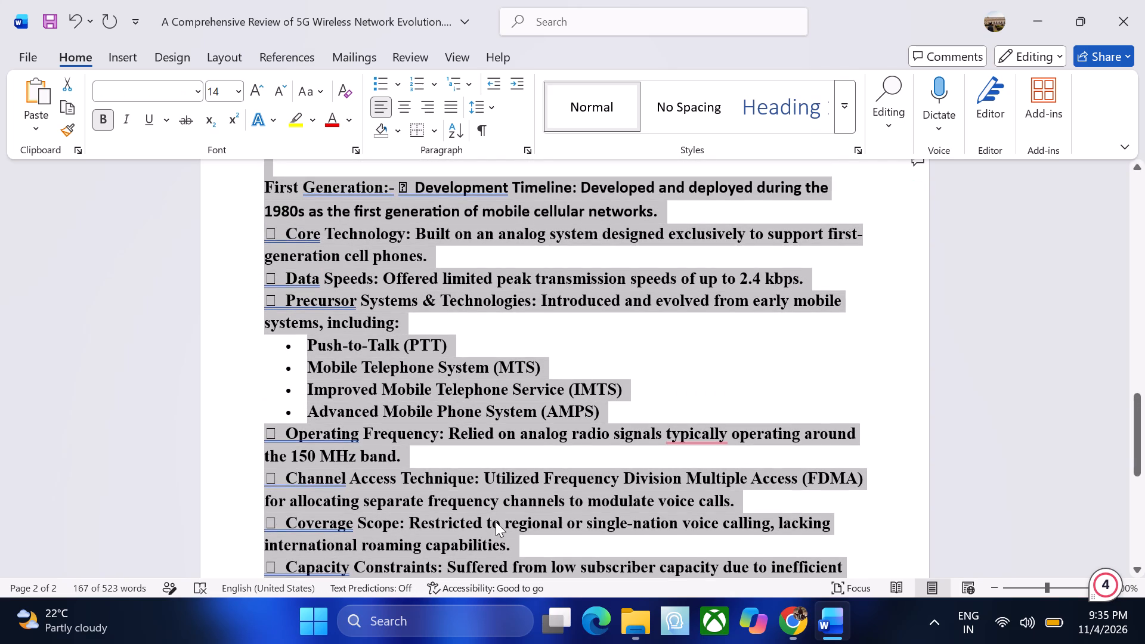
key(ctrl+shift+Down)
key(ctrl+shift+Right)
key(ctrl+shift+Right)
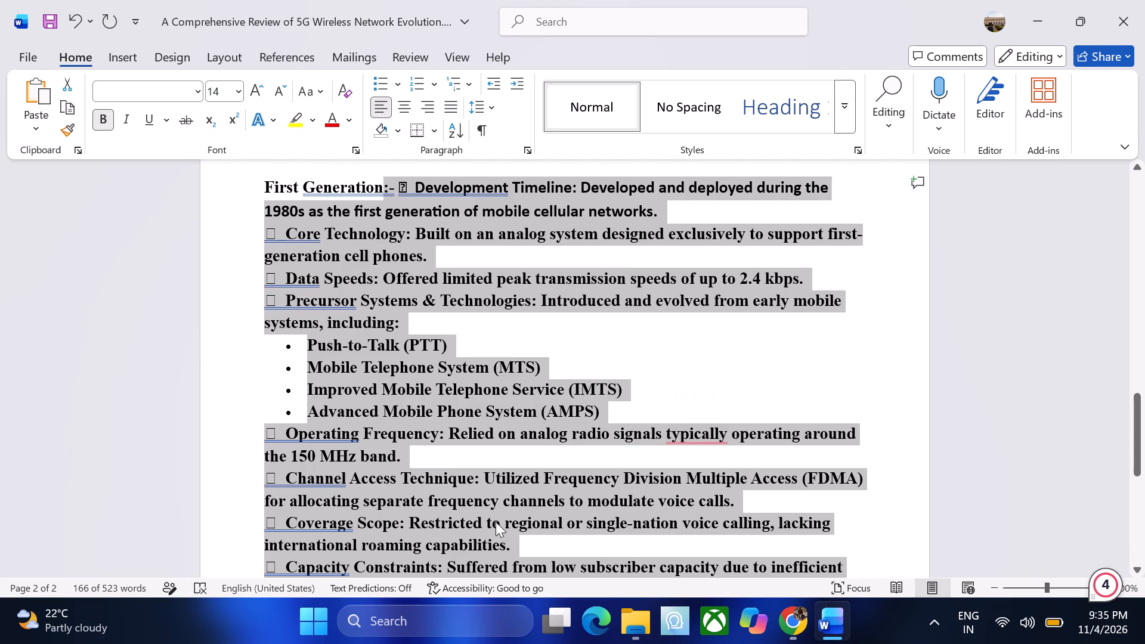
key(ctrl+shift+Right)
key(ctrl+shift+Right)
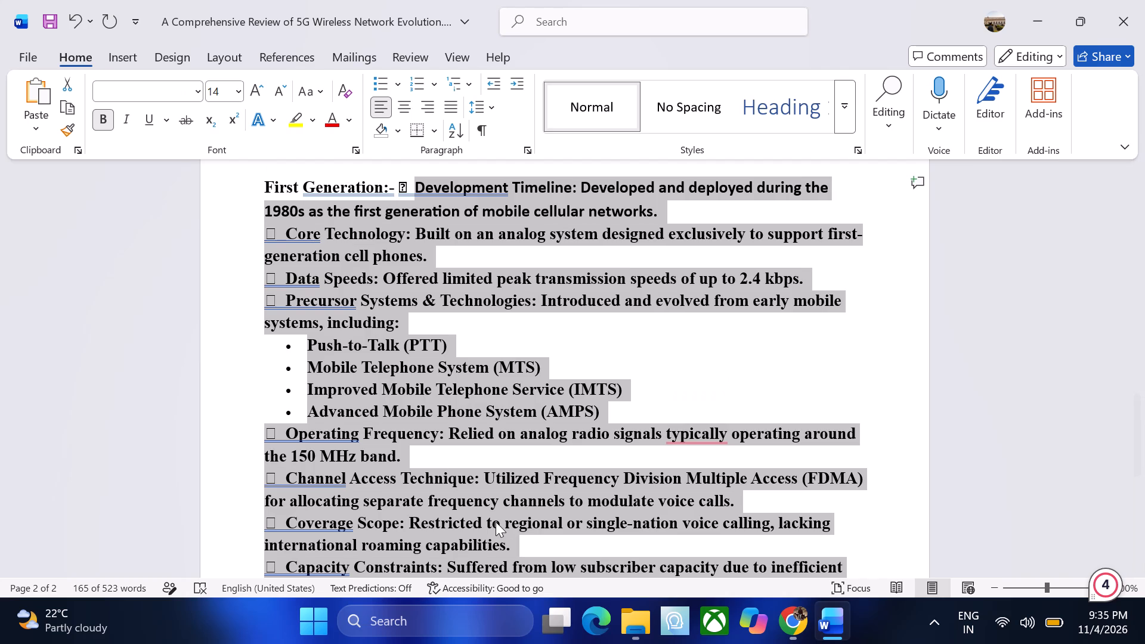
key(ctrl+shift+Left)
click(236, 95)
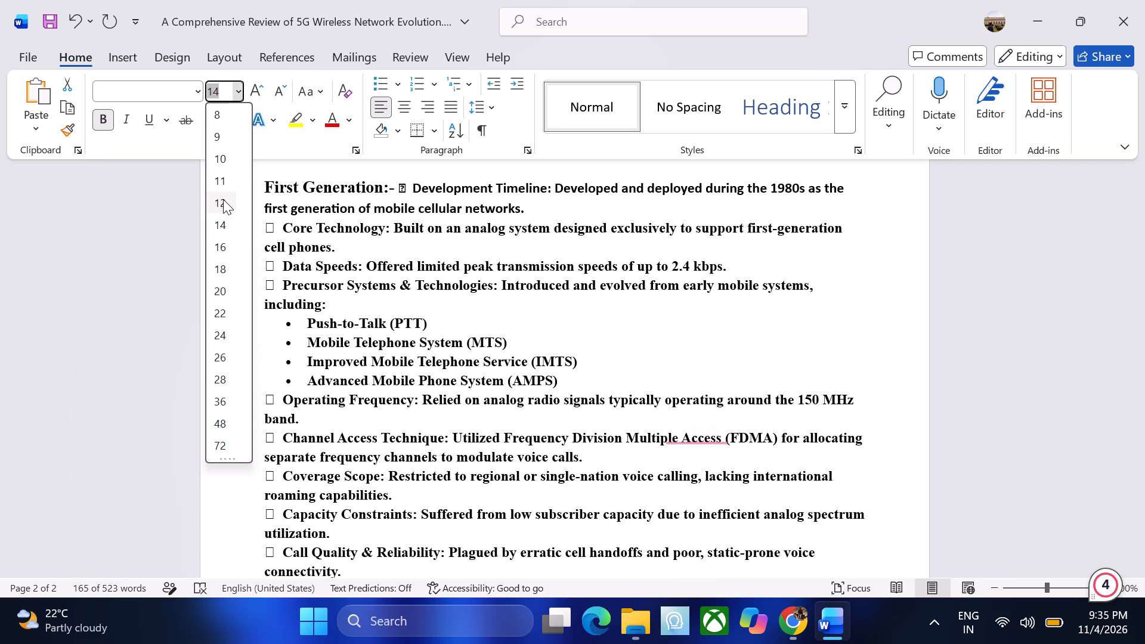
click(223, 199)
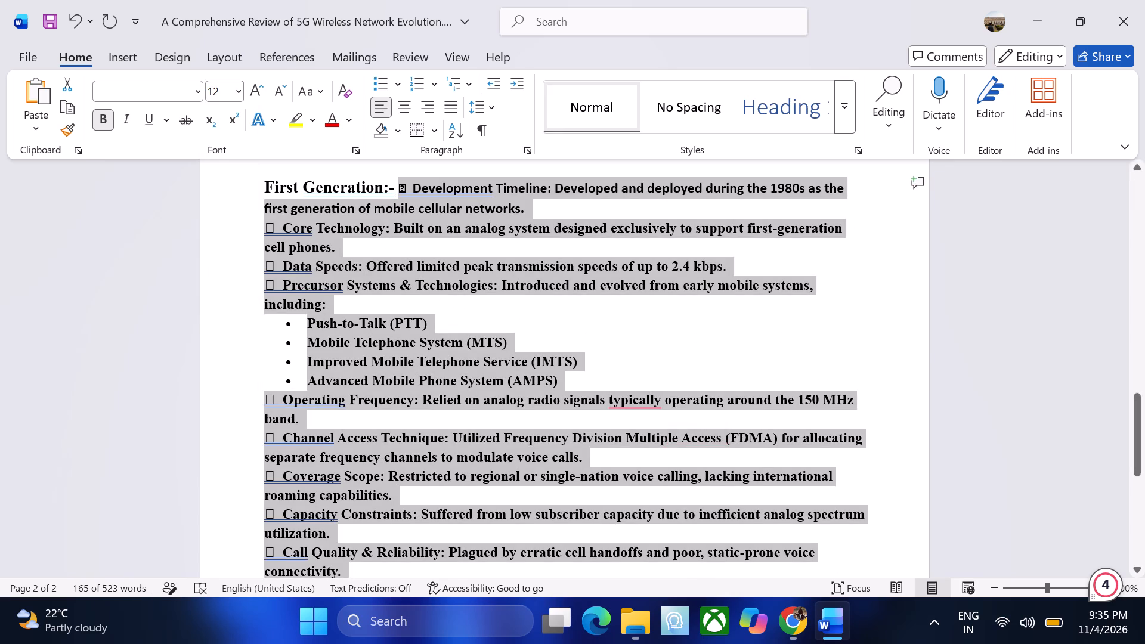
key(ctrl+b)
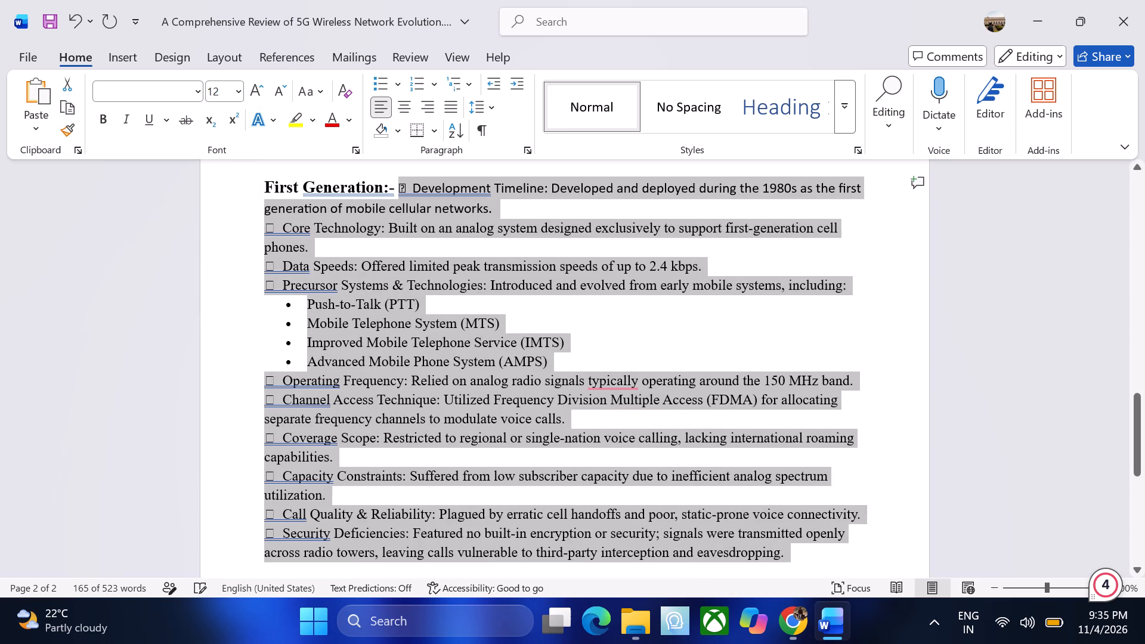
Delete the stray box symbol before "Development Timeline" and move that point onto its own line below the First Generation heading.
click(404, 188)
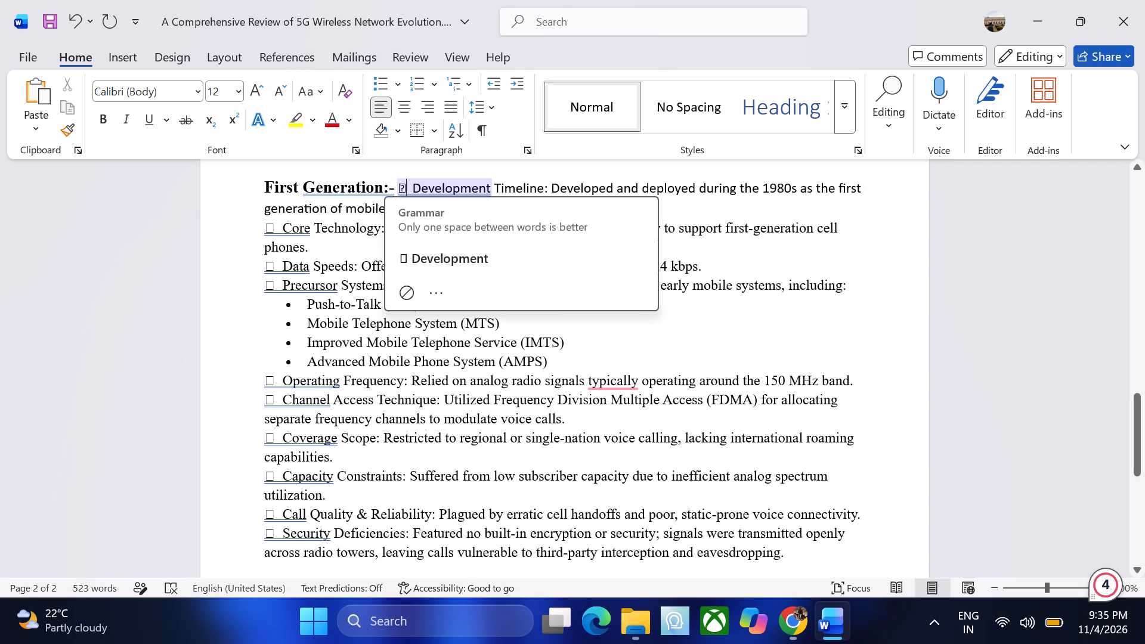
key(BackSpace)
key(Right)
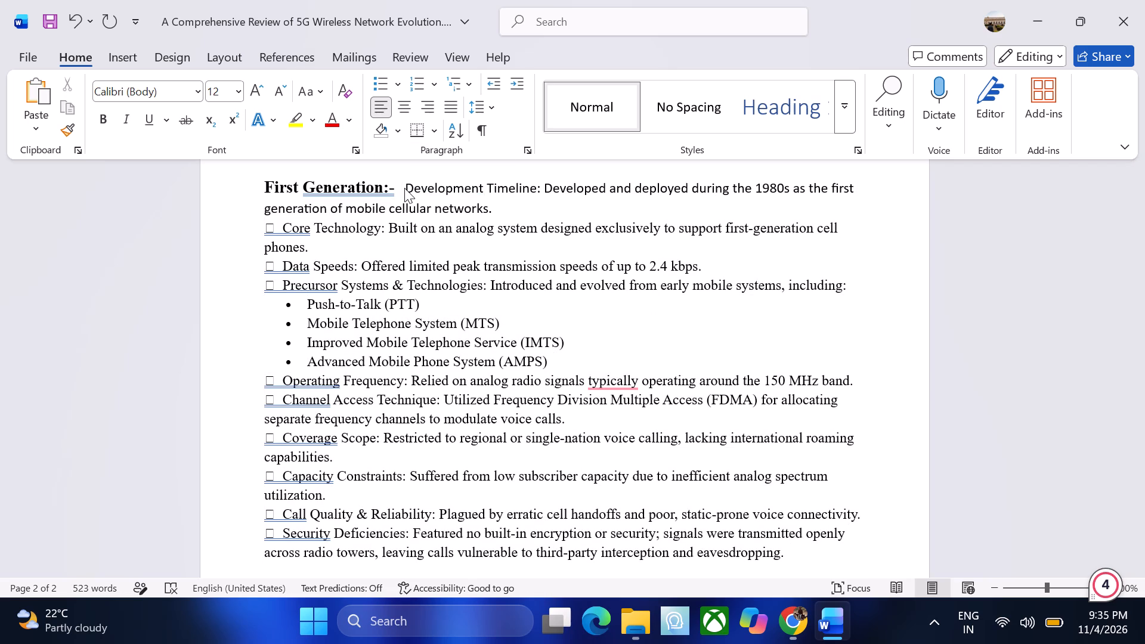
key(Return)
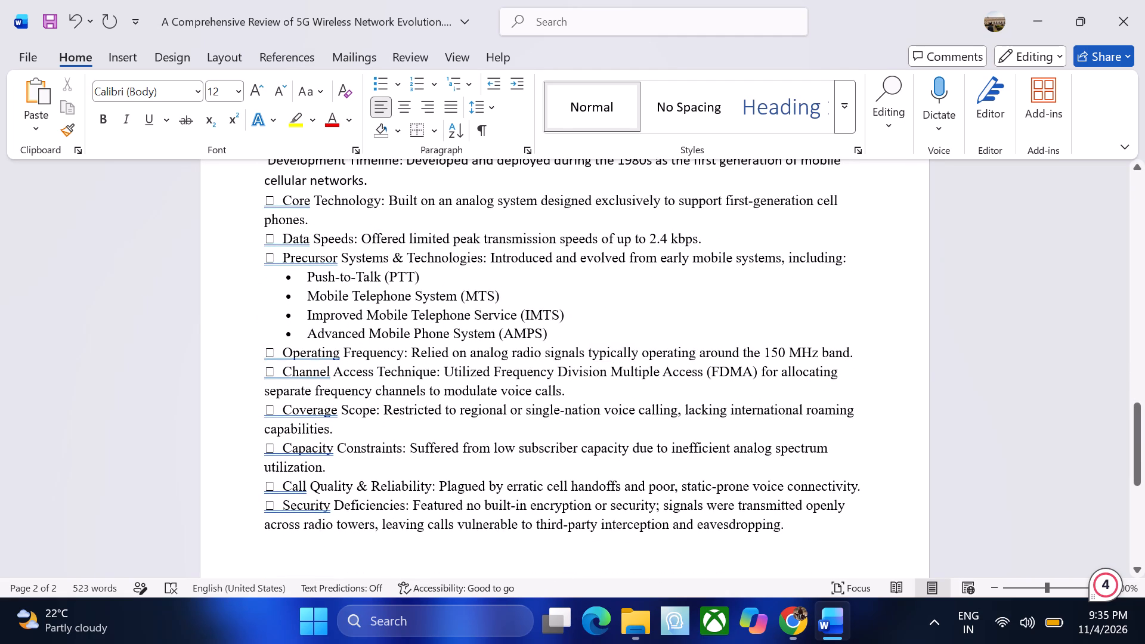
Turn the points from Development Timeline through Security Deficiencies into a numbered list.
drag(784, 526, 265, 165)
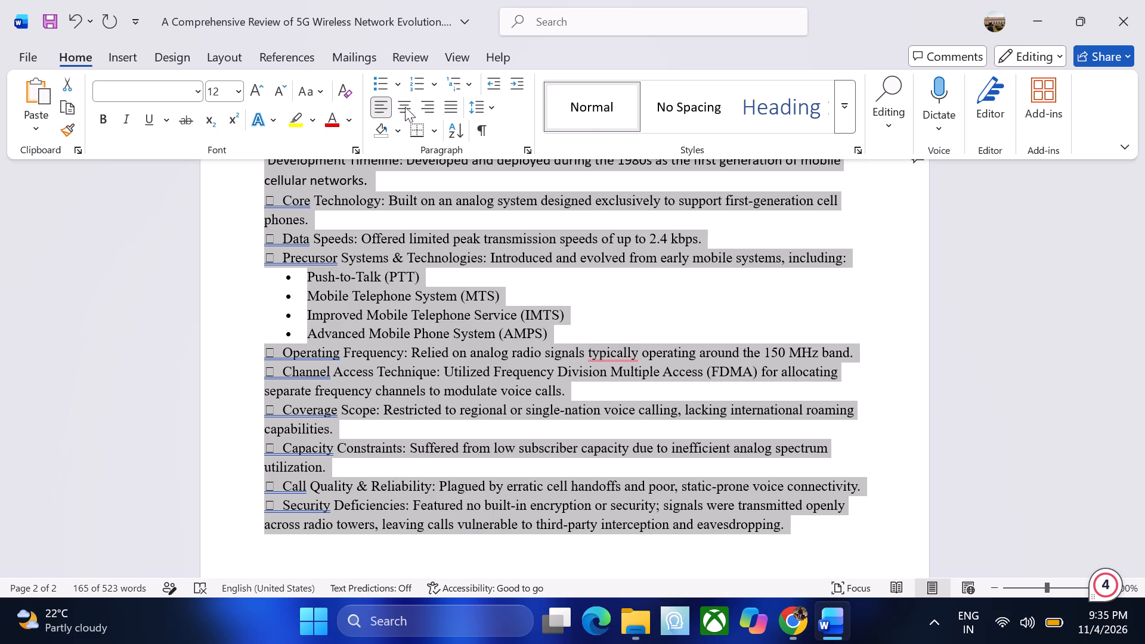
click(416, 90)
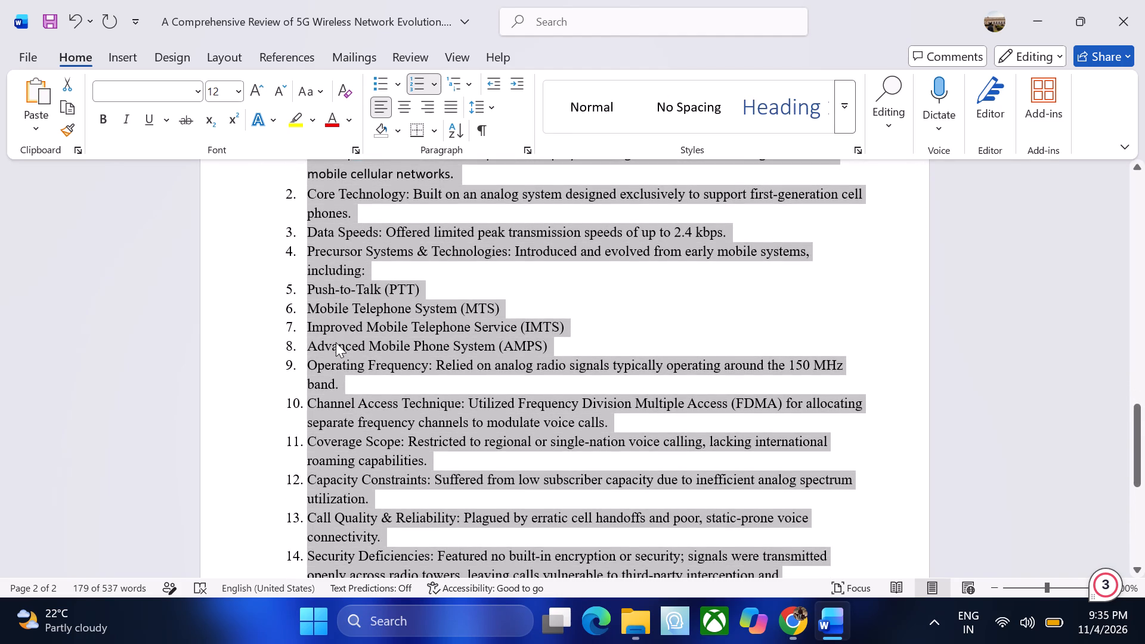
Remove the numbers from the AMPS, IMTS, MTS and Push-to-Talk lines, keeping them indented as unnumbered lines under Precursor Systems & Technologies.
click(336, 342)
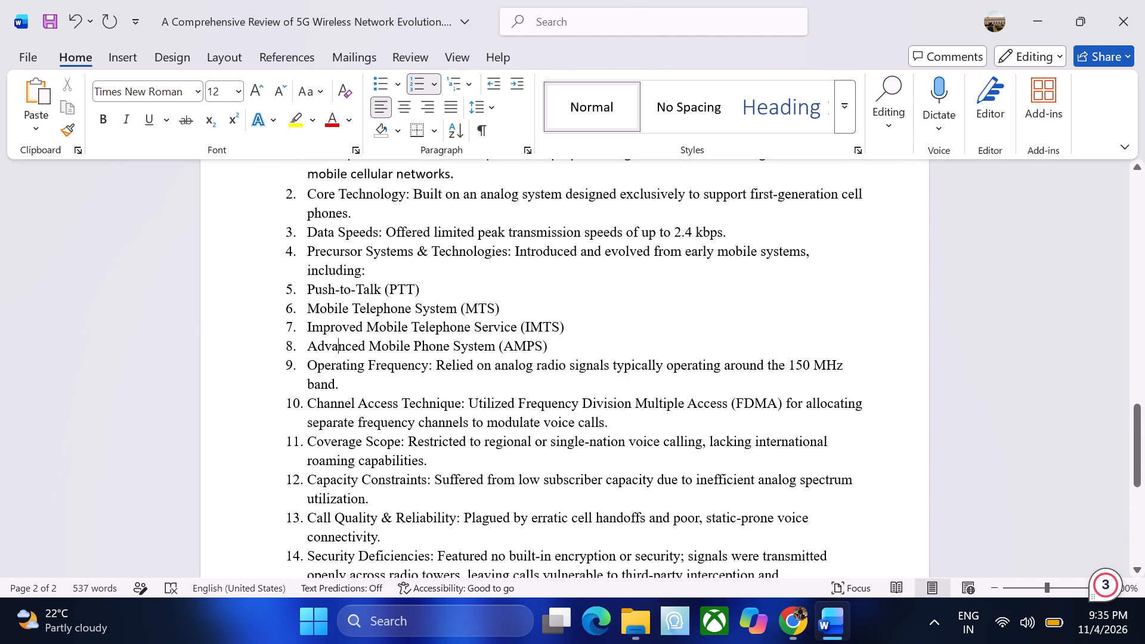
click(305, 346)
key(BackSpace)
key(BackSpace)
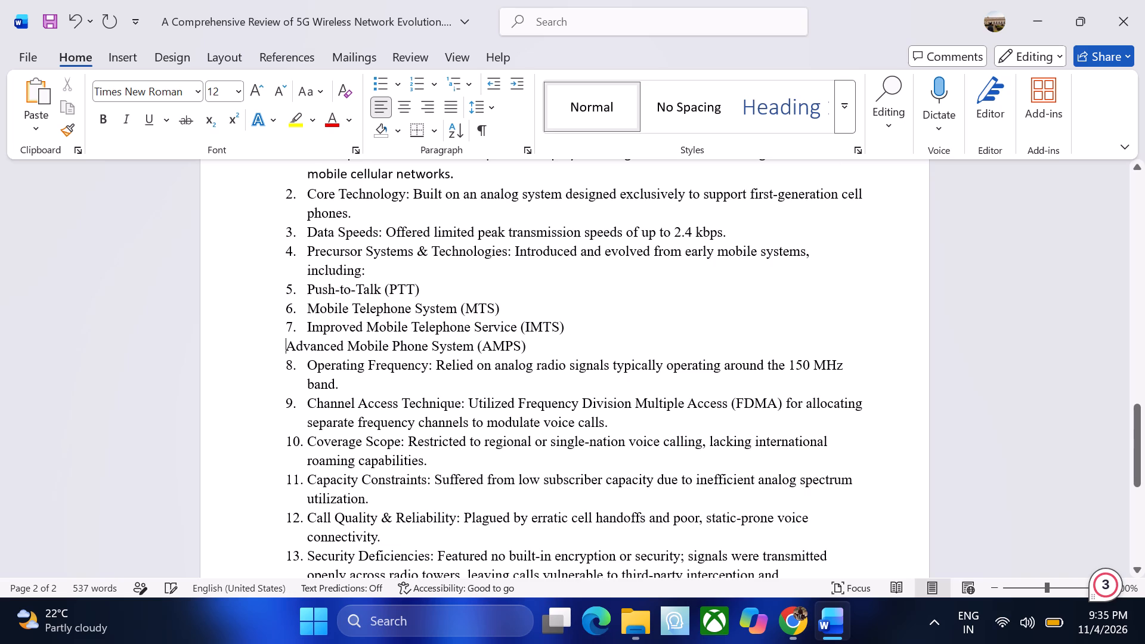
key(Right)
key(Left)
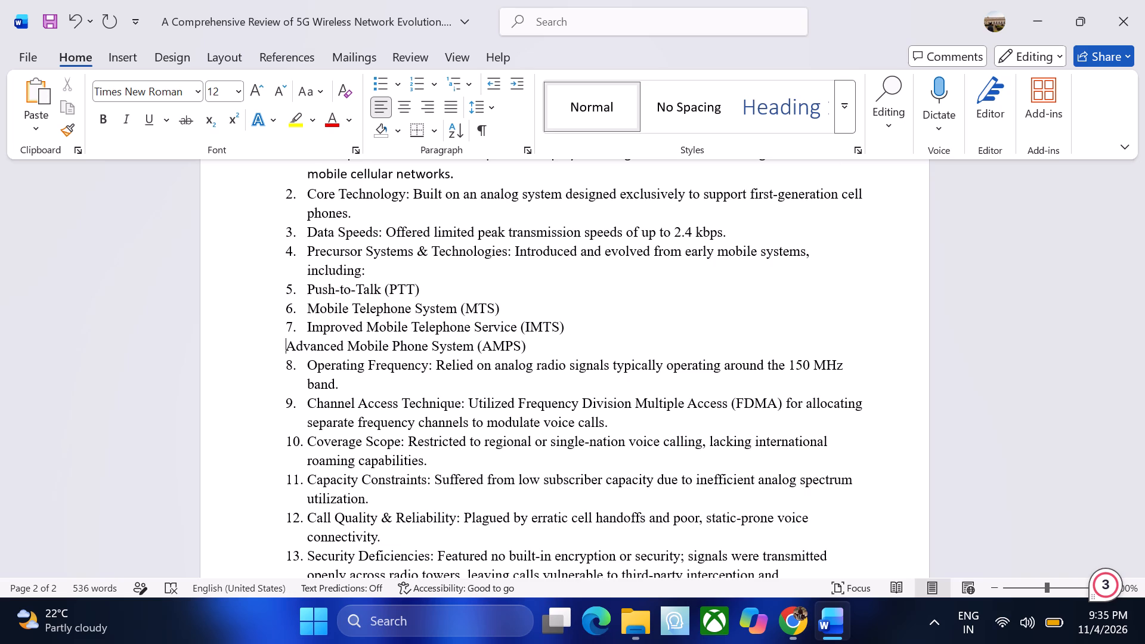
key(ctrl+z)
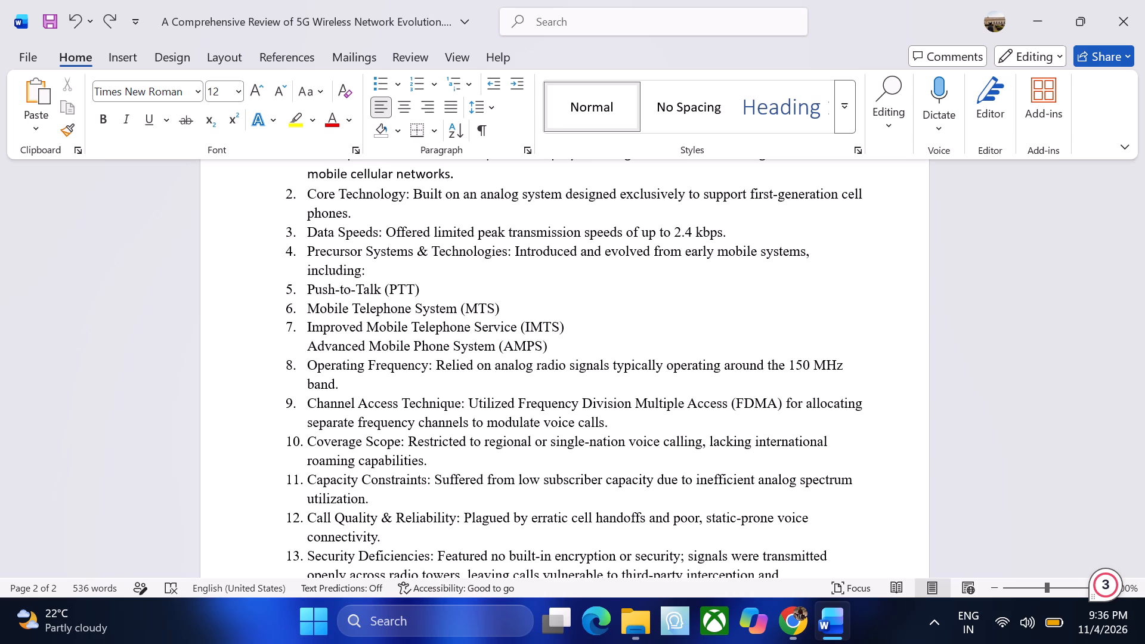
key(Up)
key(BackSpace)
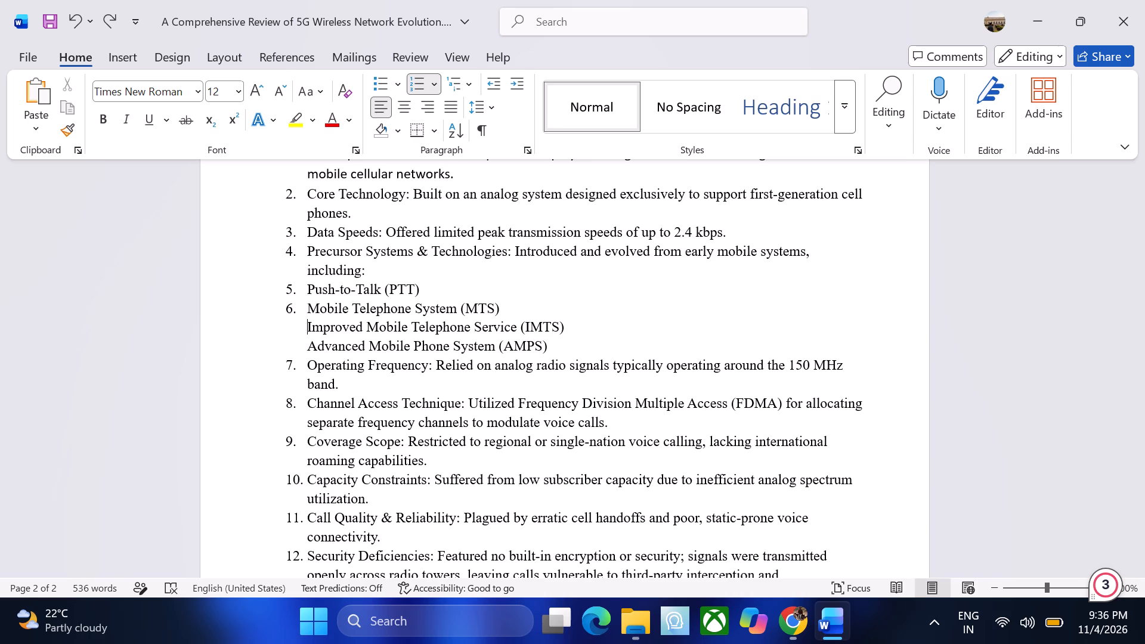
key(Up)
key(BackSpace)
key(Up)
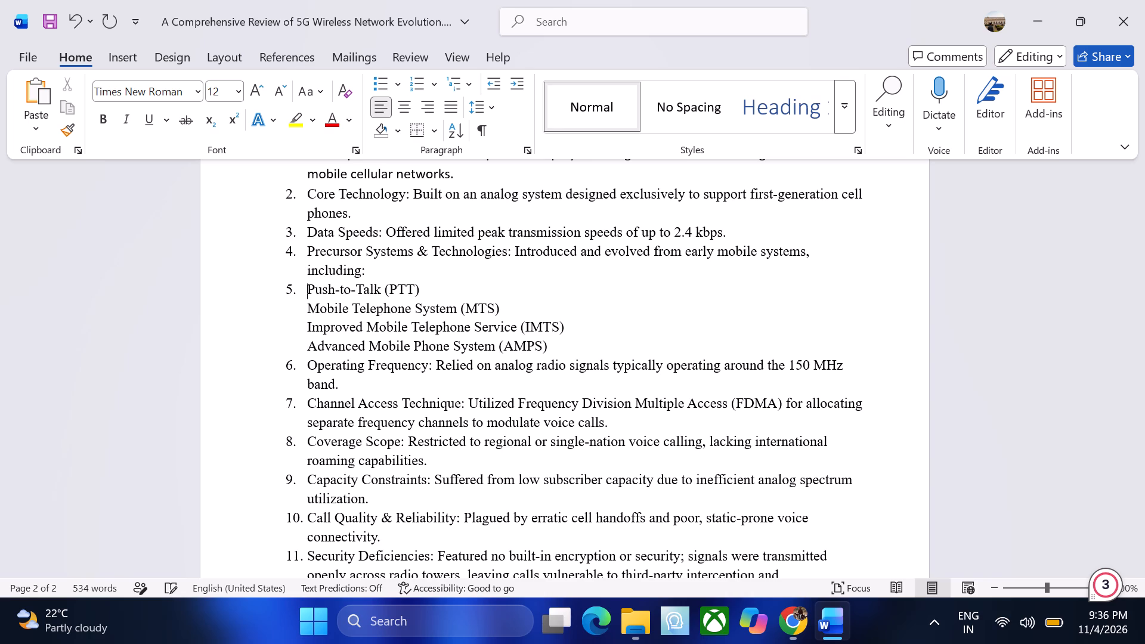
key(BackSpace)
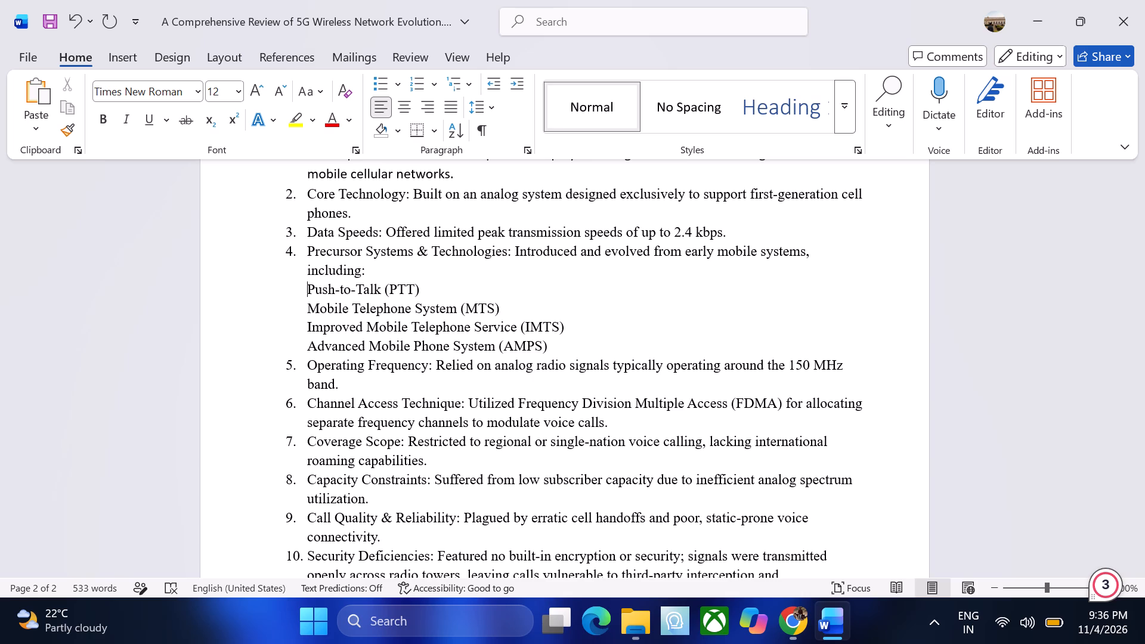
Format the four lines from Push-to-Talk (PTT) through Advanced Mobile Phone System (AMPS) as a bulleted list under Precursor Systems & Technologies.
drag(550, 349, 347, 303)
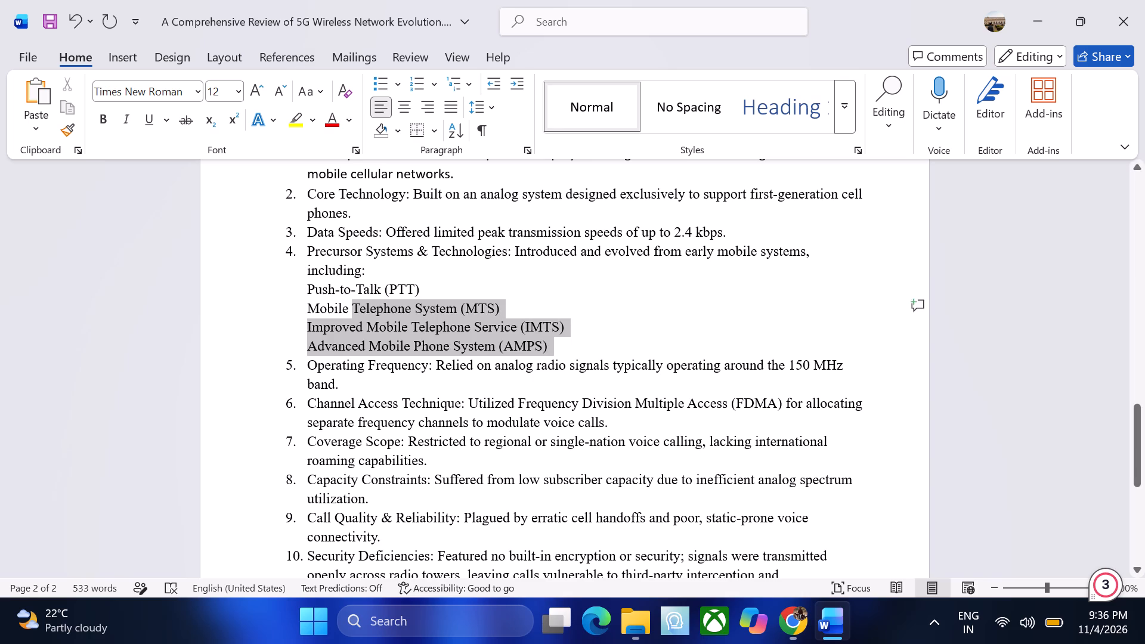
drag(347, 303, 312, 293)
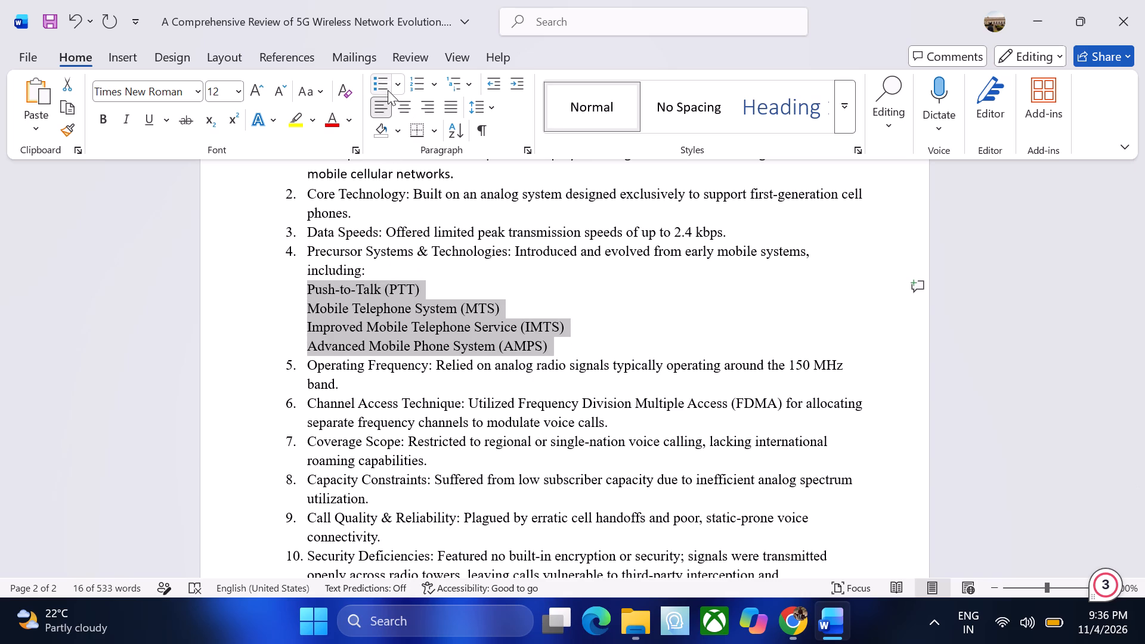
click(381, 90)
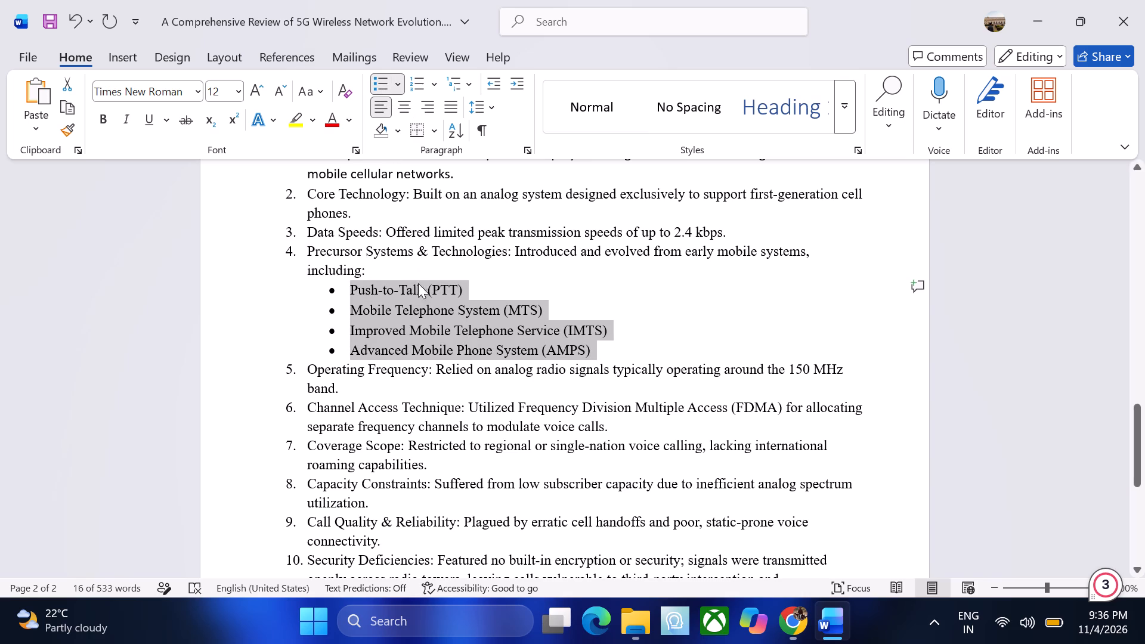
click(630, 357)
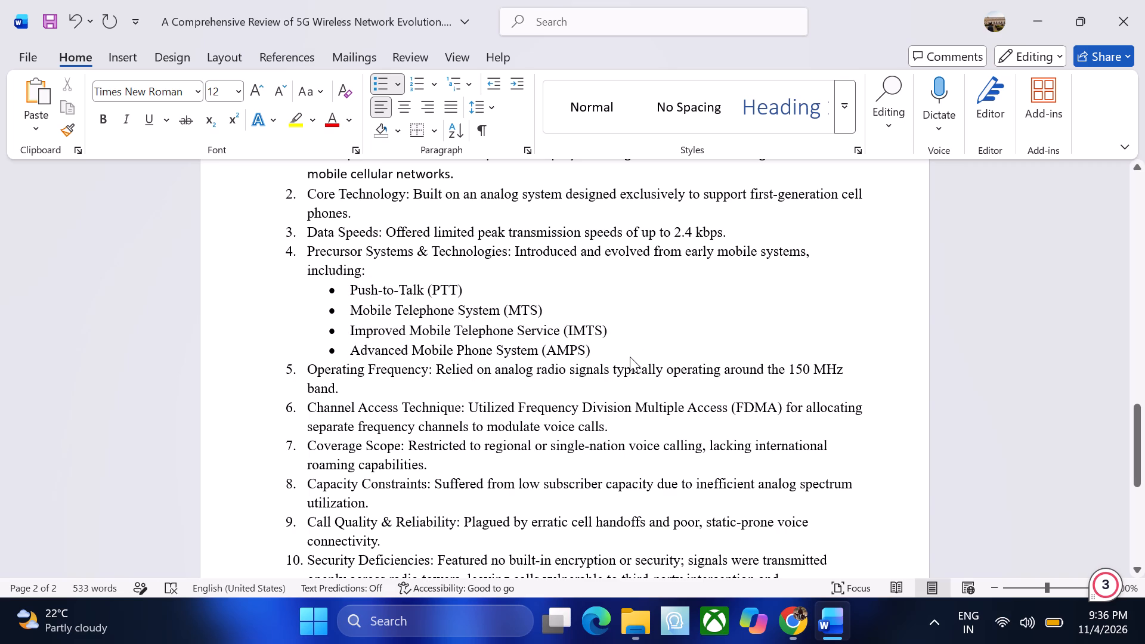
Set all the First Generation points, from Development Timeline through Security Deficiencies including the bulleted lines, to font size 14.
scroll(597, 334, up, 1)
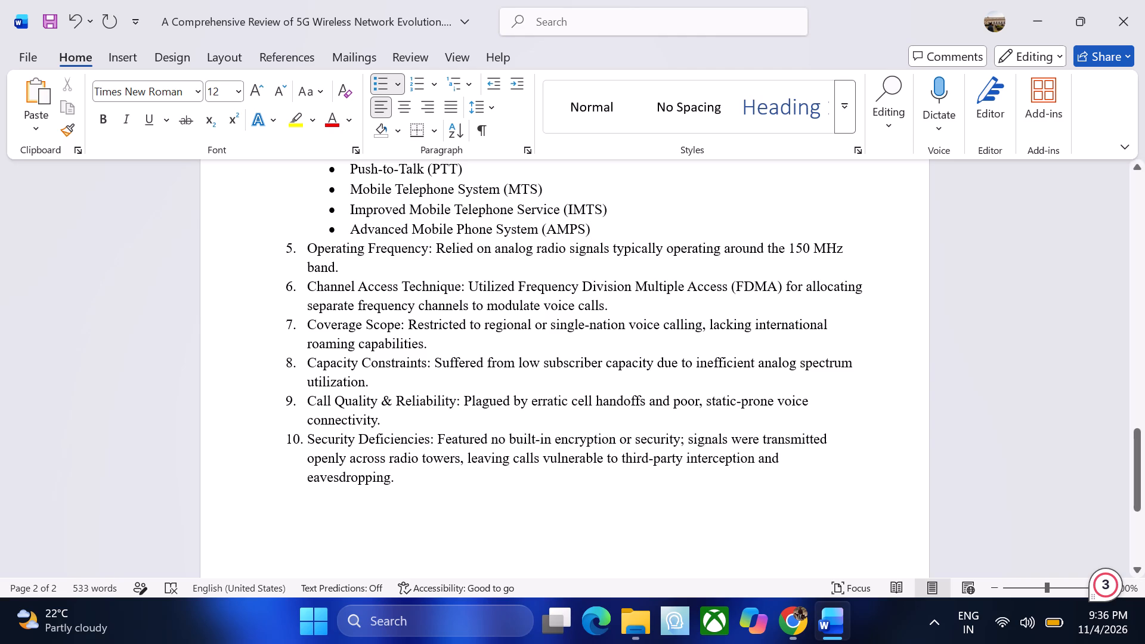
scroll(406, 469, up, 2)
scroll(406, 469, down, 1)
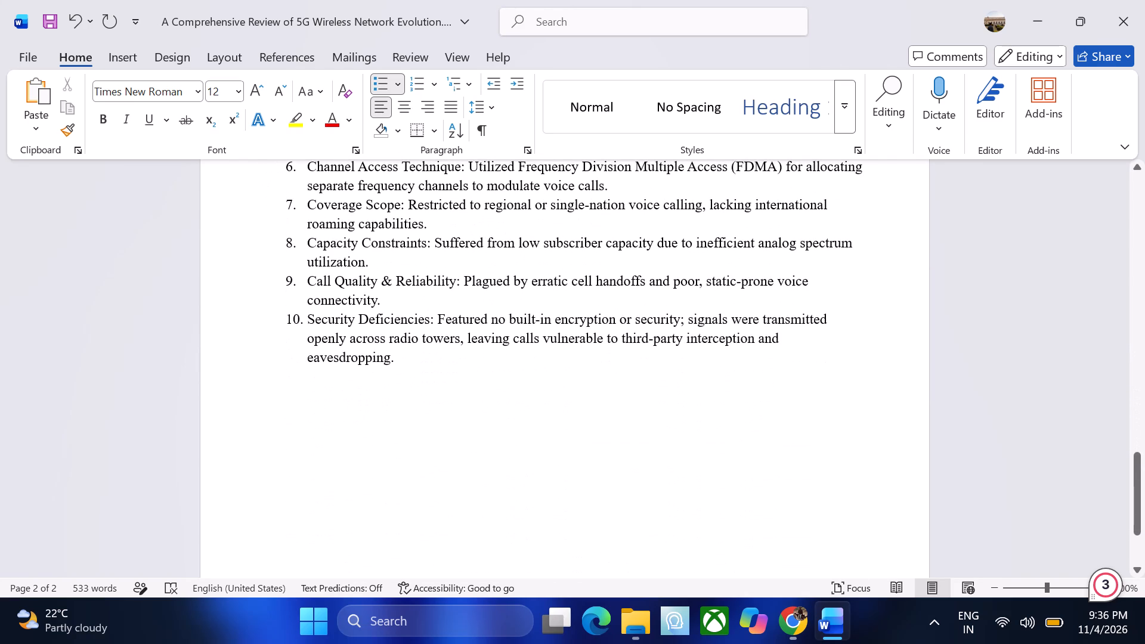
scroll(406, 469, down, 2)
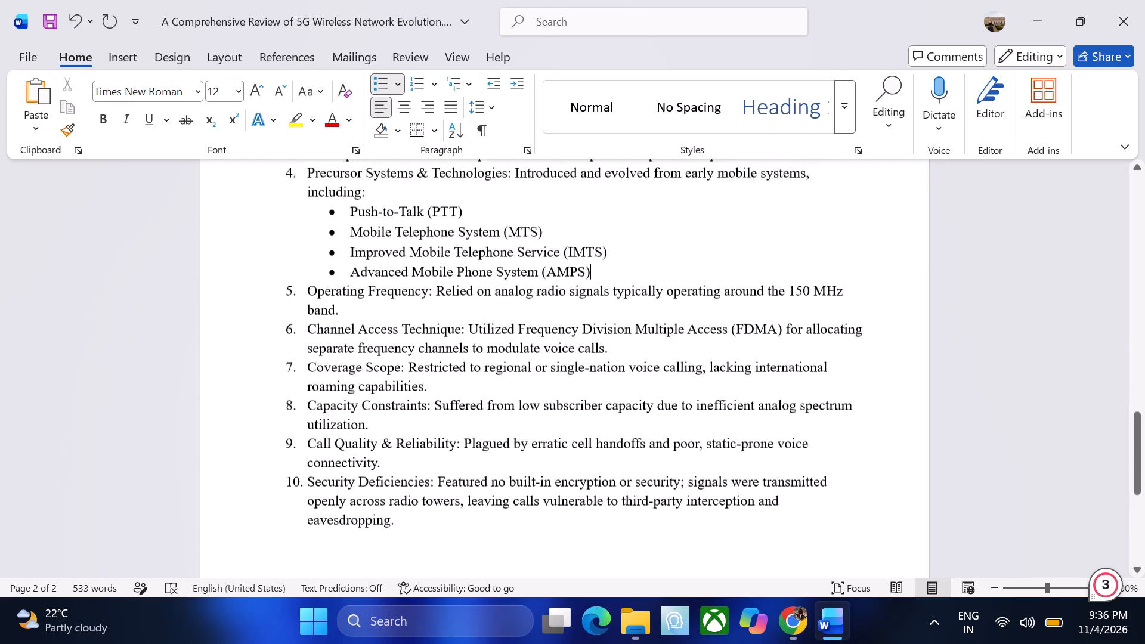
scroll(406, 469, down, 3)
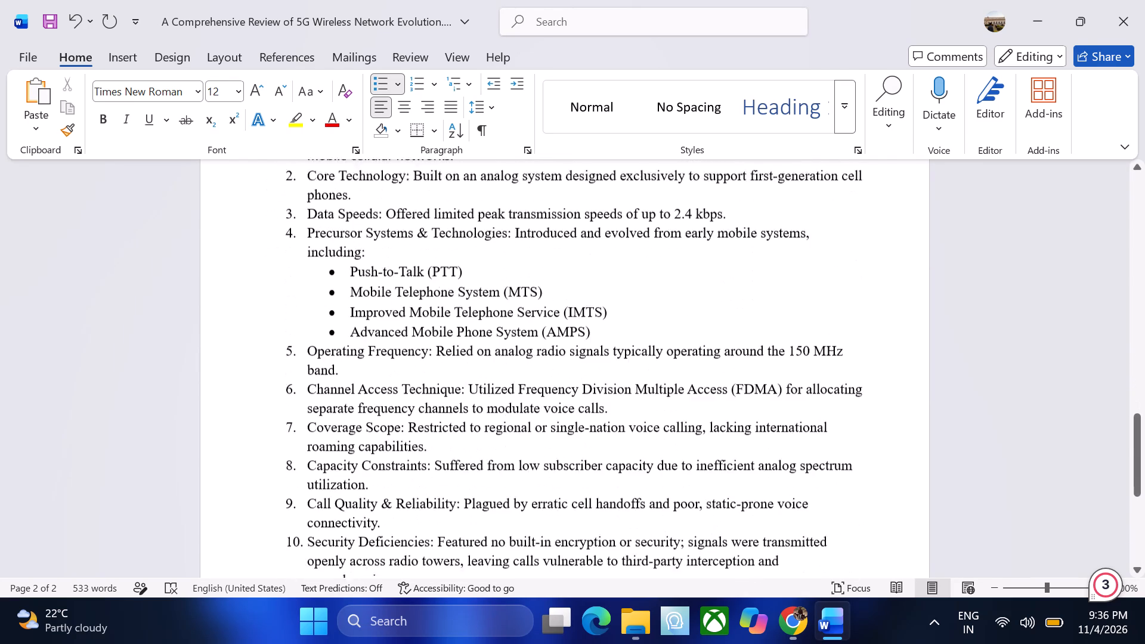
scroll(406, 469, down, 2)
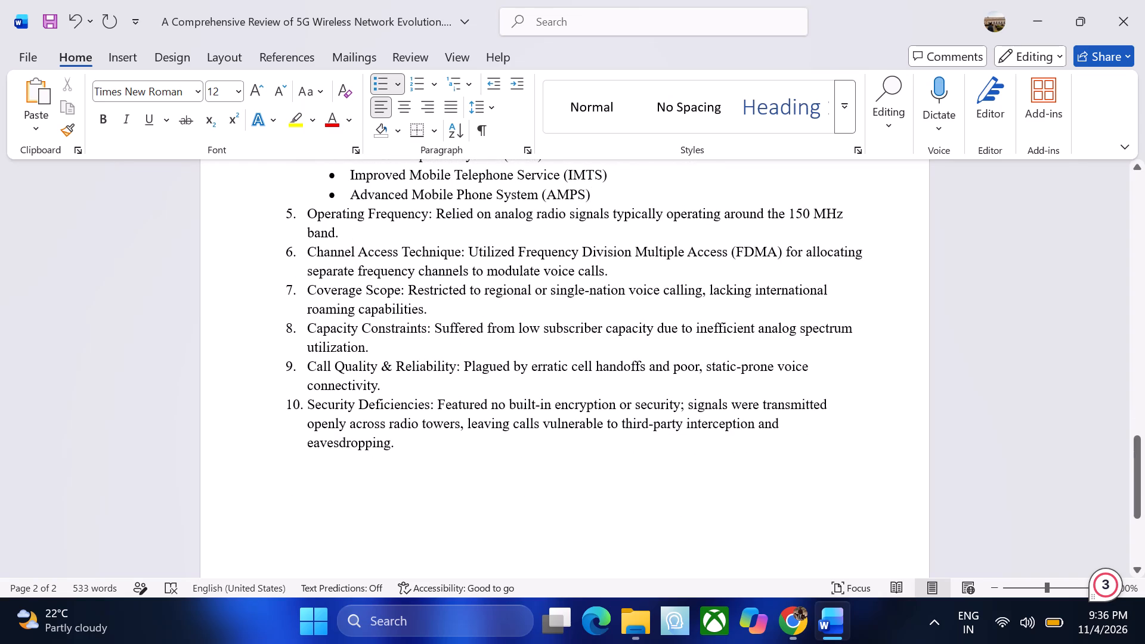
drag(396, 446, 307, 151)
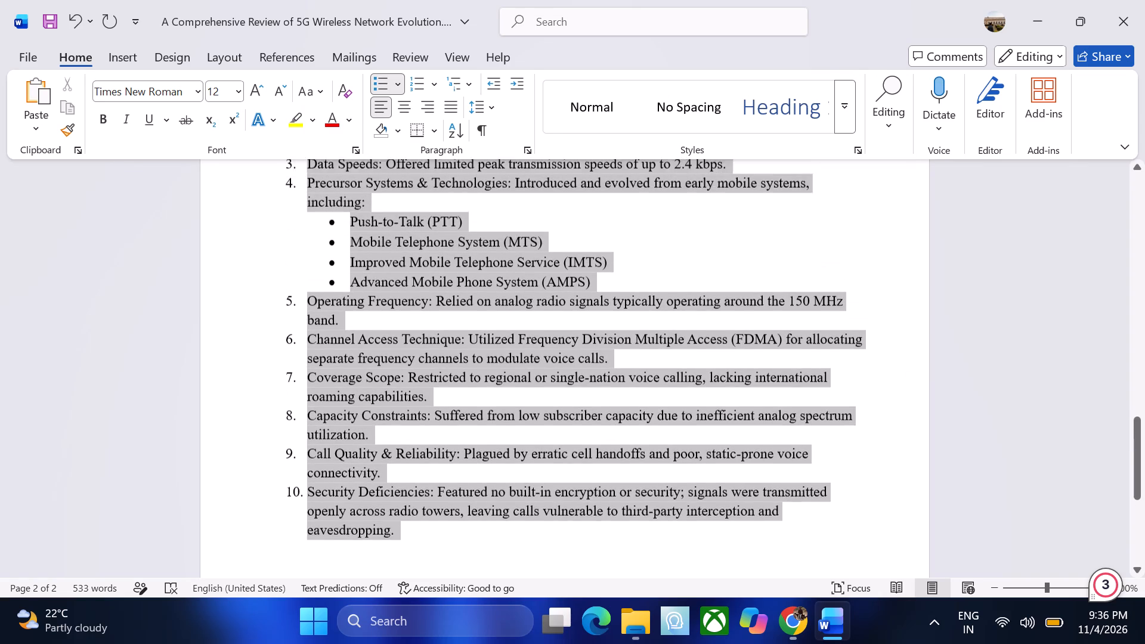
drag(307, 151, 307, 191)
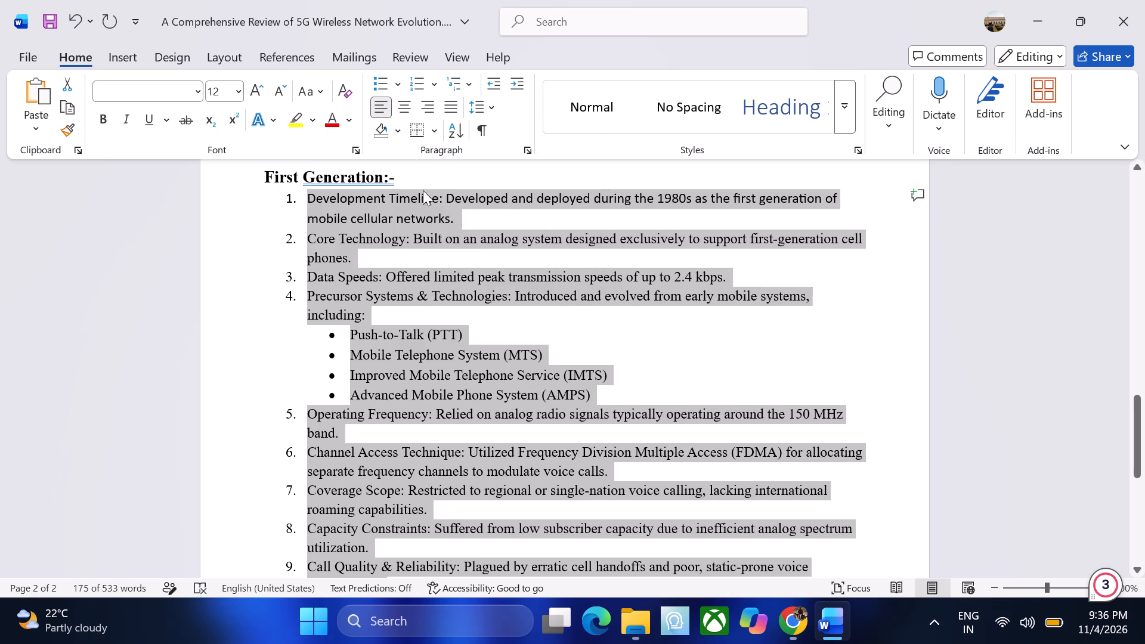
right_click(396, 211)
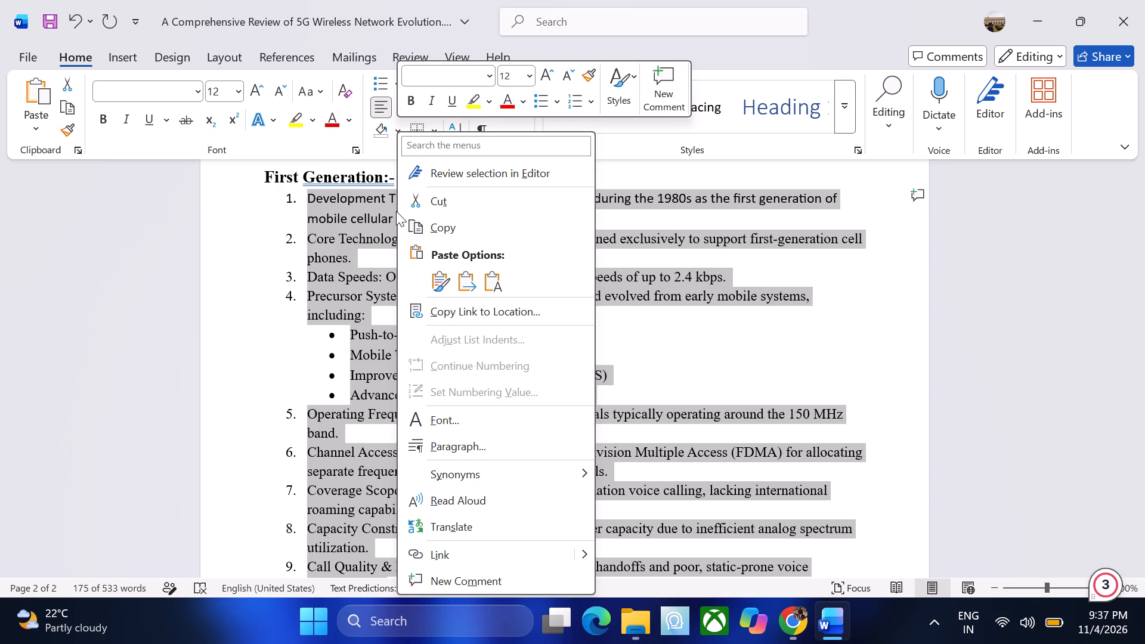
click(301, 225)
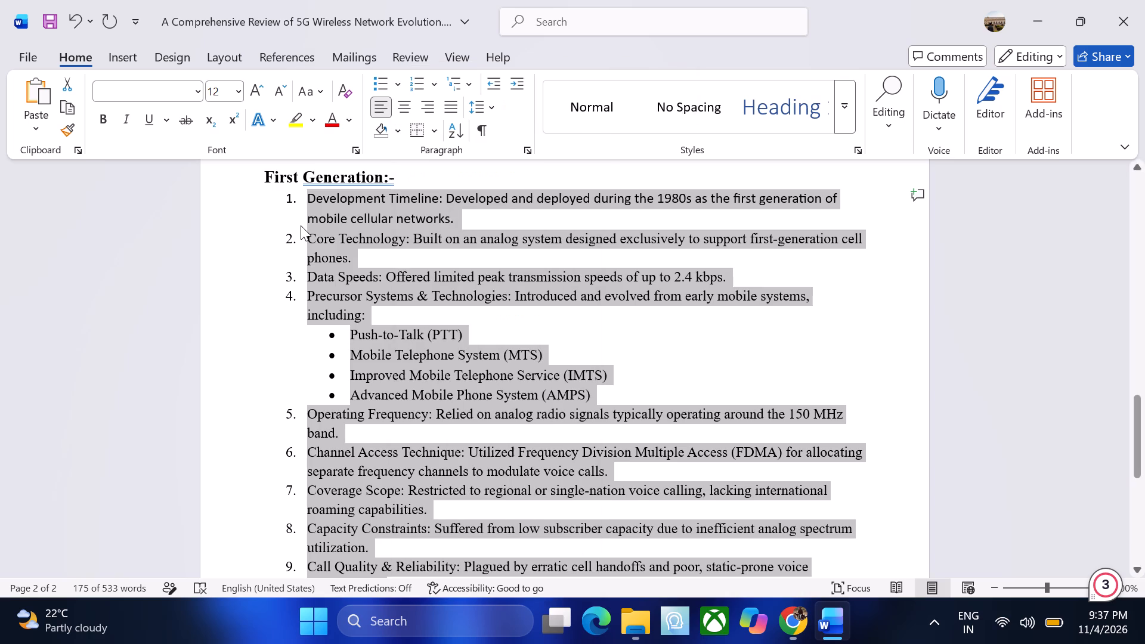
click(240, 90)
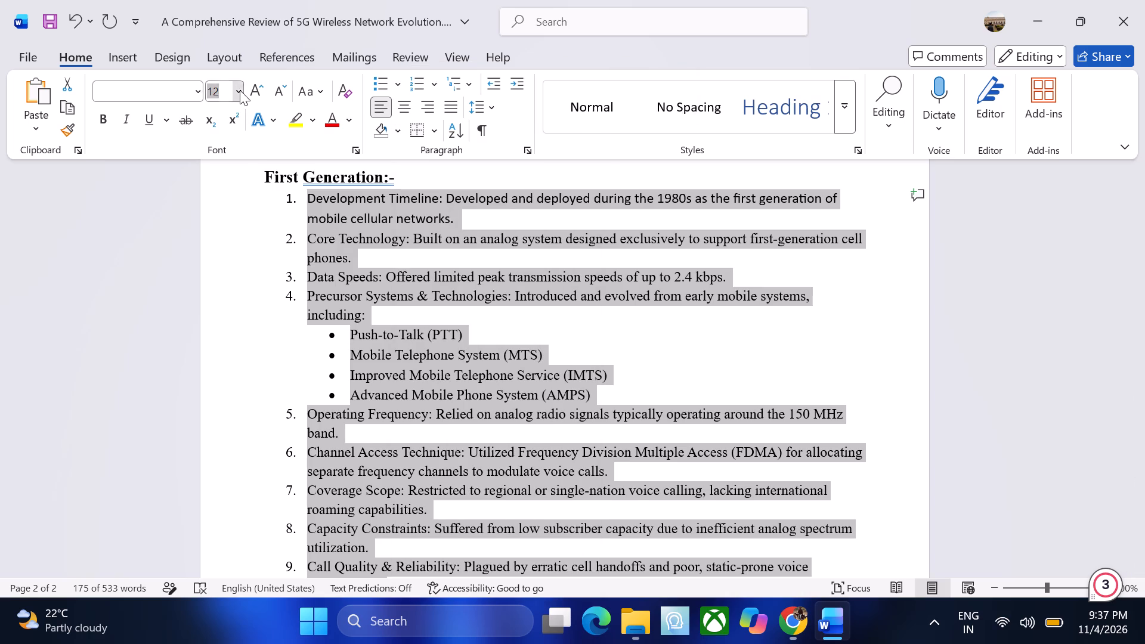
click(227, 221)
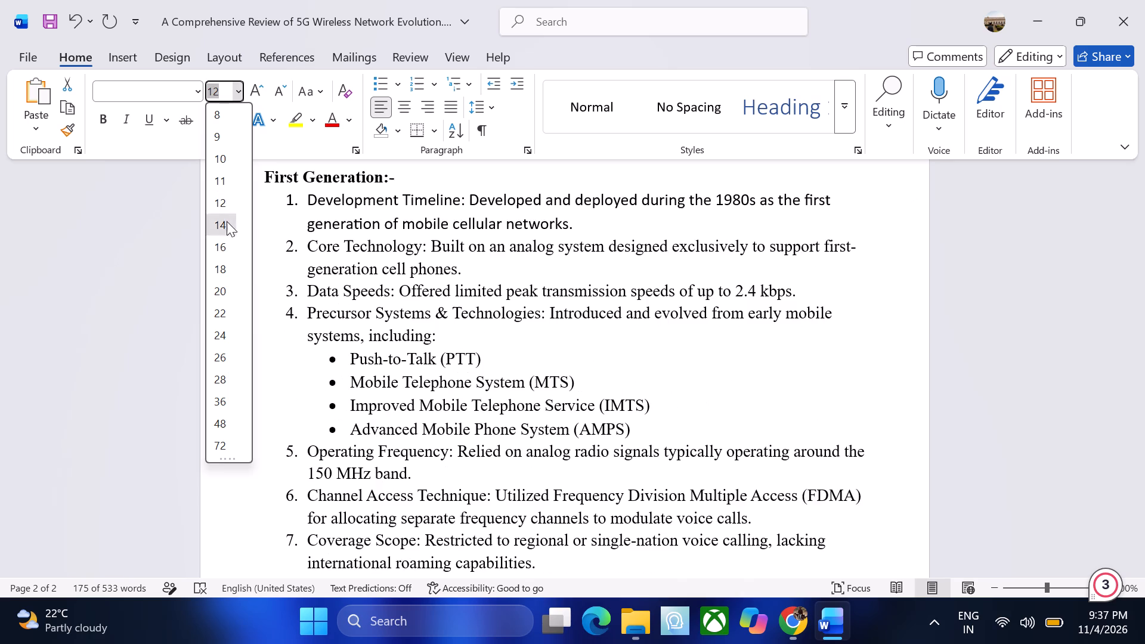
Add an empty, unnumbered line below the Security Deficiencies point at the end of the list.
scroll(389, 360, down, 2)
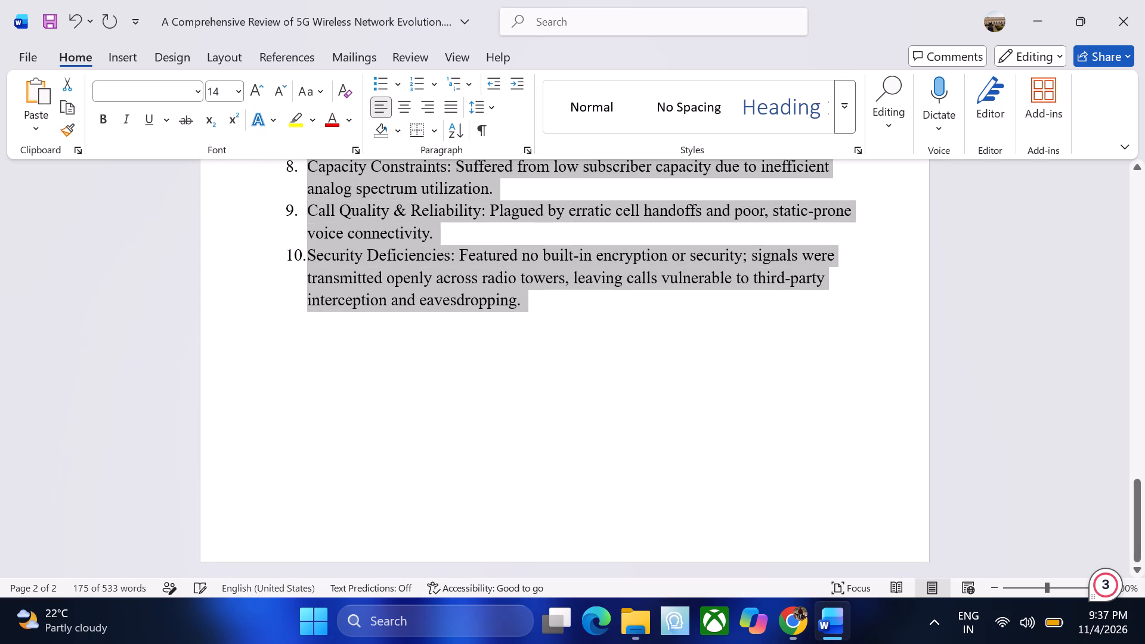
click(529, 302)
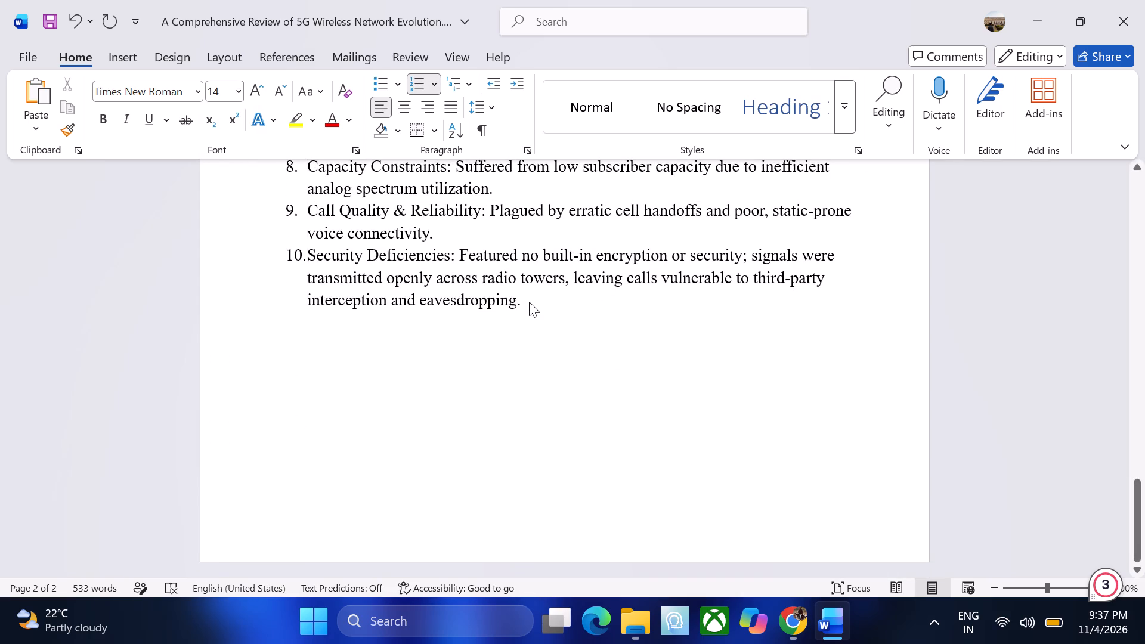
key(Return)
key(BackSpace)
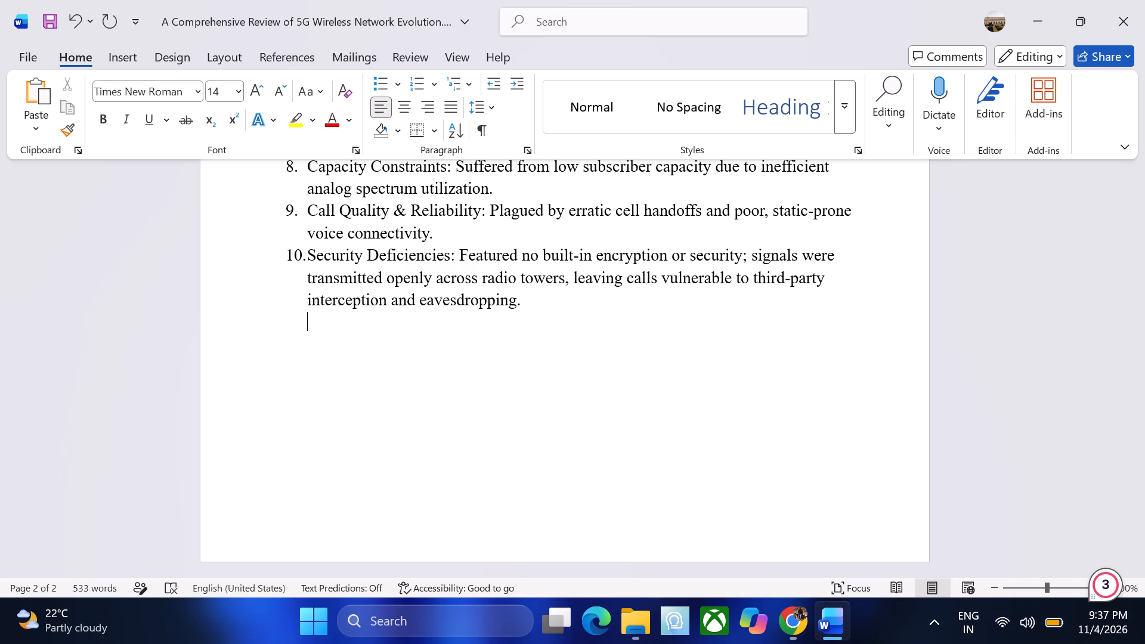
Copy the 1G image, Screenshot 2026-10-30 103415.png, from the Screenshots folder in File Explorer and paste it below the Security Deficiencies point in Word.
key(super+v)
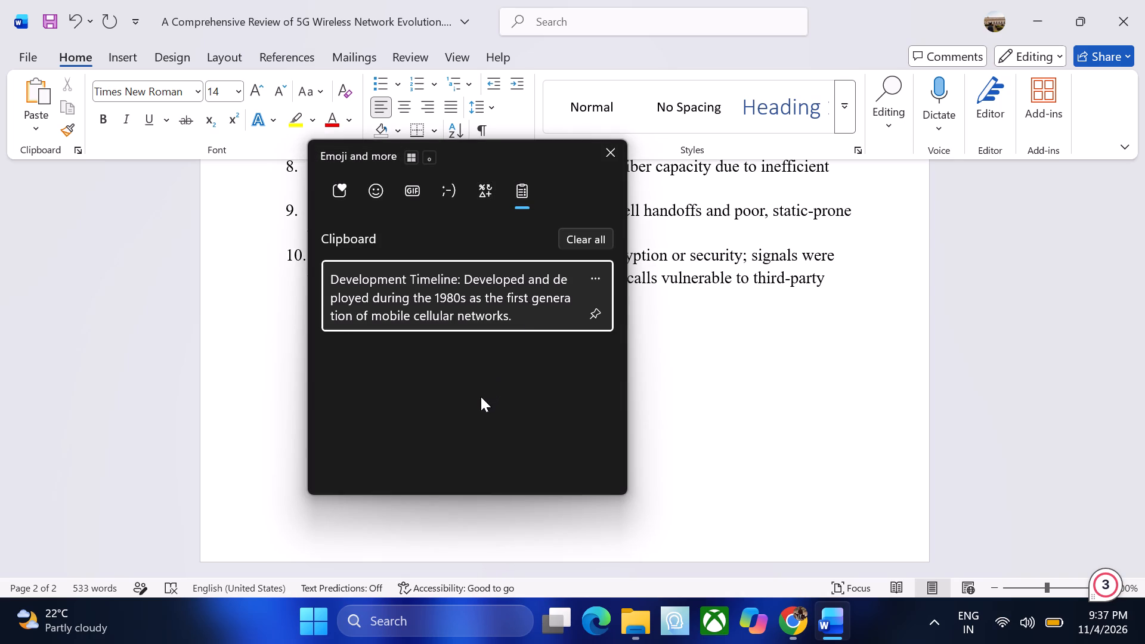
click(230, 434)
click(629, 617)
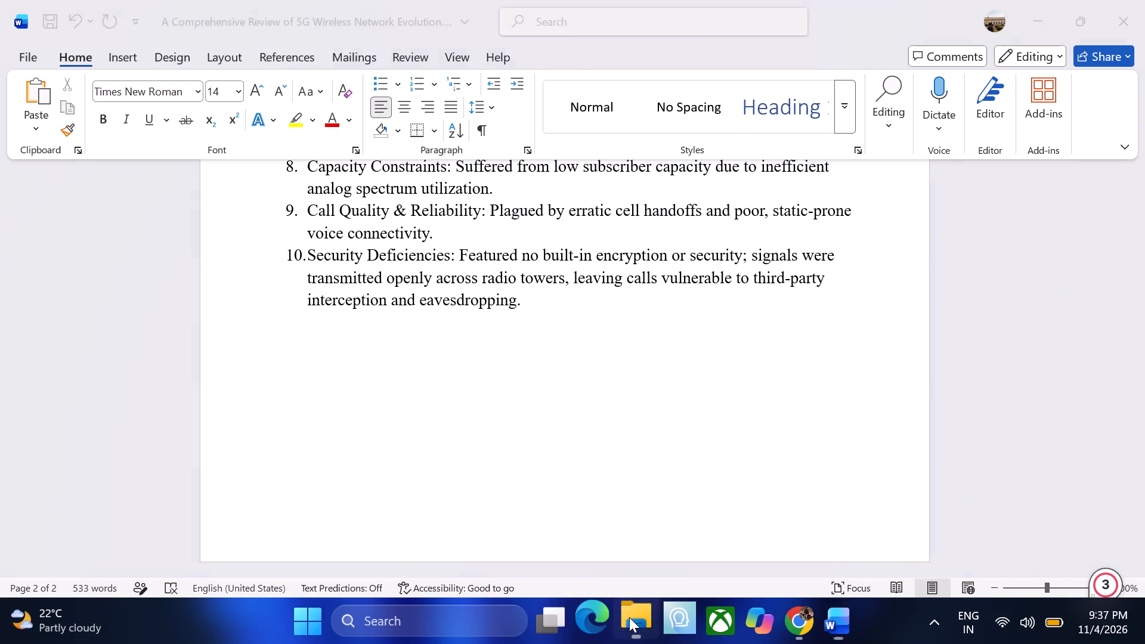
click(1090, 199)
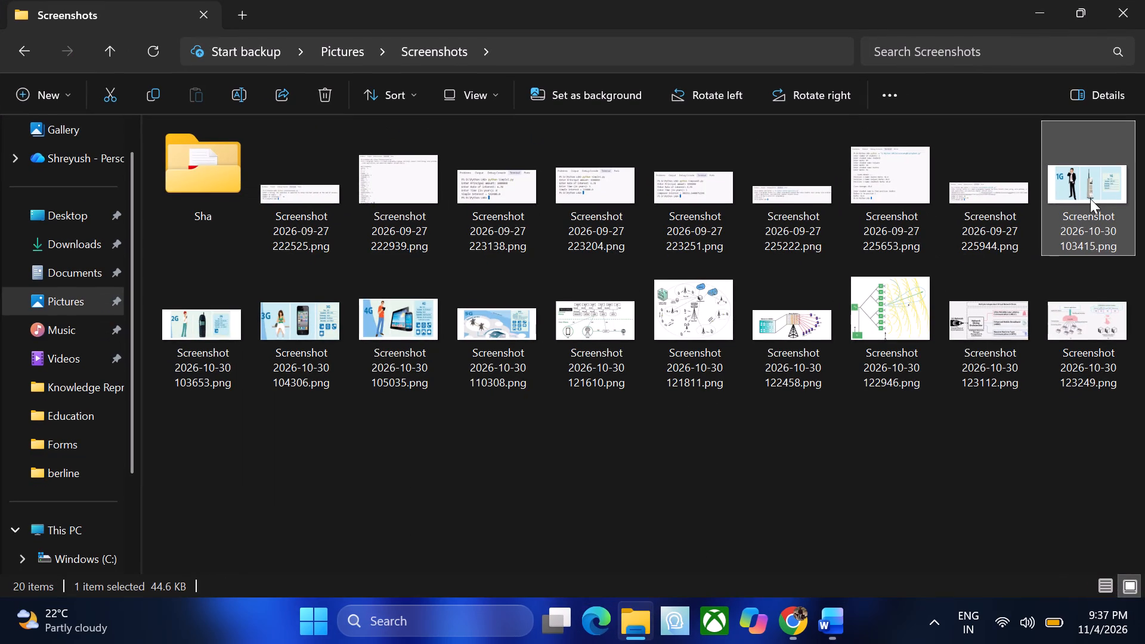
key(ctrl+c)
key(ctrl+c)
key(alt+Tab)
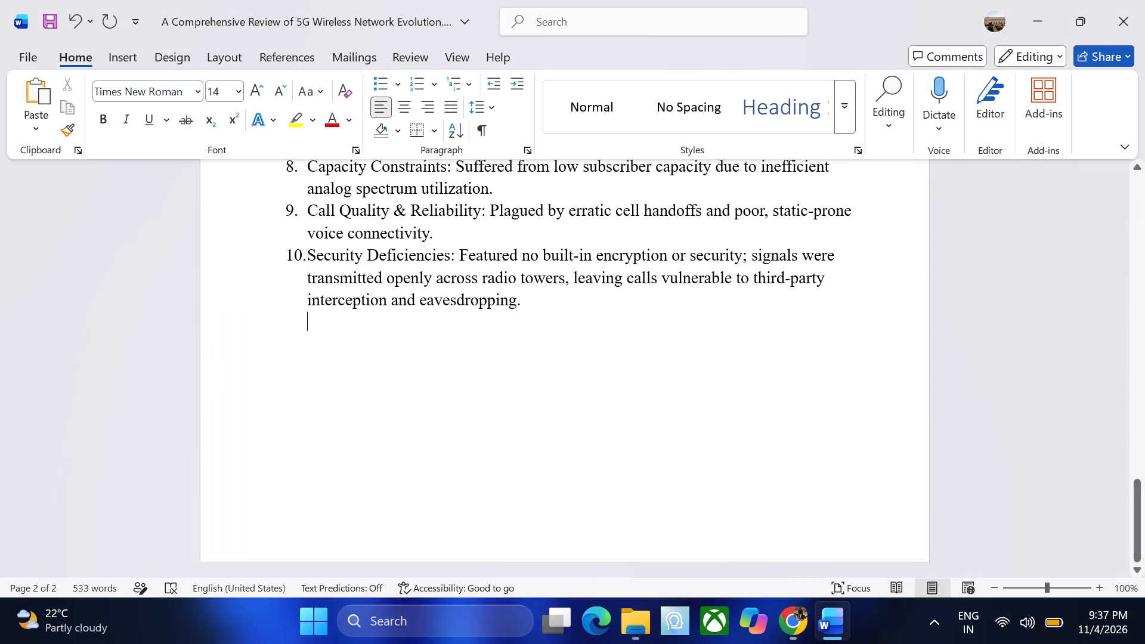
key(ctrl+v)
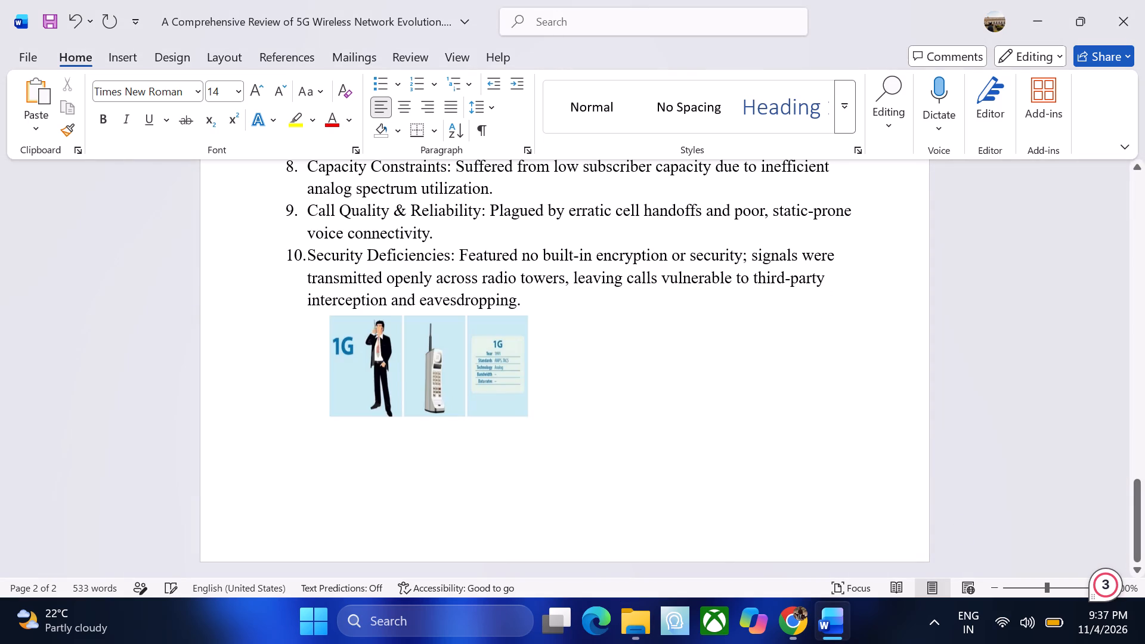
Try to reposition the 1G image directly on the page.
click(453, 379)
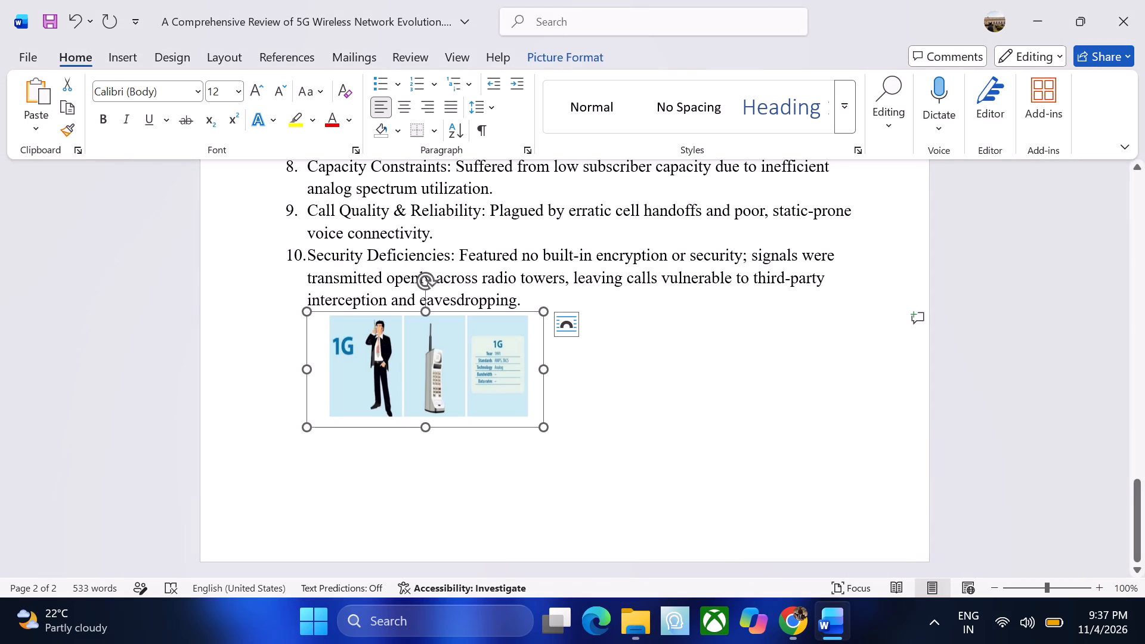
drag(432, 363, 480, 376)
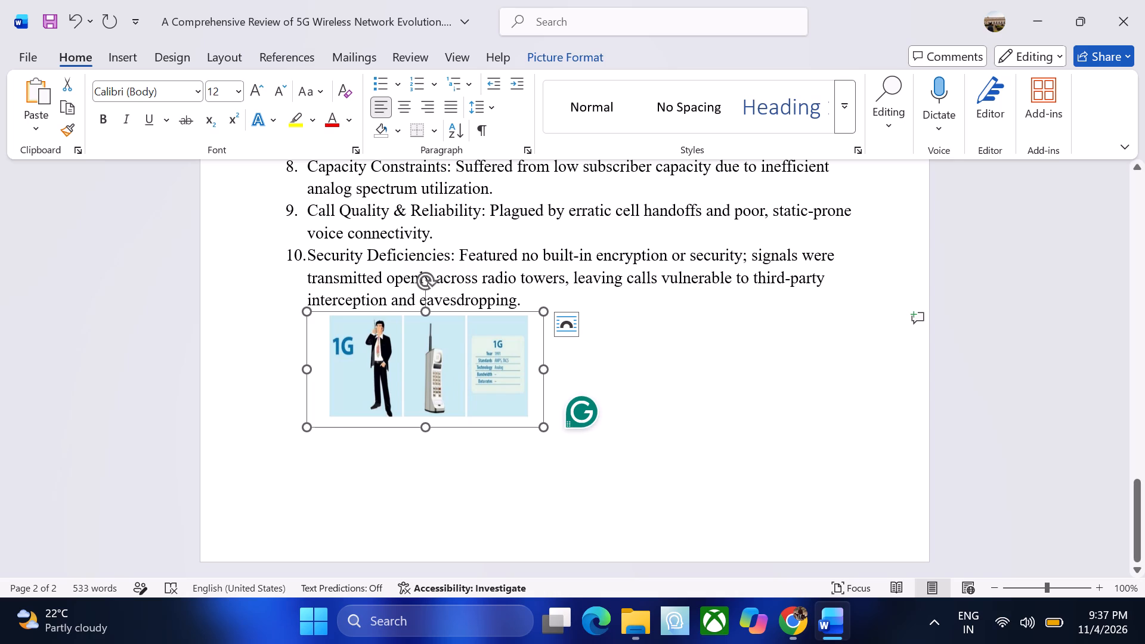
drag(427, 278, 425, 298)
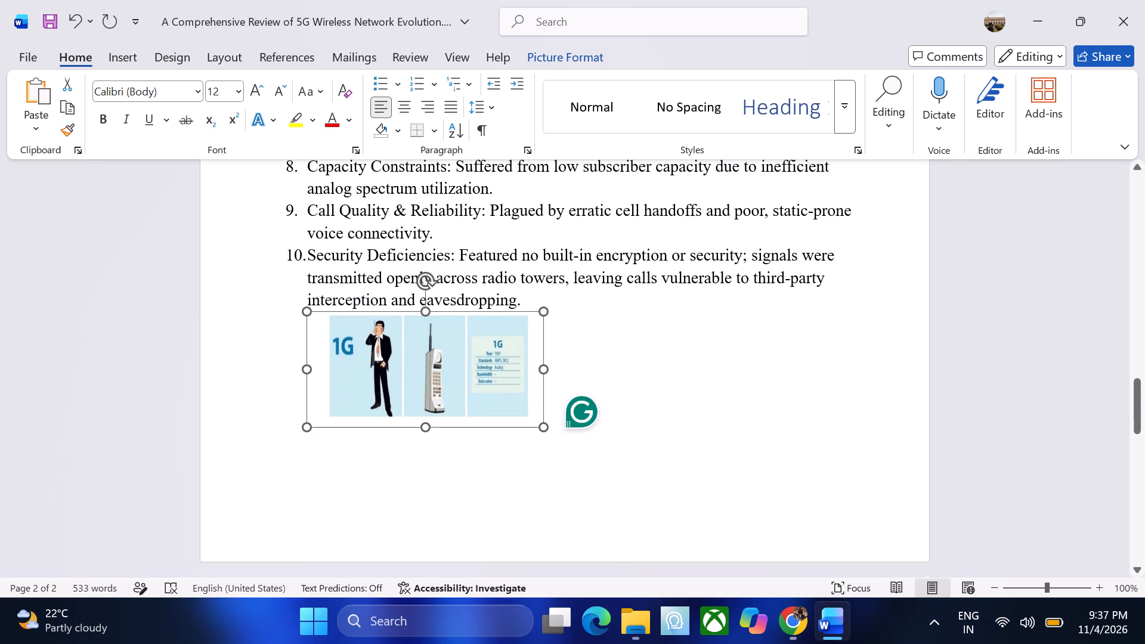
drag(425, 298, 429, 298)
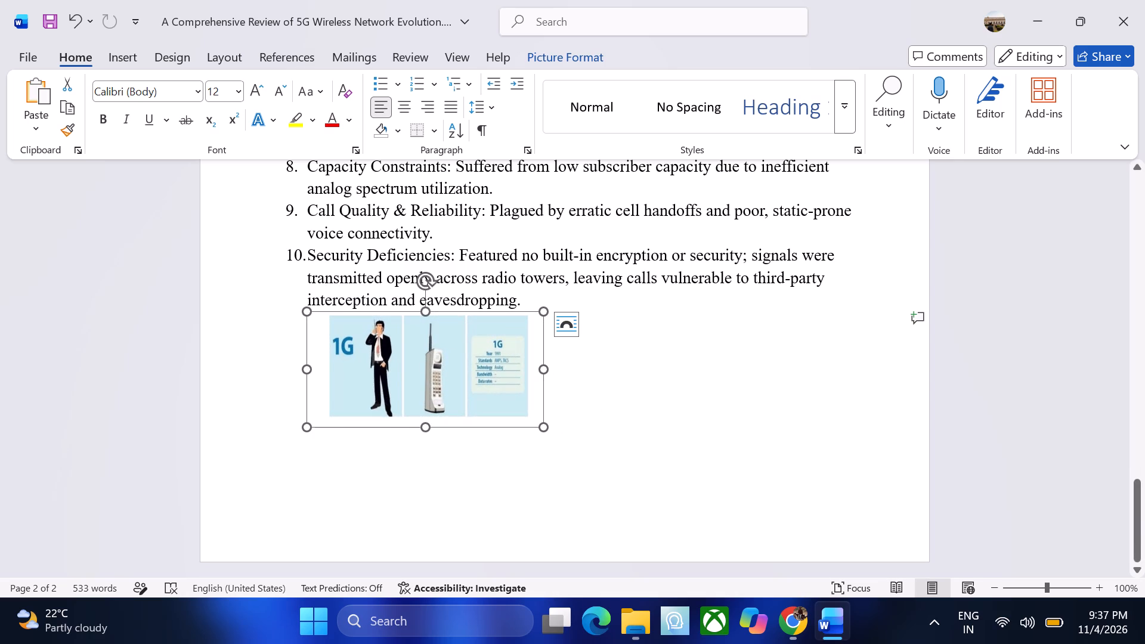
Shift the 1G image toward the middle of the page by adding leading spaces before it.
click(293, 377)
key(space)
key(space)
key(space)
key(space)
key(space)
key(space)
key(space)
key(space)
key(space)
key(space)
key(space)
key(space)
key(space)
key(space)
key(space)
key(space)
key(space)
key(space)
key(space)
key(space)
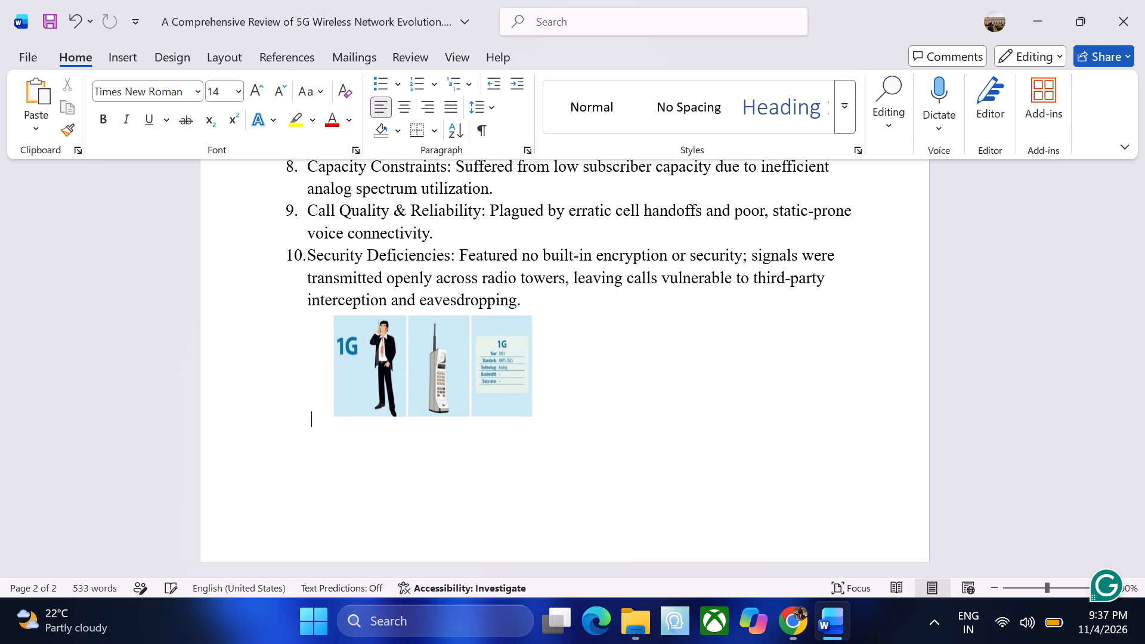
key(space)
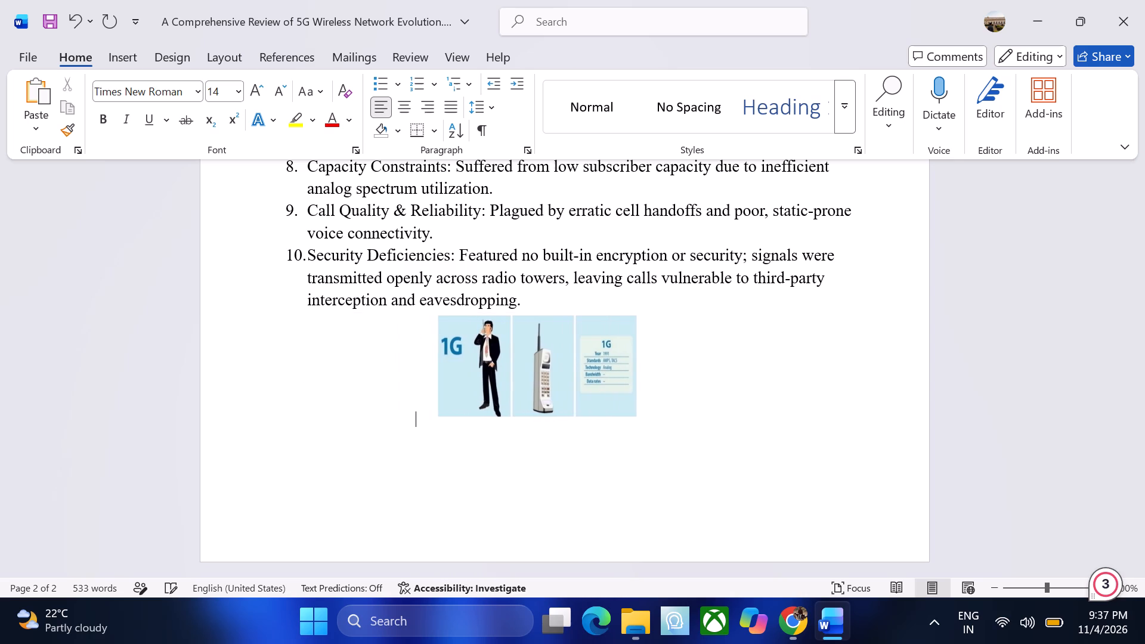
key(space)
key(space)
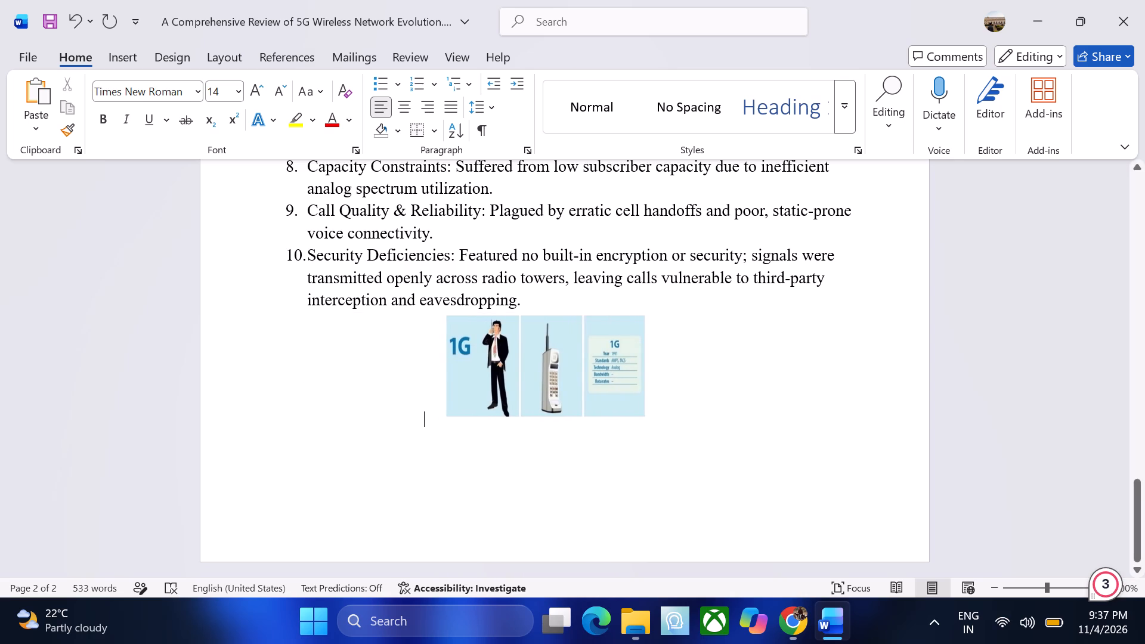
Add two new lines below the 1G image.
click(656, 415)
click(701, 414)
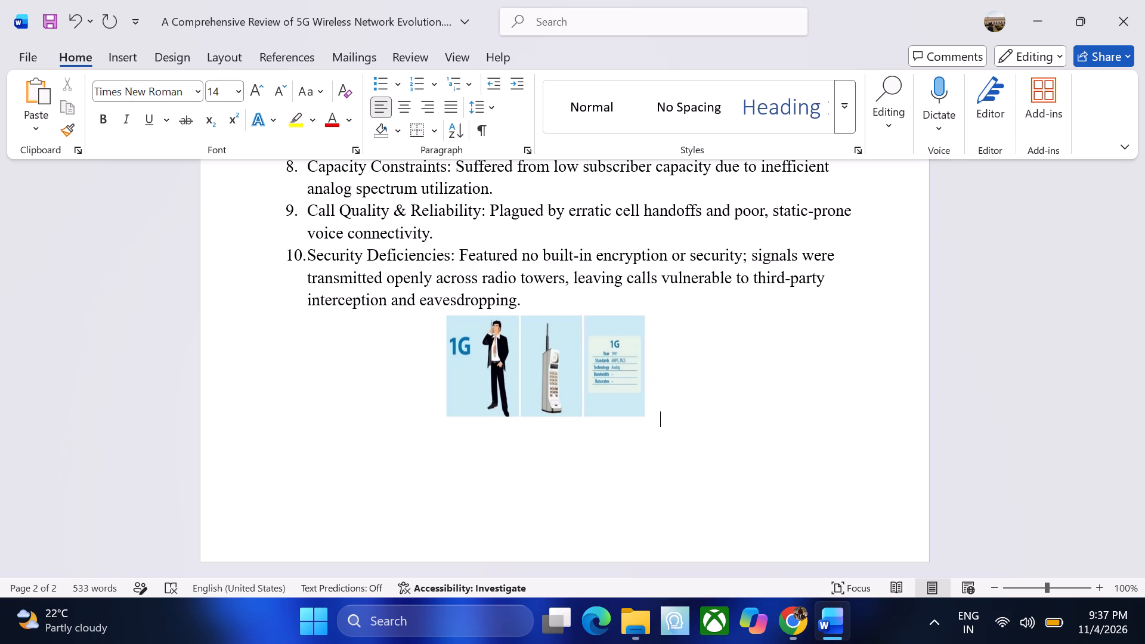
key(Return)
key(Return)
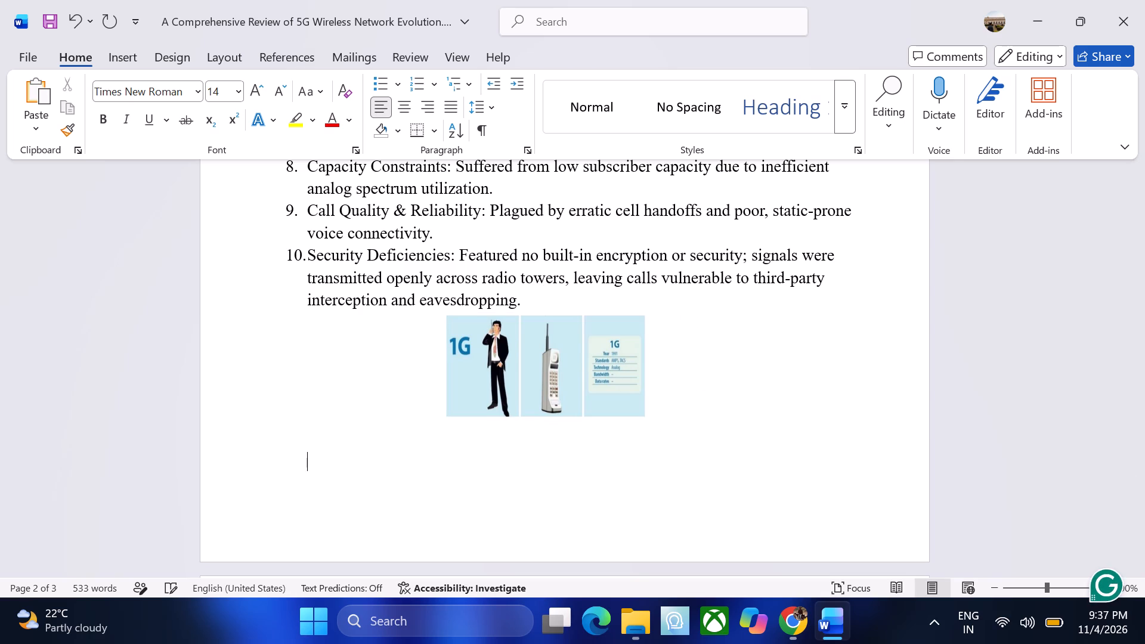
Add the heading "Second Generation:-" on a new page after the 1G image.
key(Return)
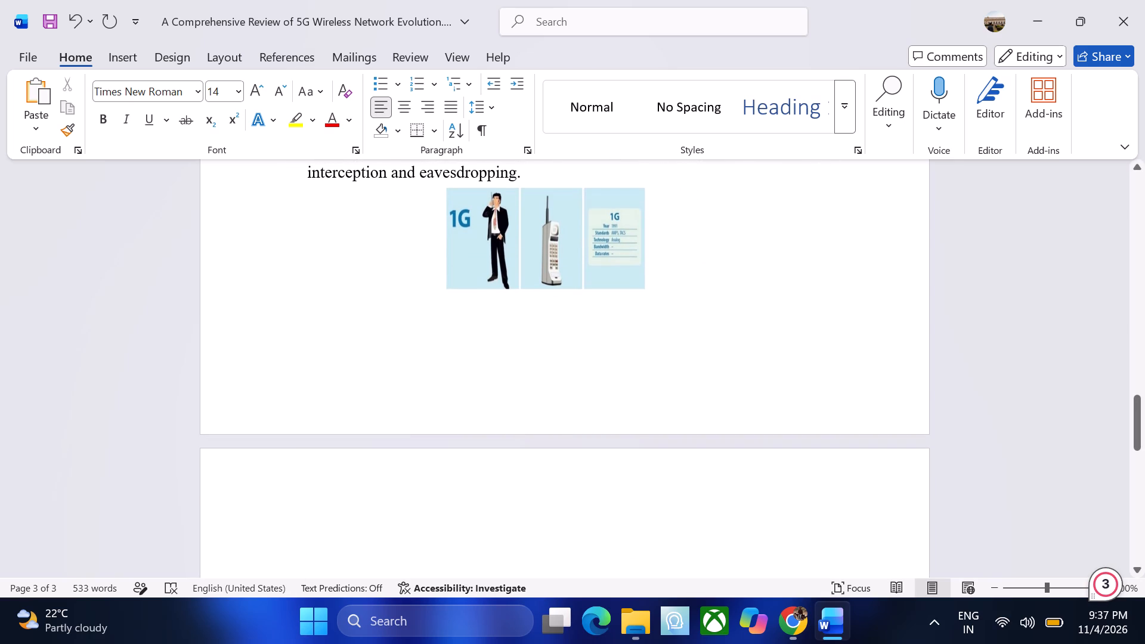
key(shift+s)
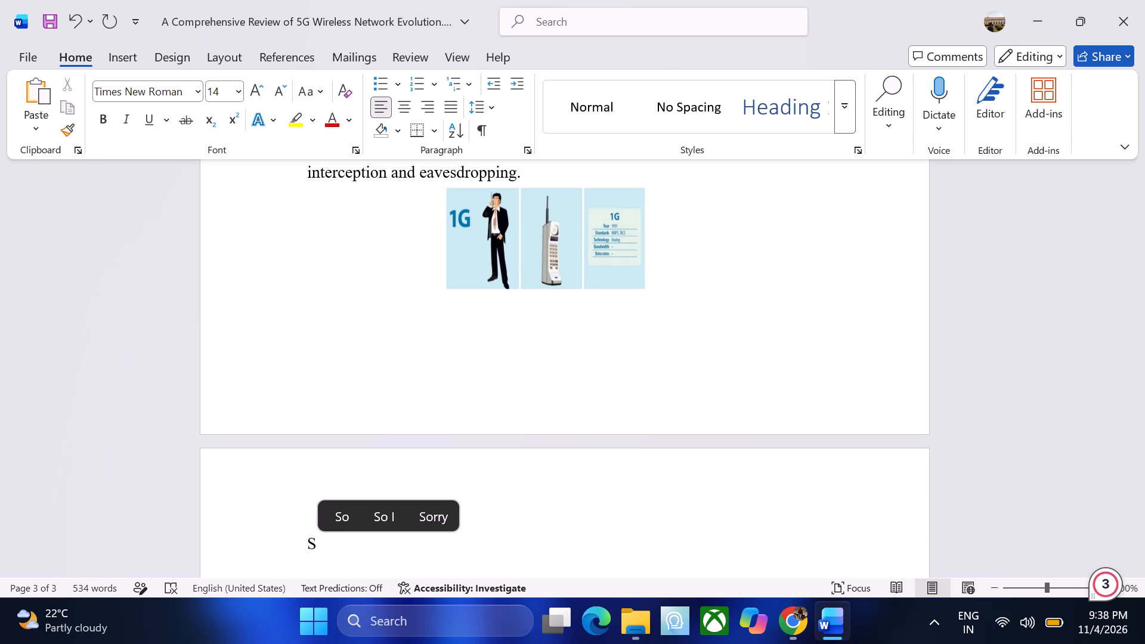
text(econd Generat)
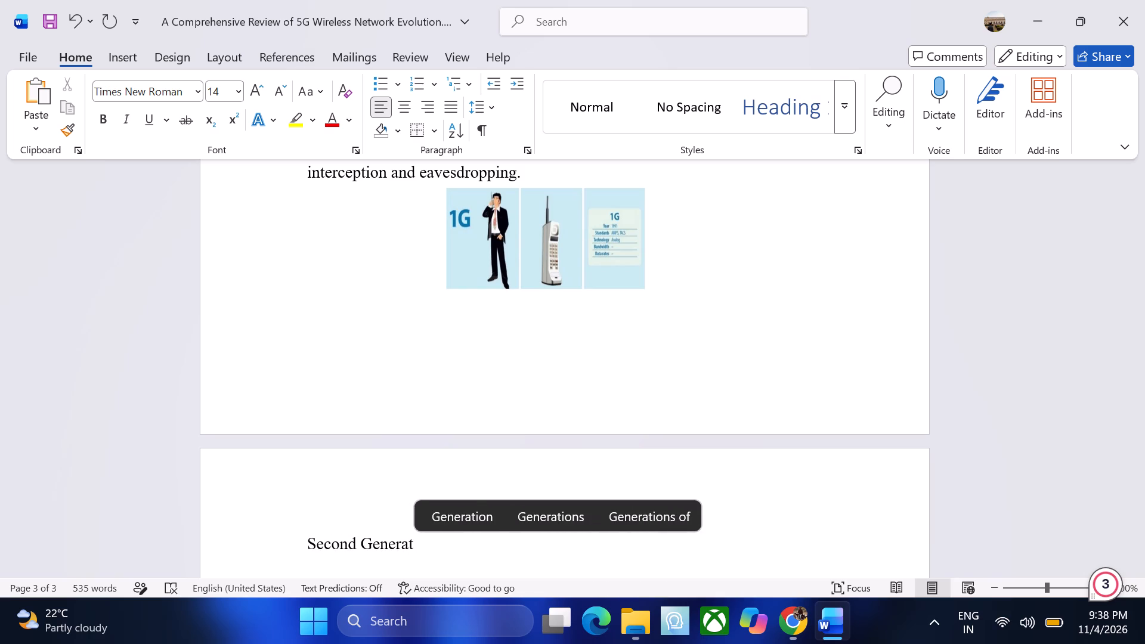
text(ion)
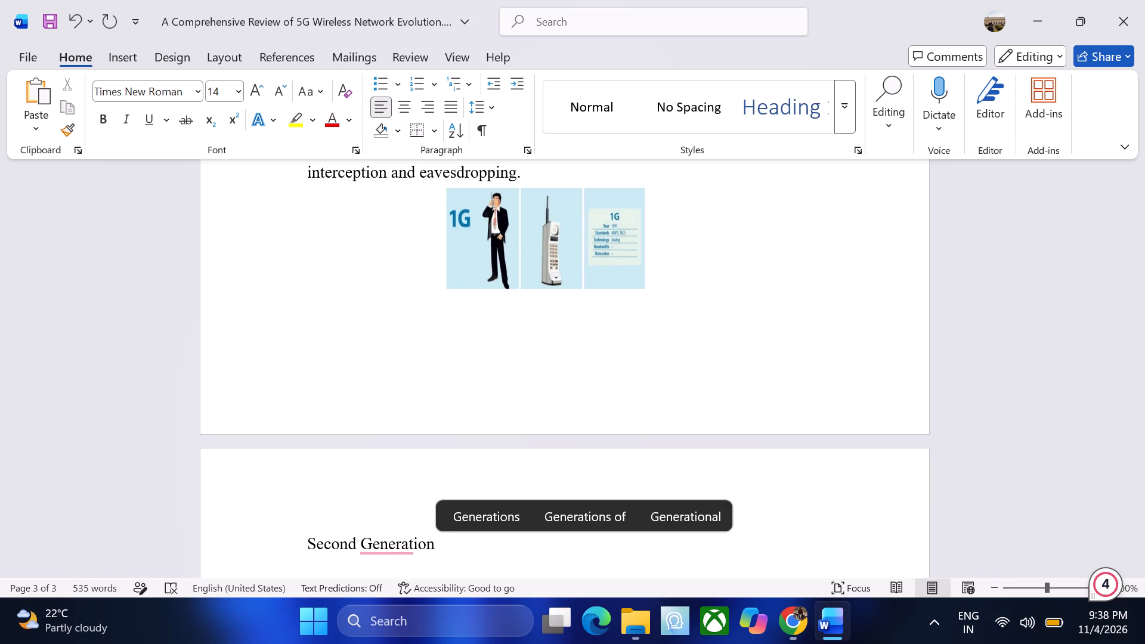
text(:-)
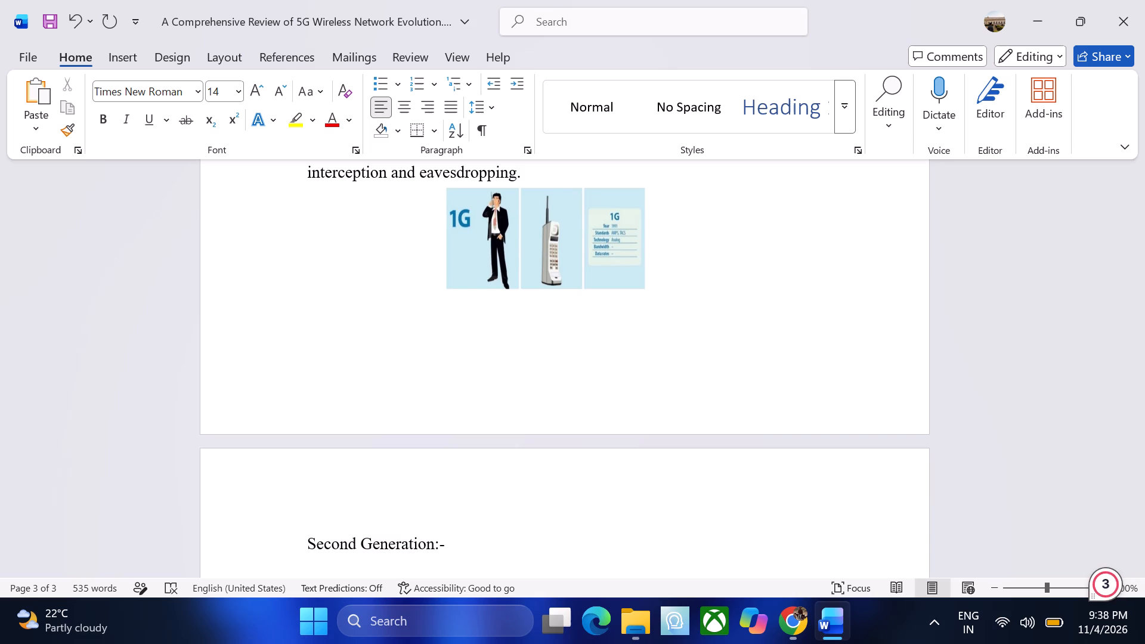
Make the "Second Generation:-" heading bold, without underlining.
key(ctrl+shift+Left)
key(ctrl+shift+Left)
key(ctrl+shift+Left)
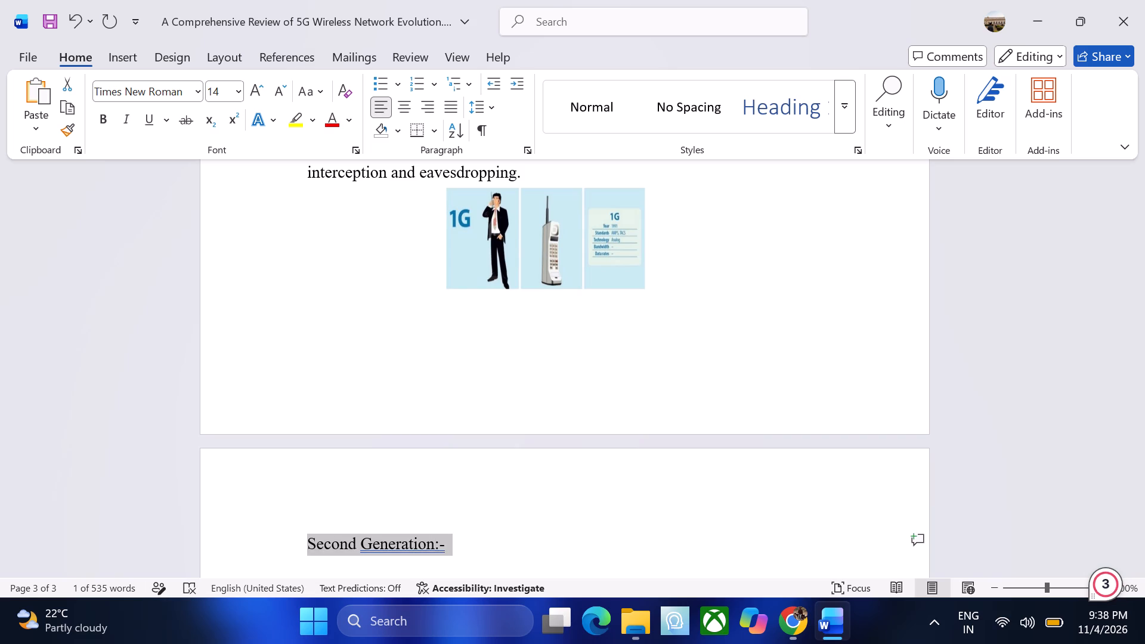
key(ctrl+b)
key(ctrl+u)
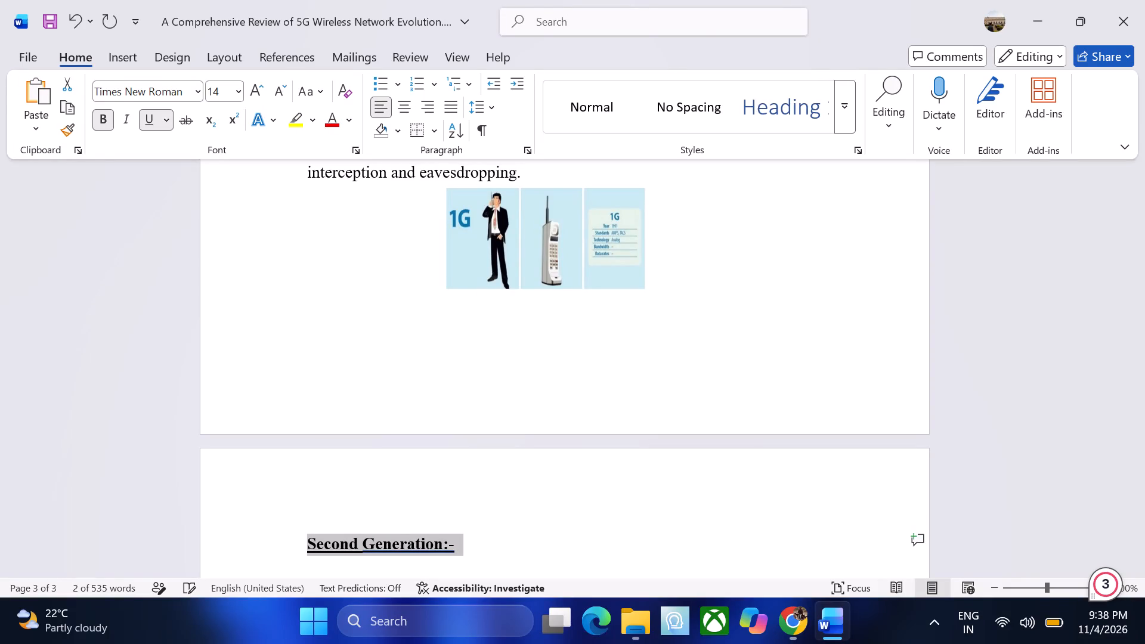
key(ctrl+u)
key(Right)
Remove the indent from the "Second Generation:-" heading to align it with the First Generation heading, and start a new line below it.
scroll(701, 414, down, 1)
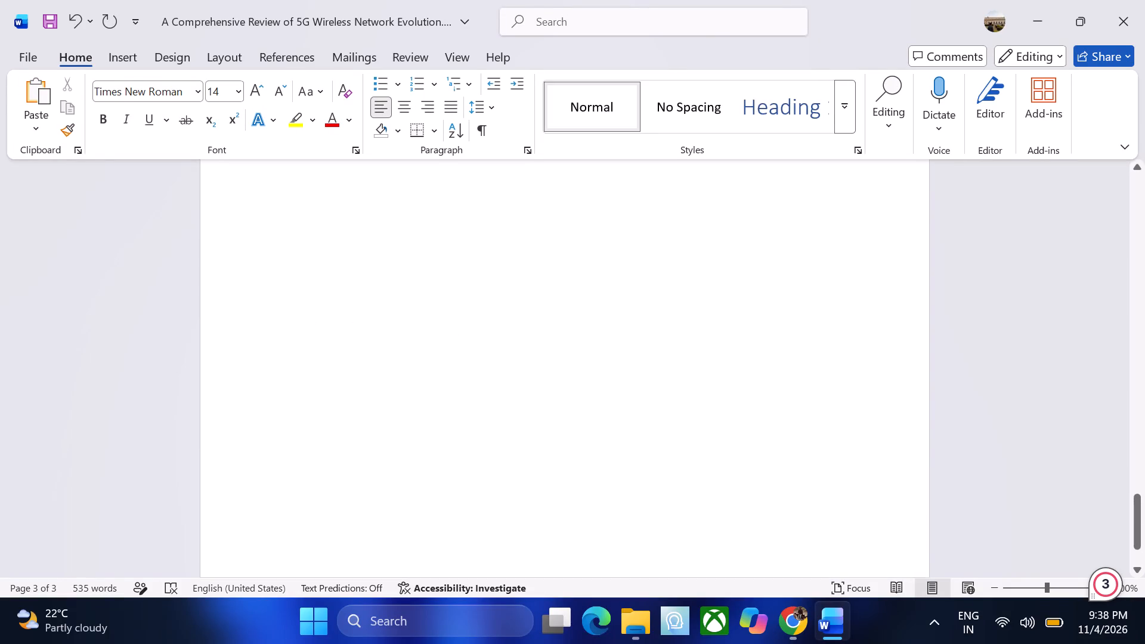
scroll(701, 414, down, 3)
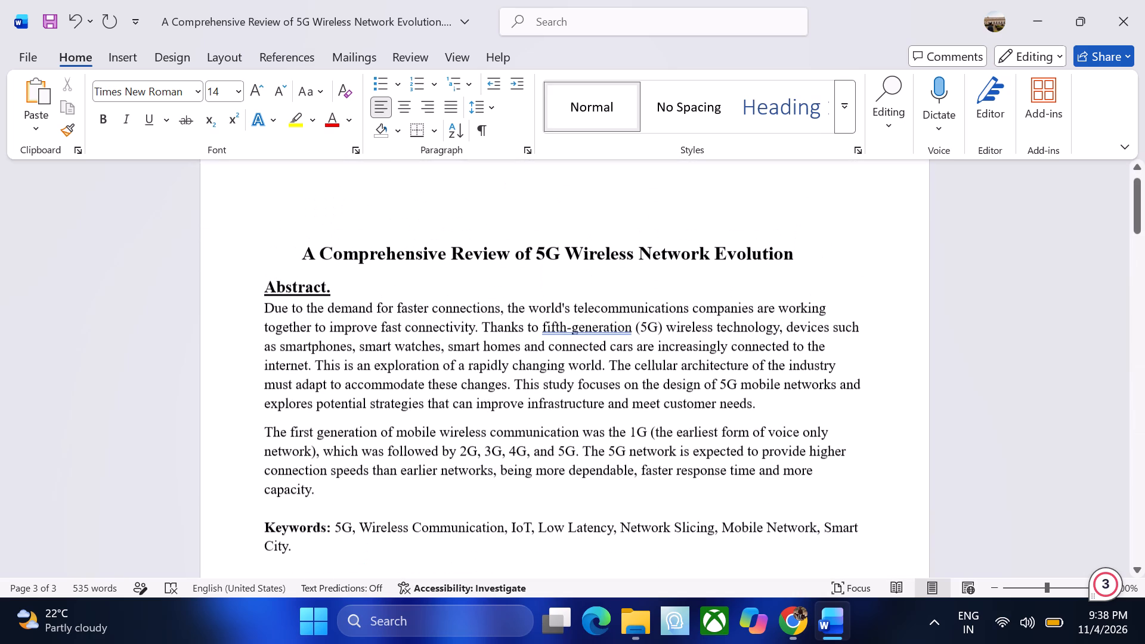
scroll(701, 414, down, 3)
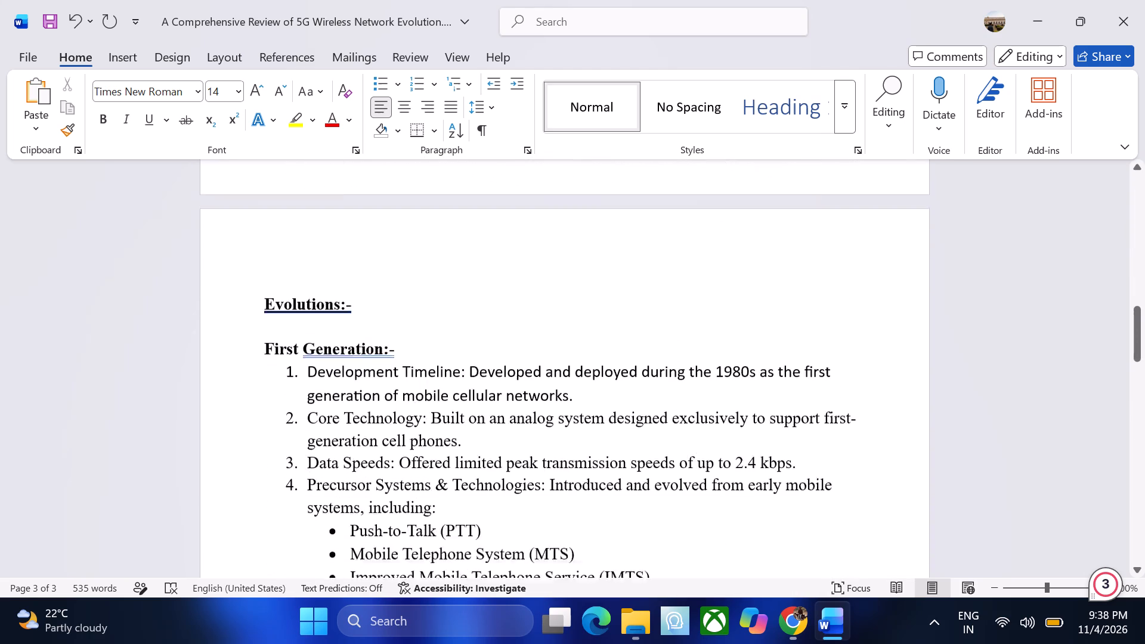
scroll(701, 414, down, 1)
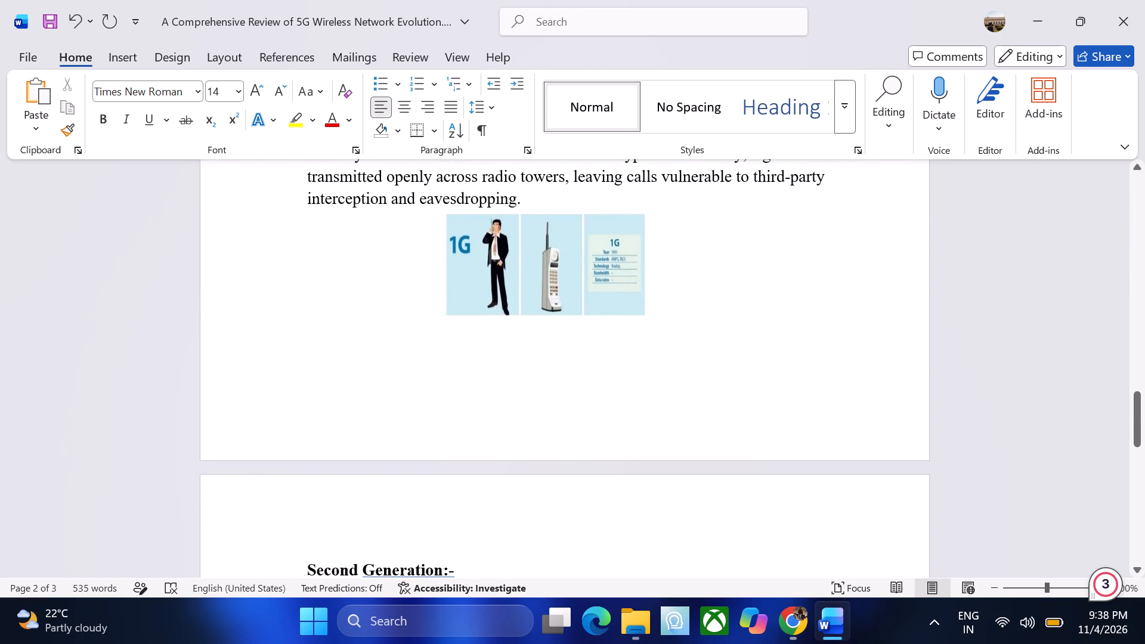
scroll(701, 414, down, 2)
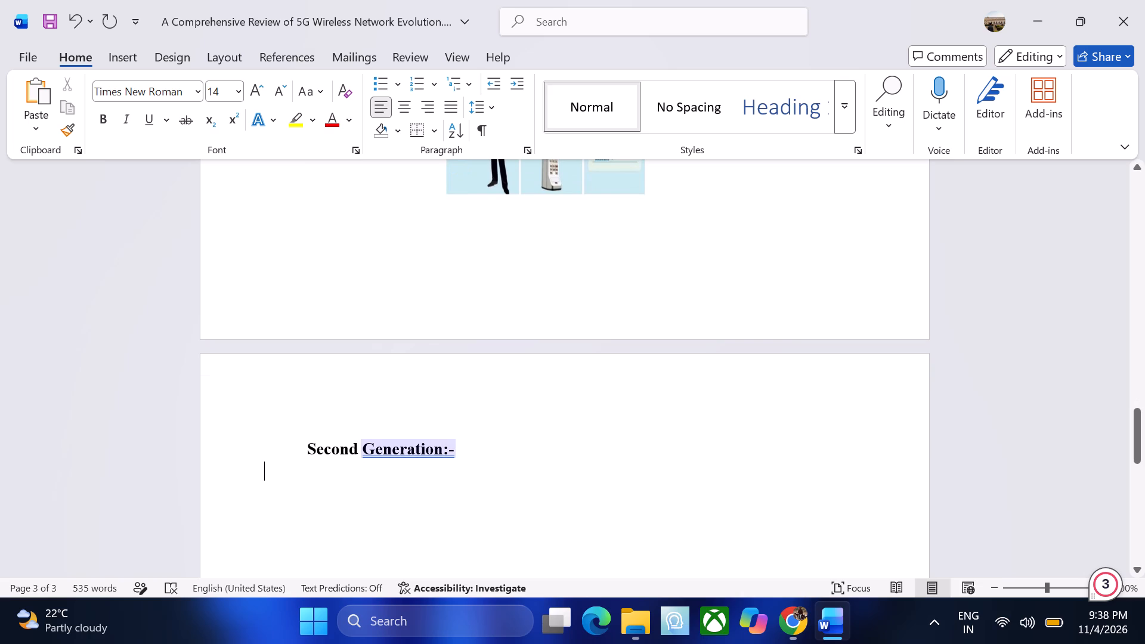
click(310, 447)
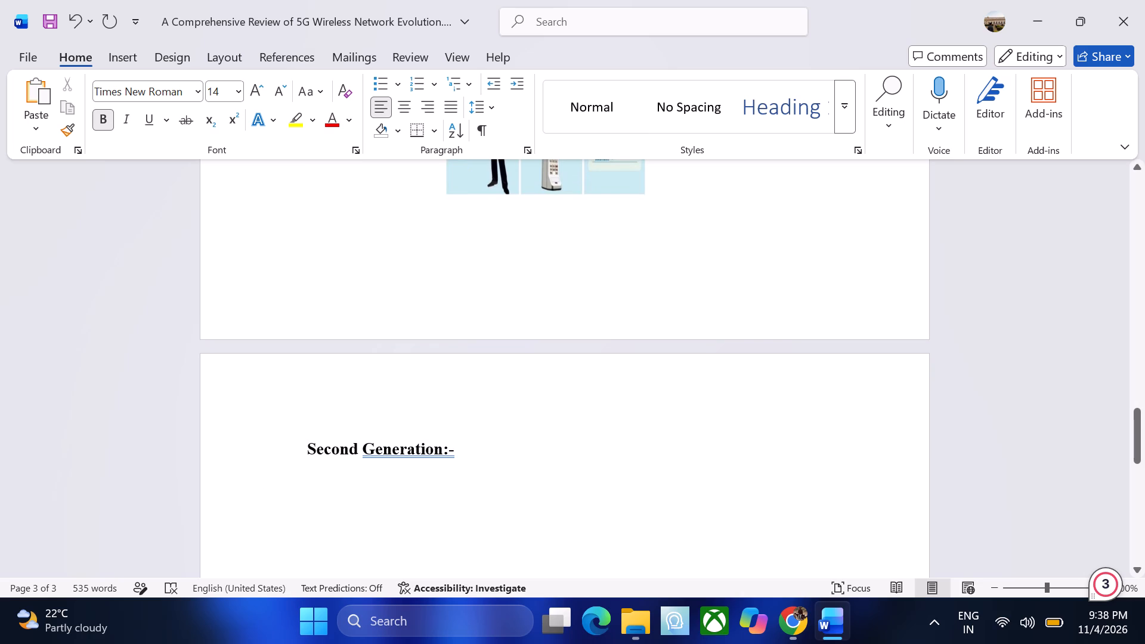
key(BackSpace)
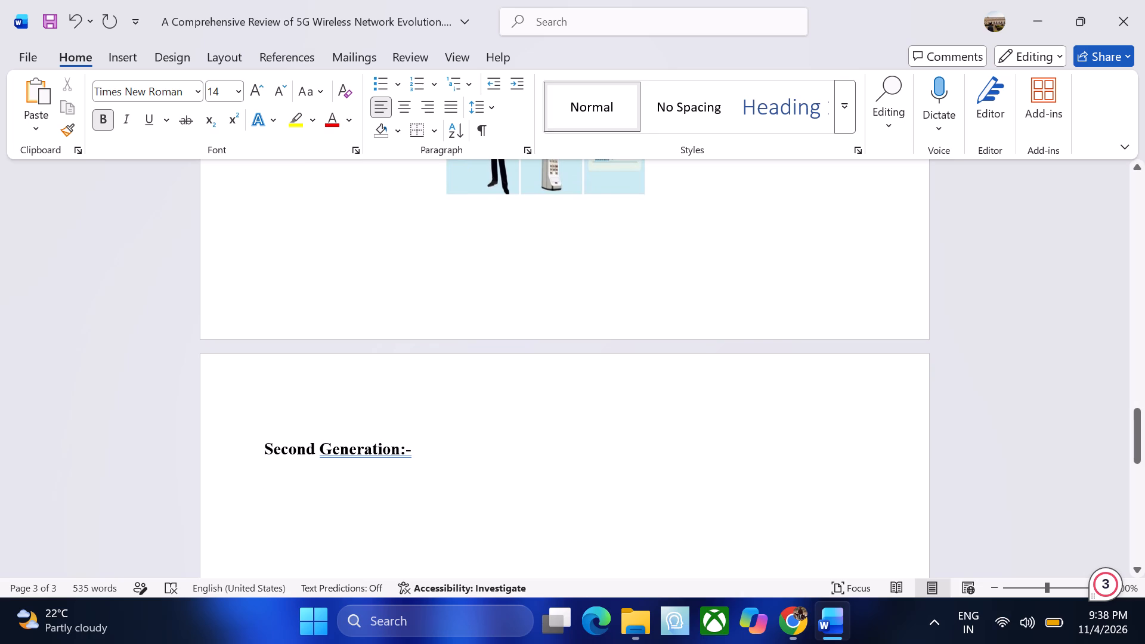
click(428, 450)
key(Return)
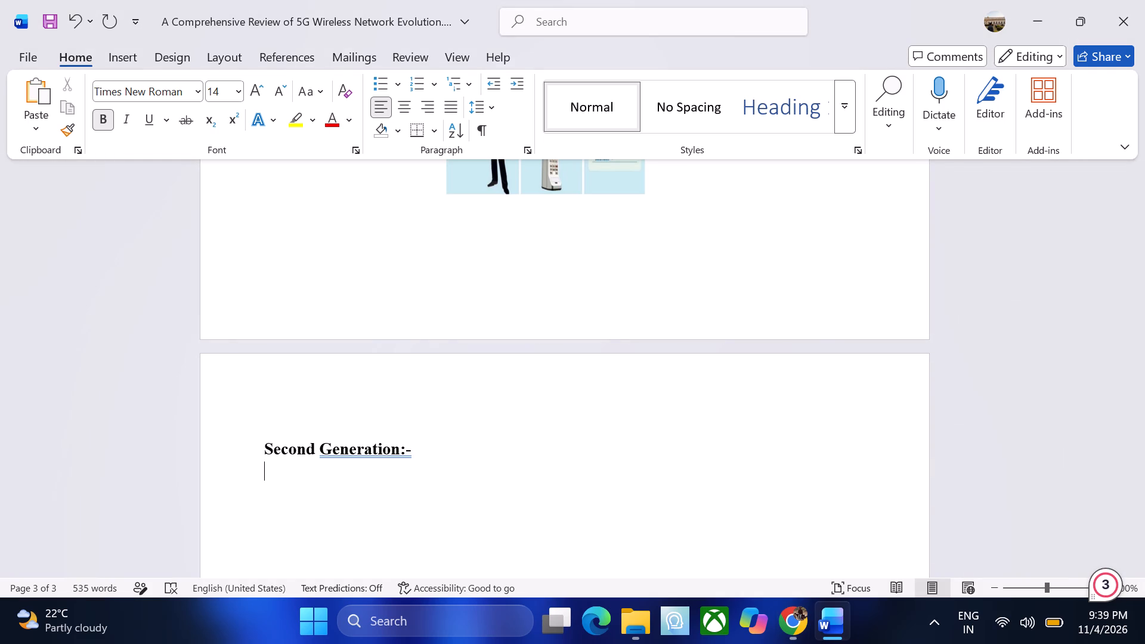
key(ctrl+b)
key(ctrl+v)
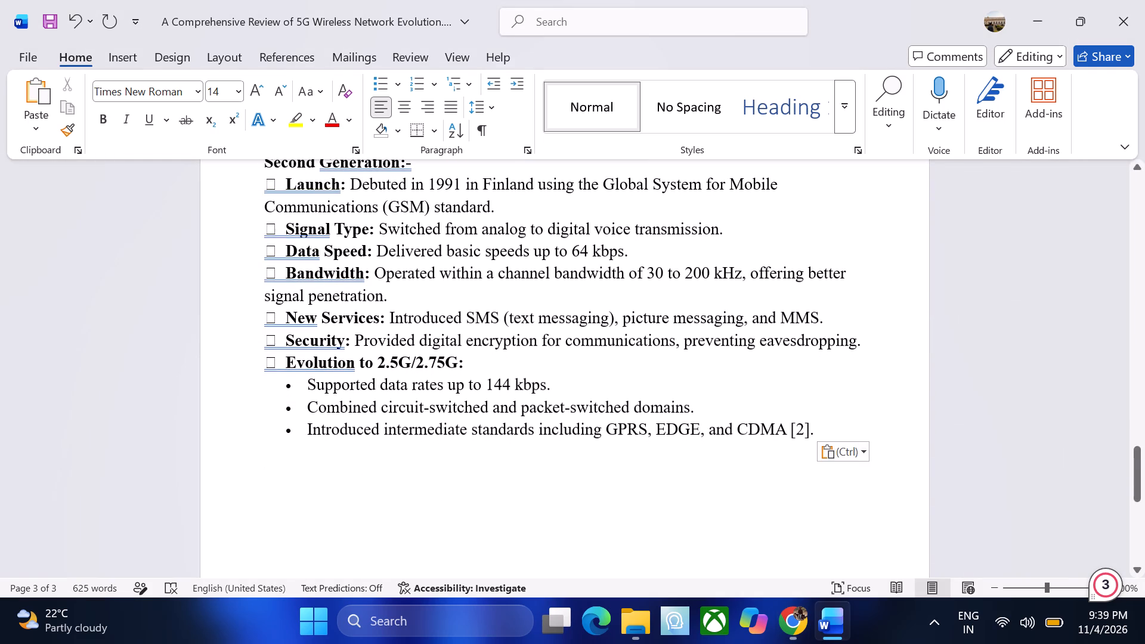
Delete the "[2]" citation after "CDMA" in the last 2G point, keeping the full stop.
click(808, 434)
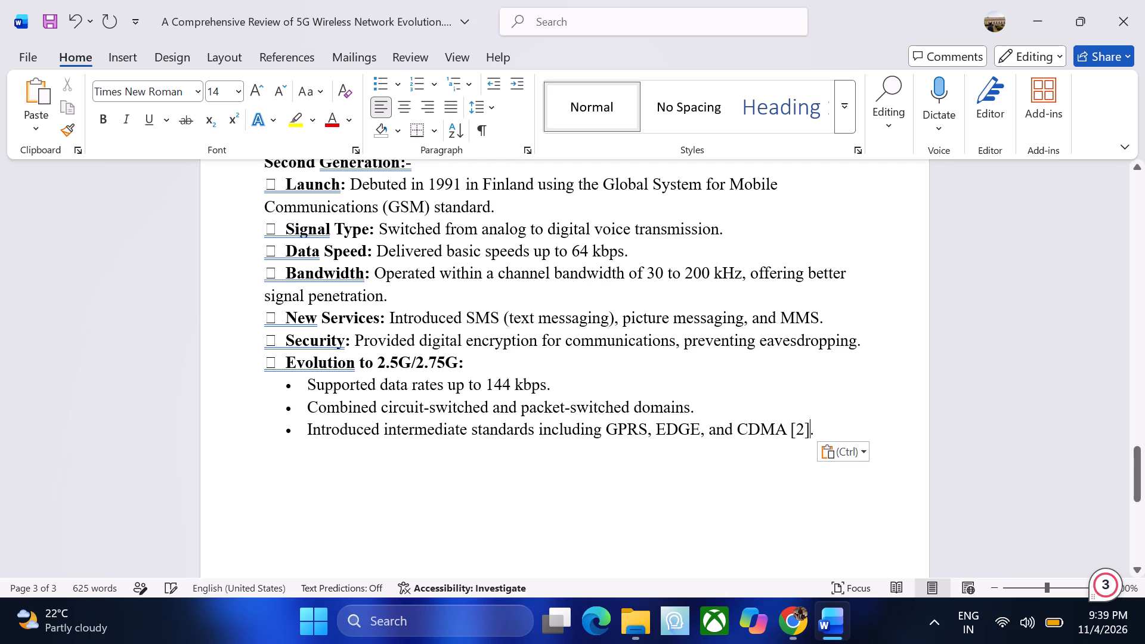
key(BackSpace)
key(BackSpace)
key(BackSpace)
key(BackSpace)
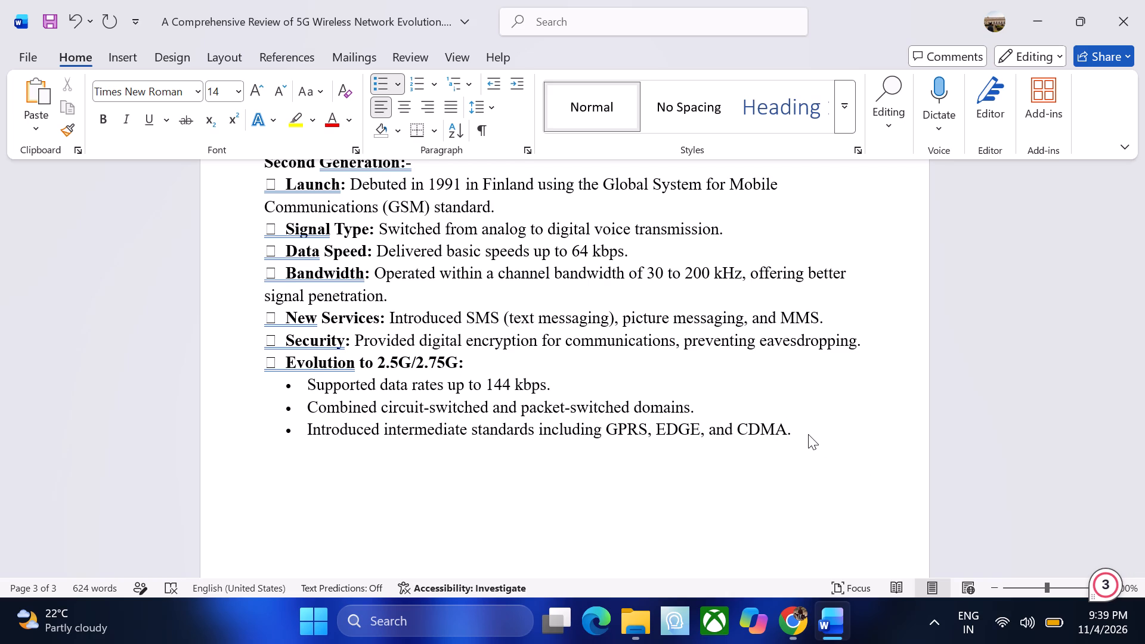
Format all the pasted points under "Second Generation:-" as a numbered list.
key(ctrl+shift+Up)
key(ctrl+shift+Up)
key(ctrl+shift+Up)
key(ctrl+shift+Up)
key(ctrl+shift+Up)
key(ctrl+shift+Up)
key(ctrl+shift+Up)
key(ctrl+shift+Up)
key(ctrl+shift+Up)
key(ctrl+shift+Up)
key(ctrl+shift+Up)
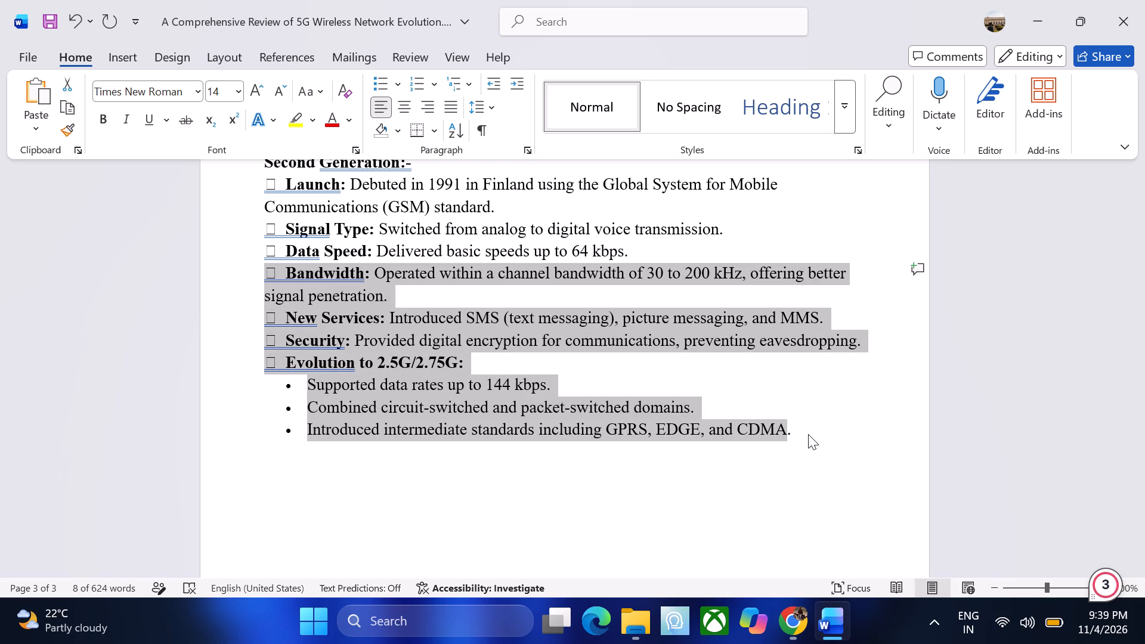
key(ctrl+shift+Down)
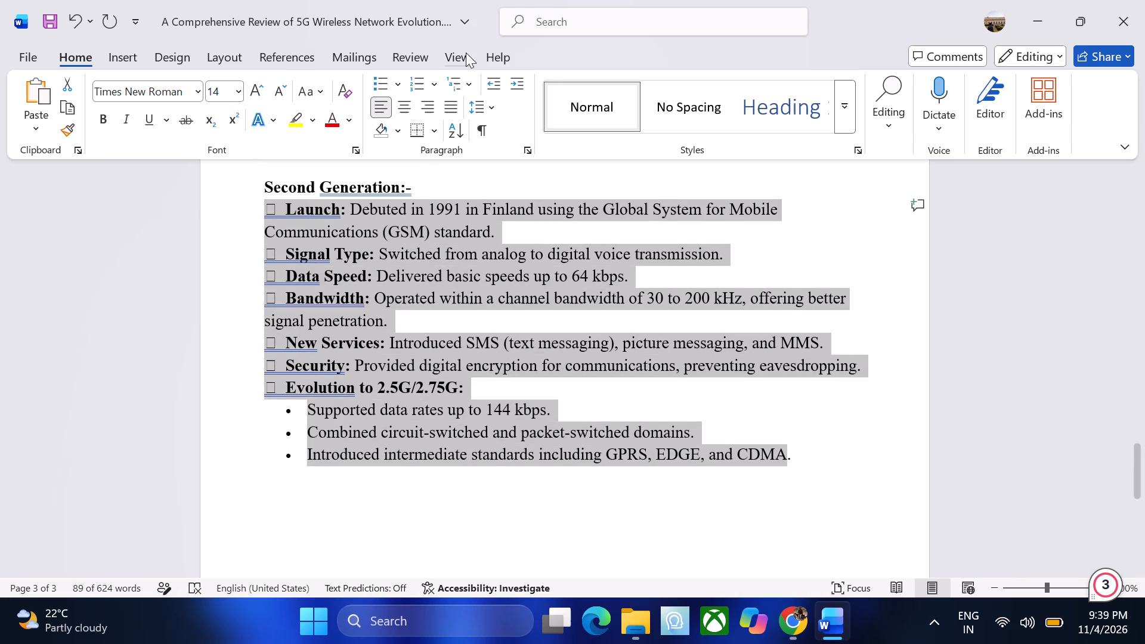
click(417, 87)
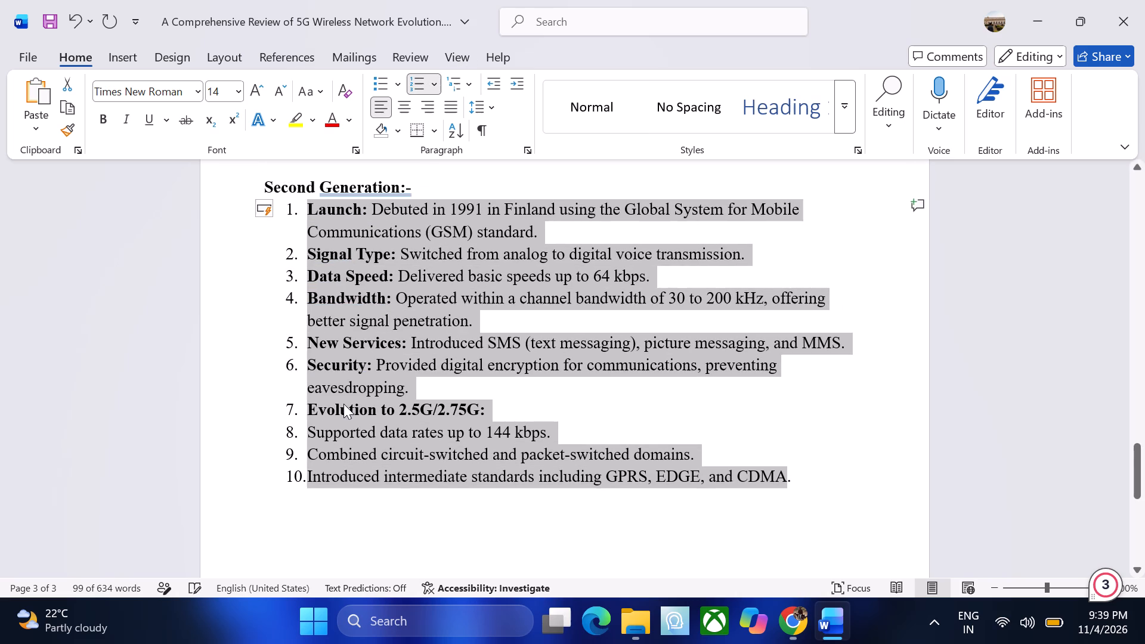
Turn the three numbered lines under "Evolution to 2.5G/2.75G:" into indented bullet sub-points.
click(310, 417)
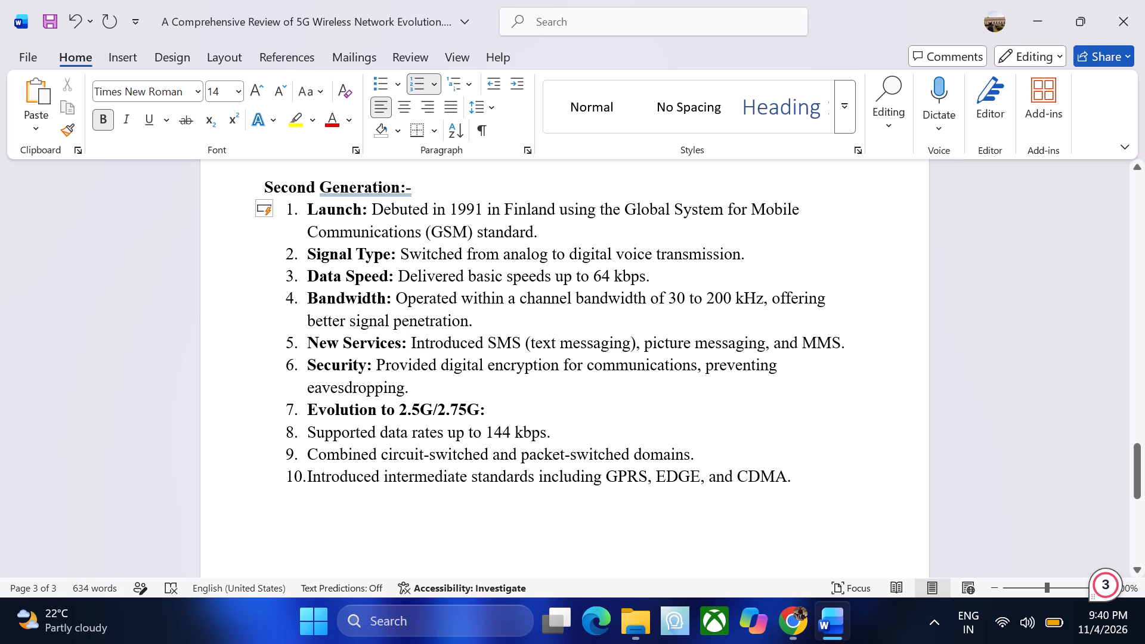
click(310, 475)
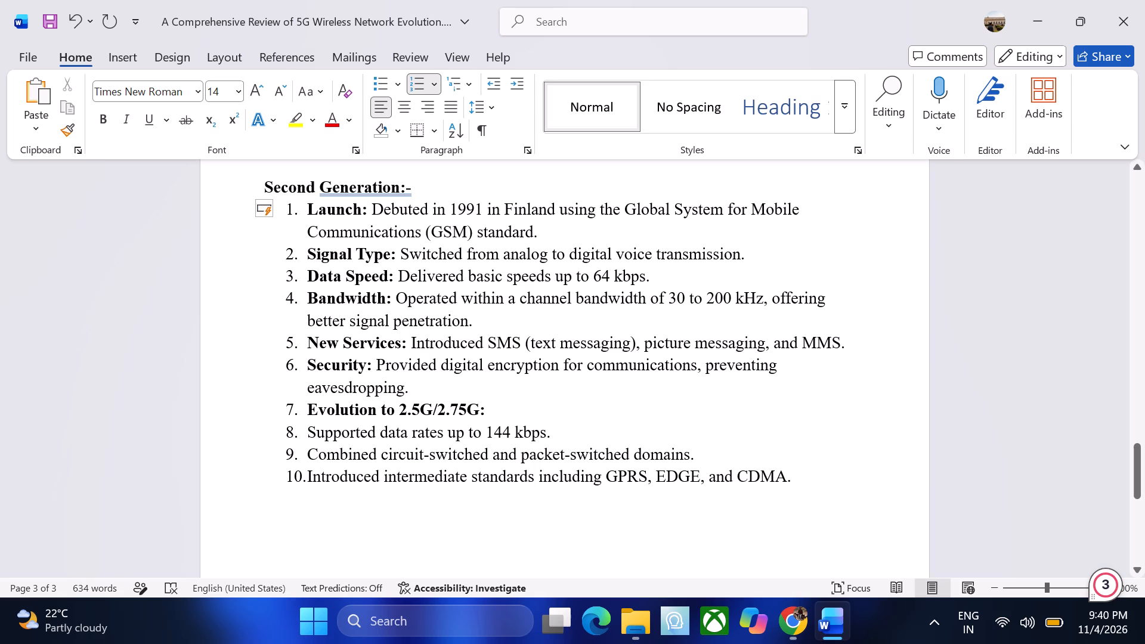
click(295, 453)
click(307, 479)
key(BackSpace)
key(Up)
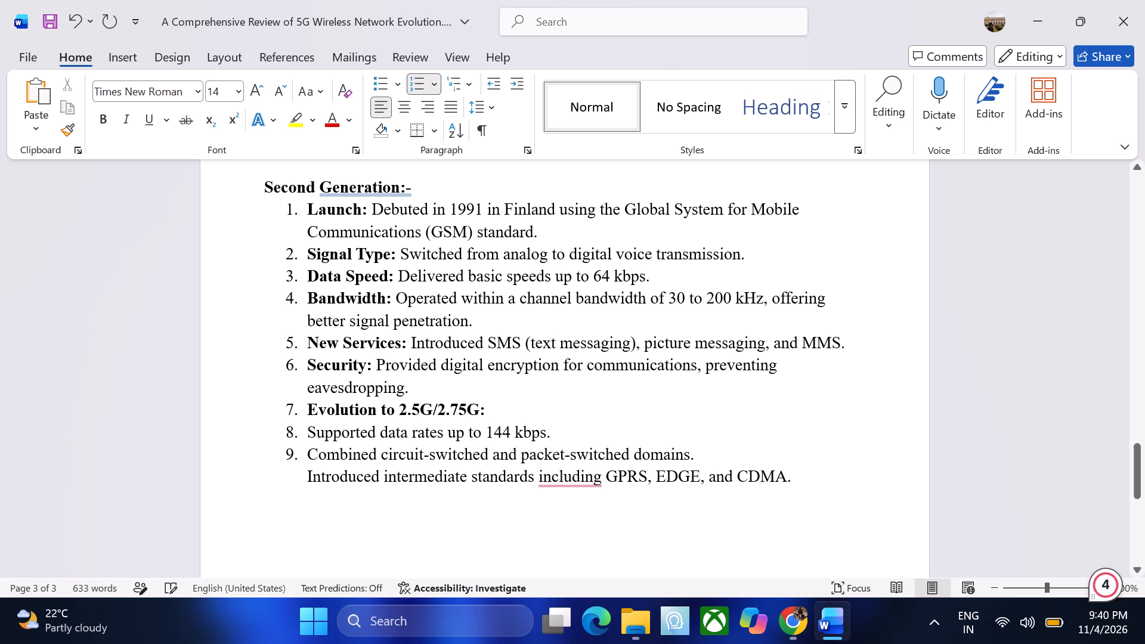
key(BackSpace)
key(Up)
key(BackSpace)
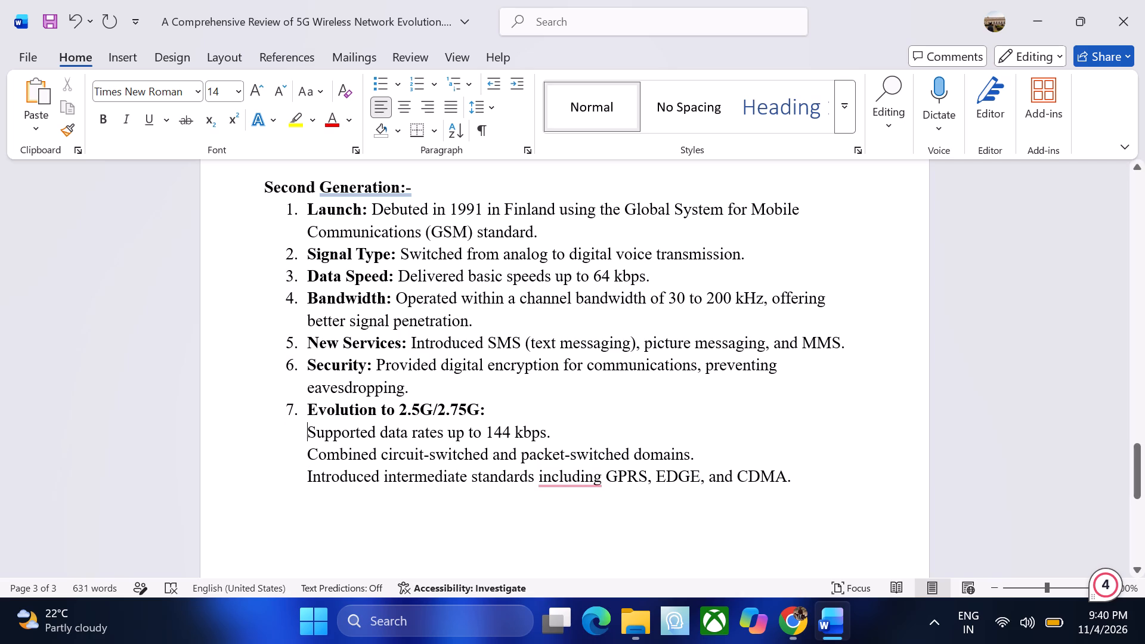
drag(790, 475, 323, 428)
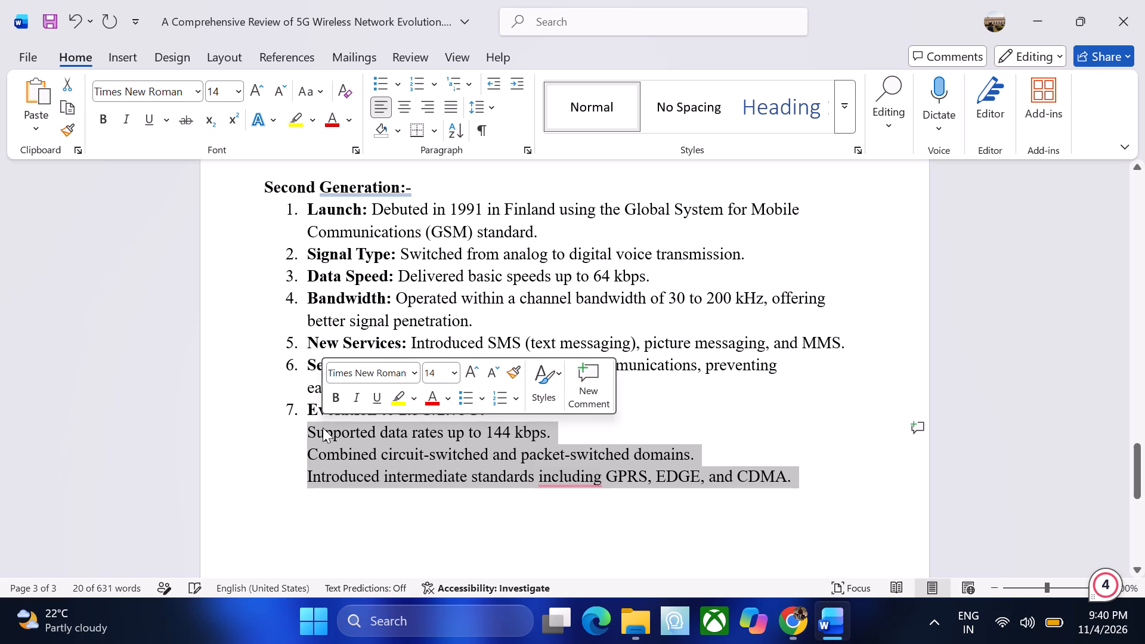
click(467, 399)
click(438, 501)
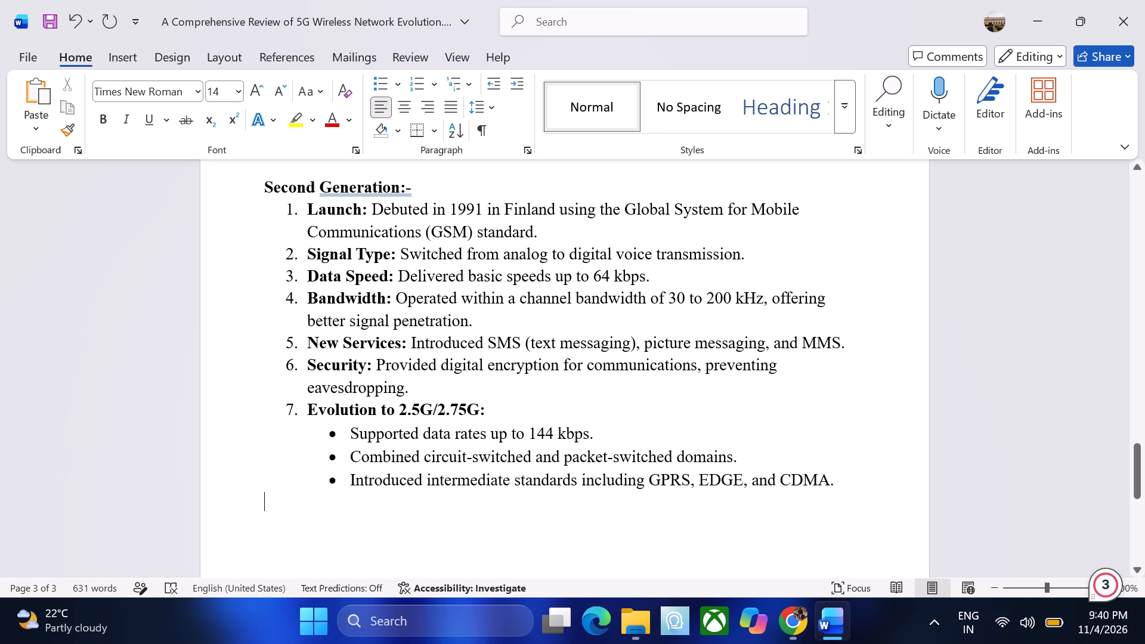
Make the label "Development Timeline:" bold in the first point of the First Generation list.
scroll(448, 374, up, 2)
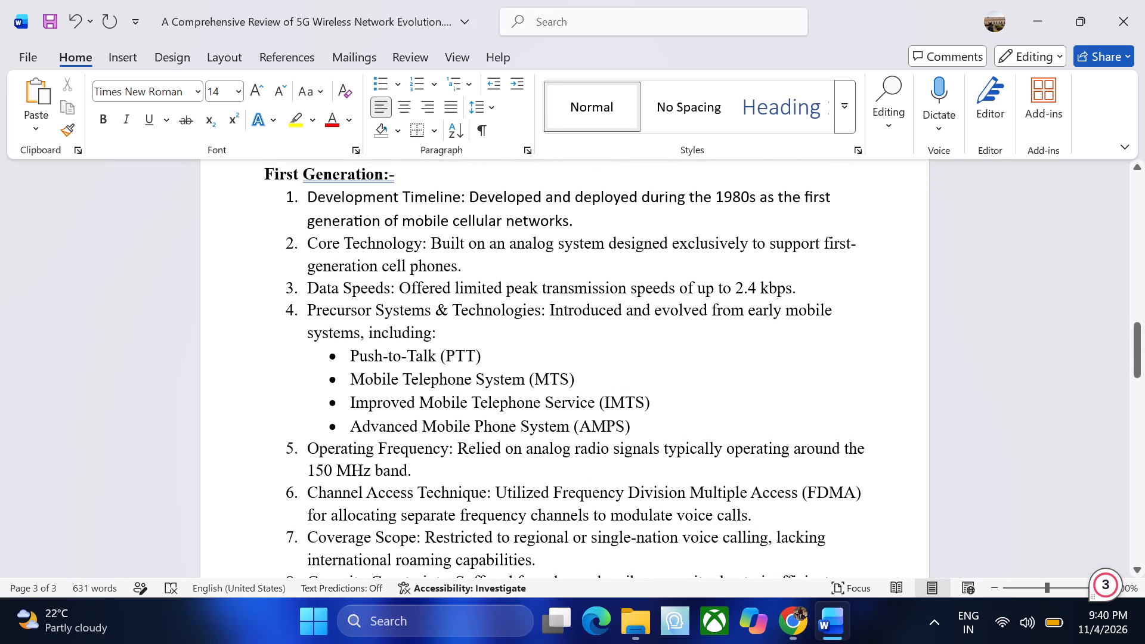
scroll(448, 374, up, 1)
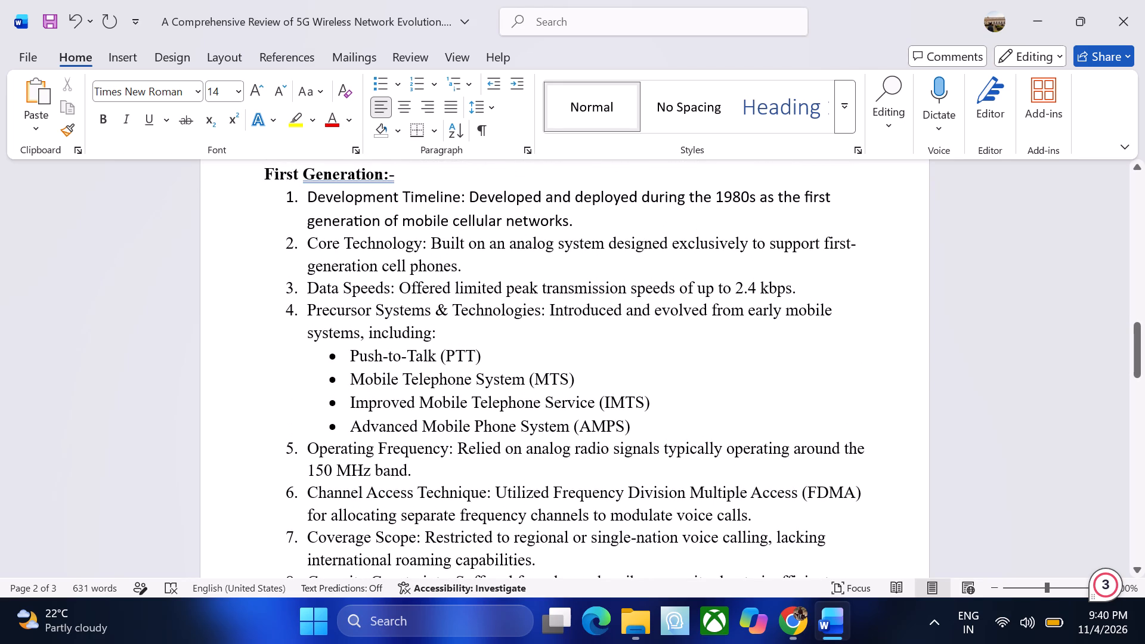
click(460, 197)
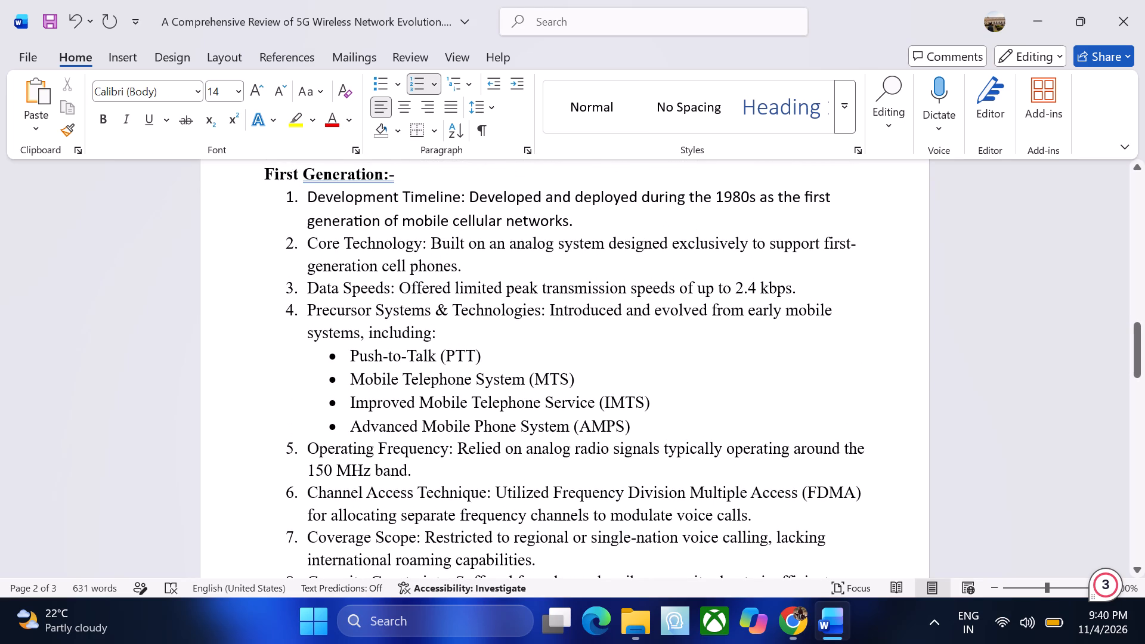
key(Right)
key(ctrl+shift+Left)
key(ctrl+shift+Left)
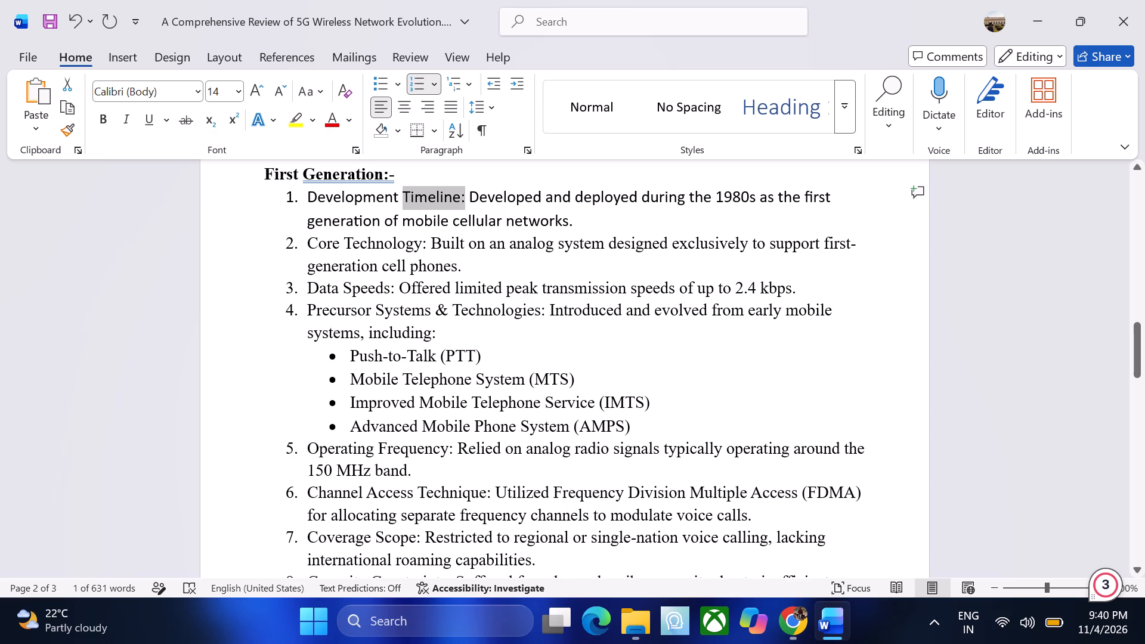
key(ctrl+shift+Left)
key(ctrl+b)
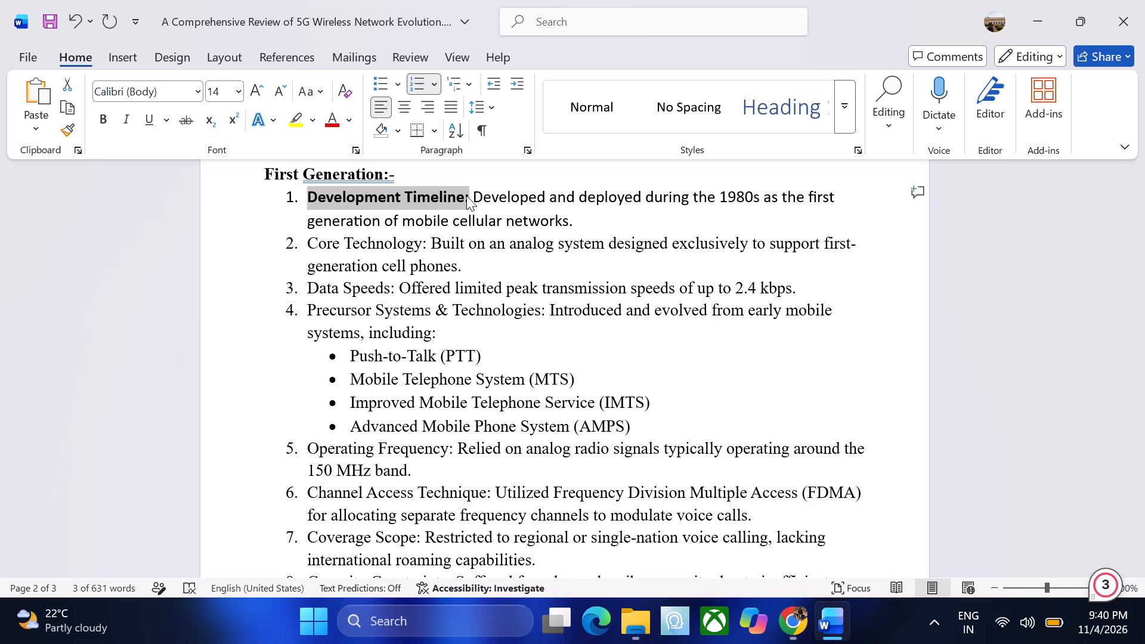
key(Down)
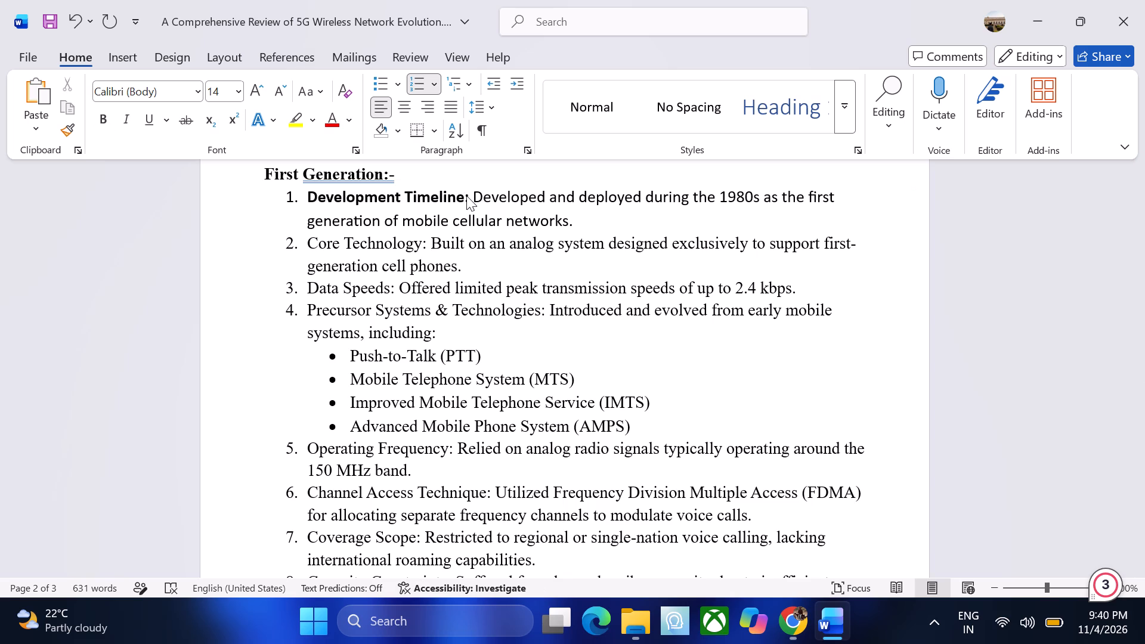
Make the label "Core Technology:" bold in the second point of the First Generation list.
key(Down)
key(Left)
key(Left)
key(Left)
key(Left)
key(Left)
key(Left)
key(Left)
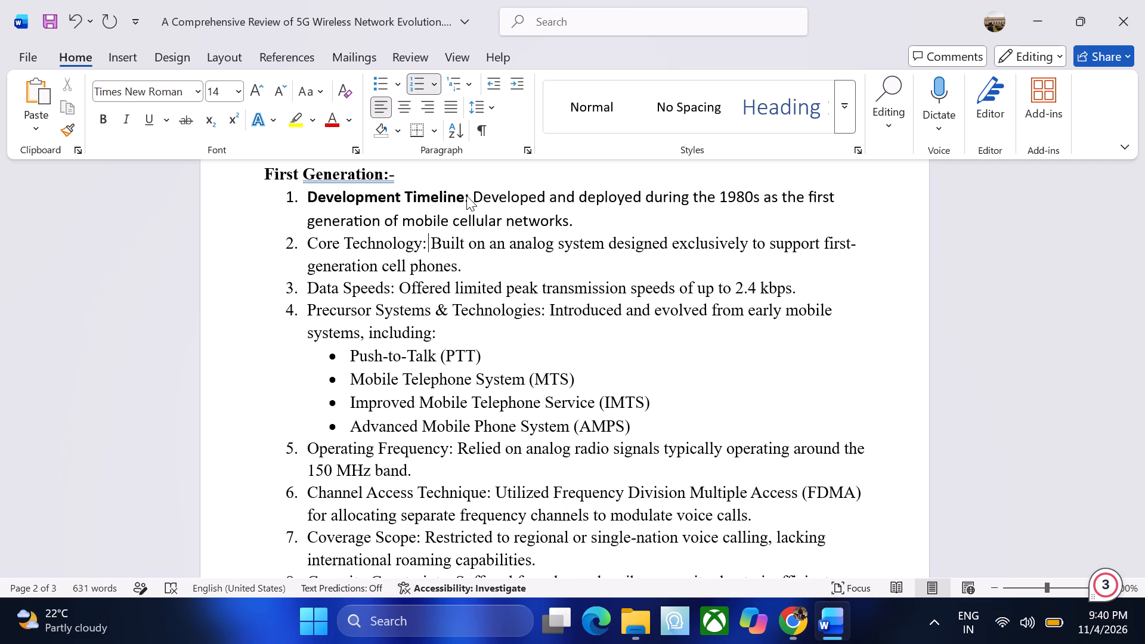
key(ctrl+shift+Left)
key(ctrl+shift+Left)
key(ctrl+shift+Left)
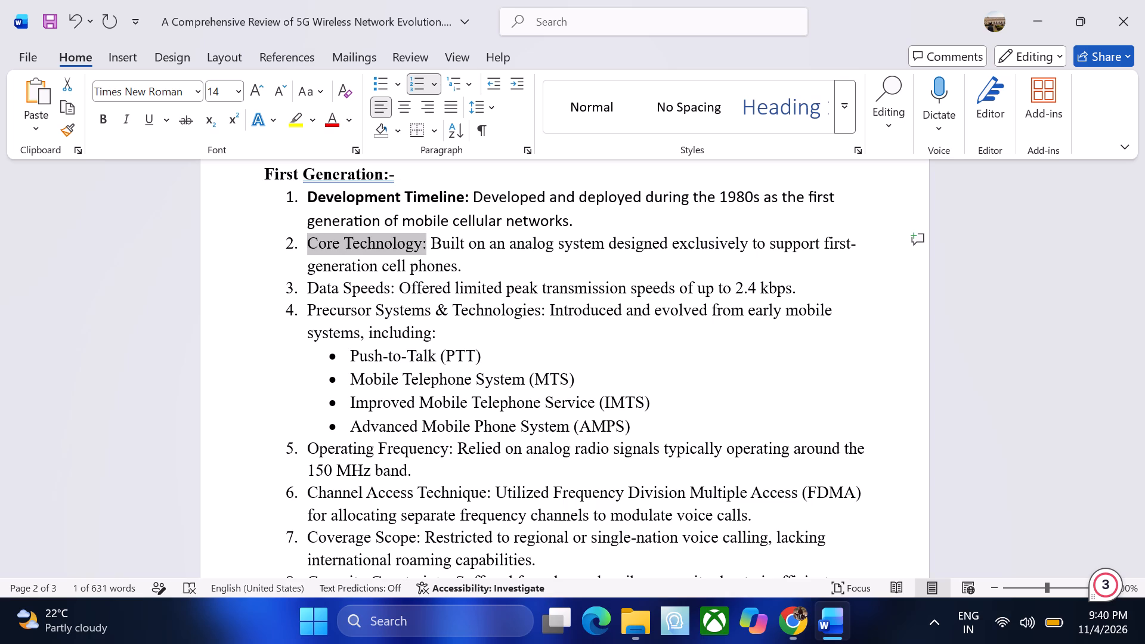
key(ctrl+b)
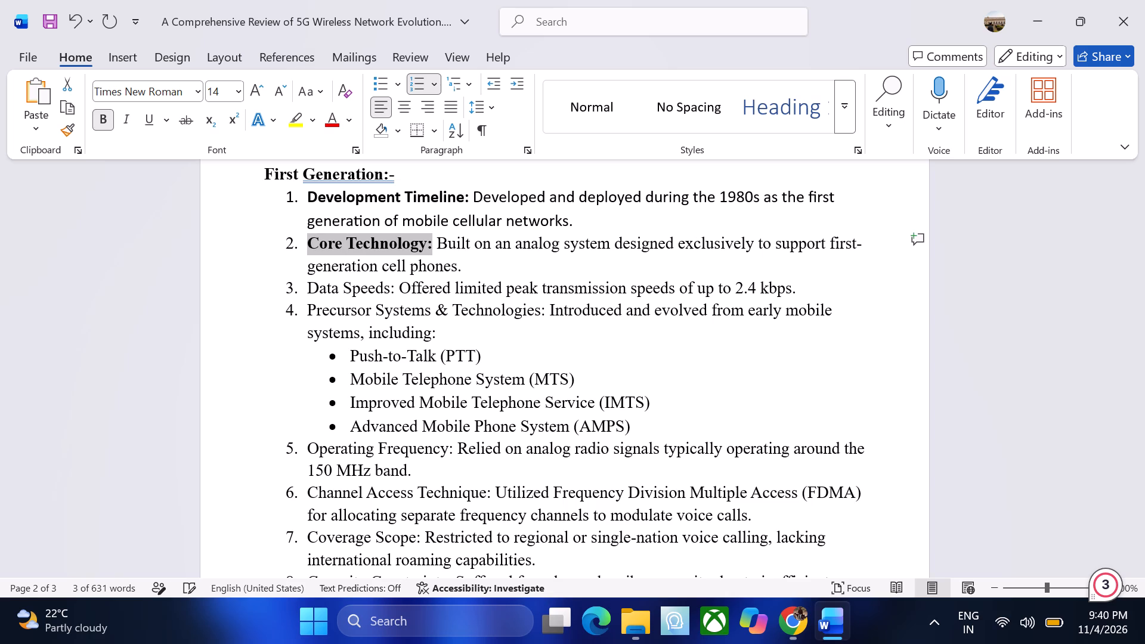
Make the label "Data Speeds:" bold in the third point of the First Generation list.
key(Down)
key(Down)
key(Left)
key(Left)
key(Left)
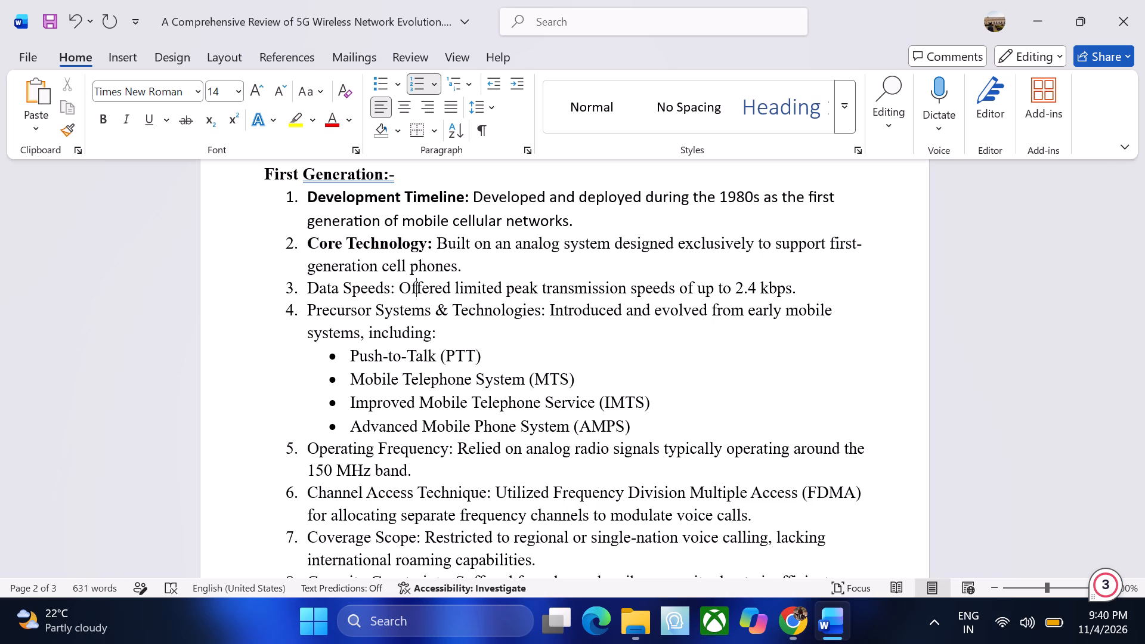
key(Left)
key(Left)
key(Left)
key(ctrl+shift+Left)
key(ctrl+shift+Left)
key(ctrl+shift+Left)
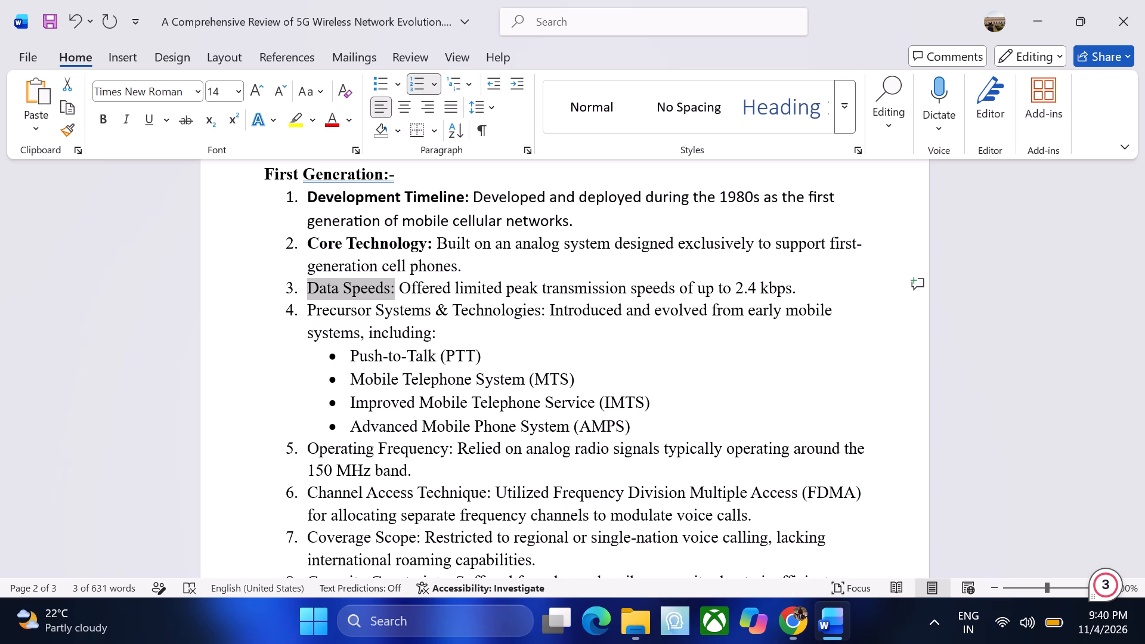
key(ctrl+v)
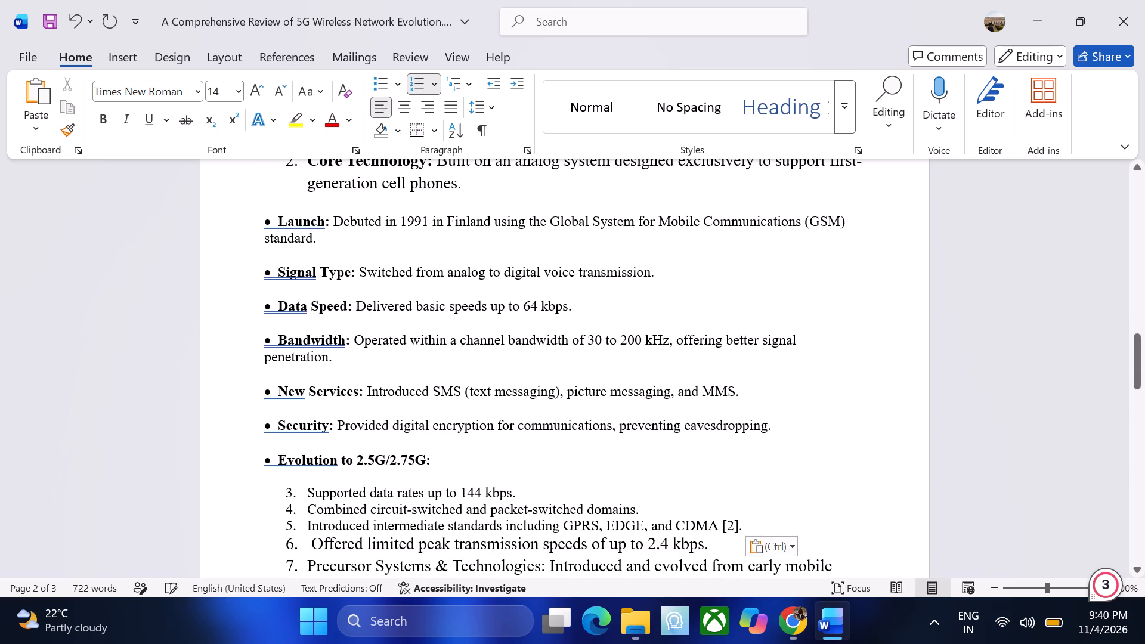
key(ctrl+z)
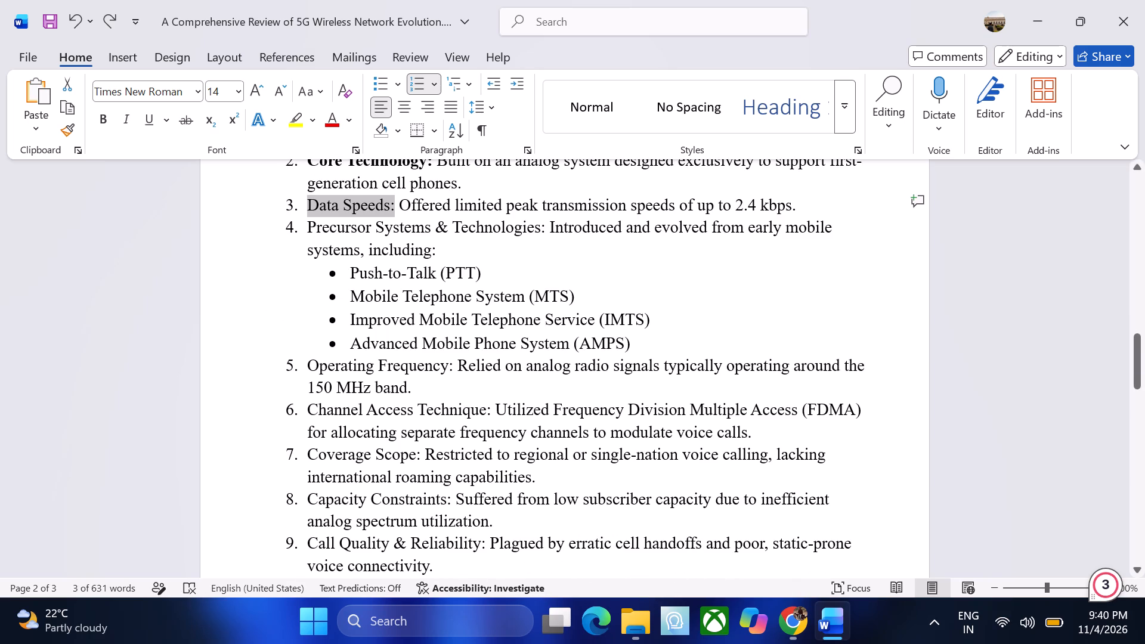
key(ctrl+b)
Make the label "Precursor Systems & Technologies:" bold in the fourth point of the First Generation list.
key(Down)
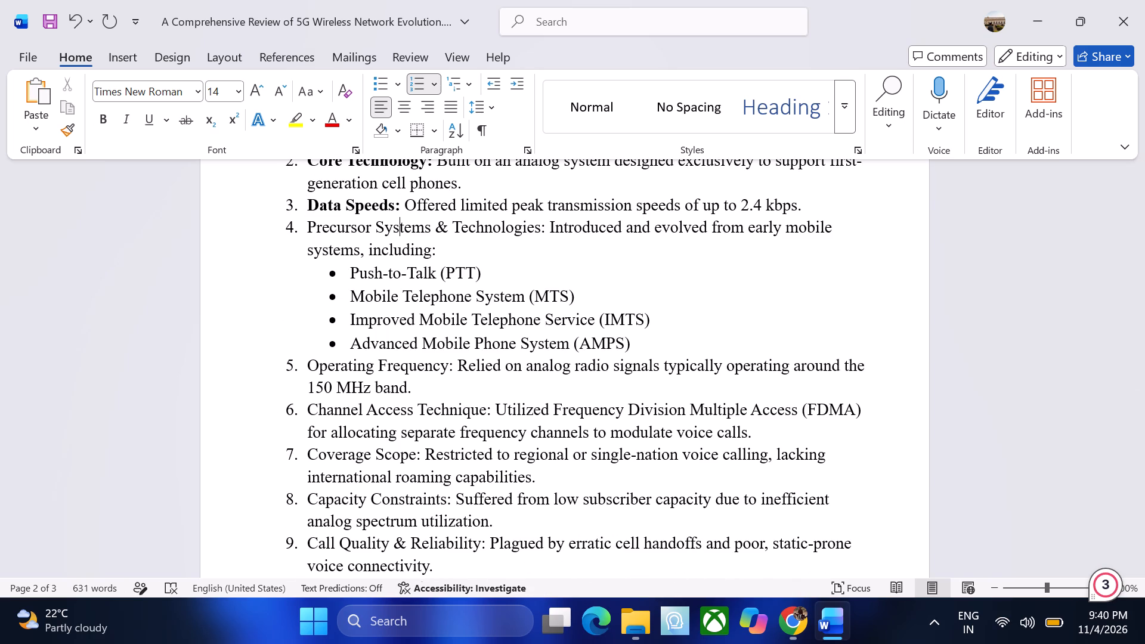
key(Right)
key(Right)
key(Right)
key(Right)
key(Right)
key(Right)
key(Right)
key(Right)
key(Right)
key(Right)
key(Right)
key(Right)
key(Right)
key(Right)
key(Right)
key(Right)
key(Right)
key(Right)
key(Right)
key(Right)
key(ctrl+shift+Left)
key(ctrl+shift+Left)
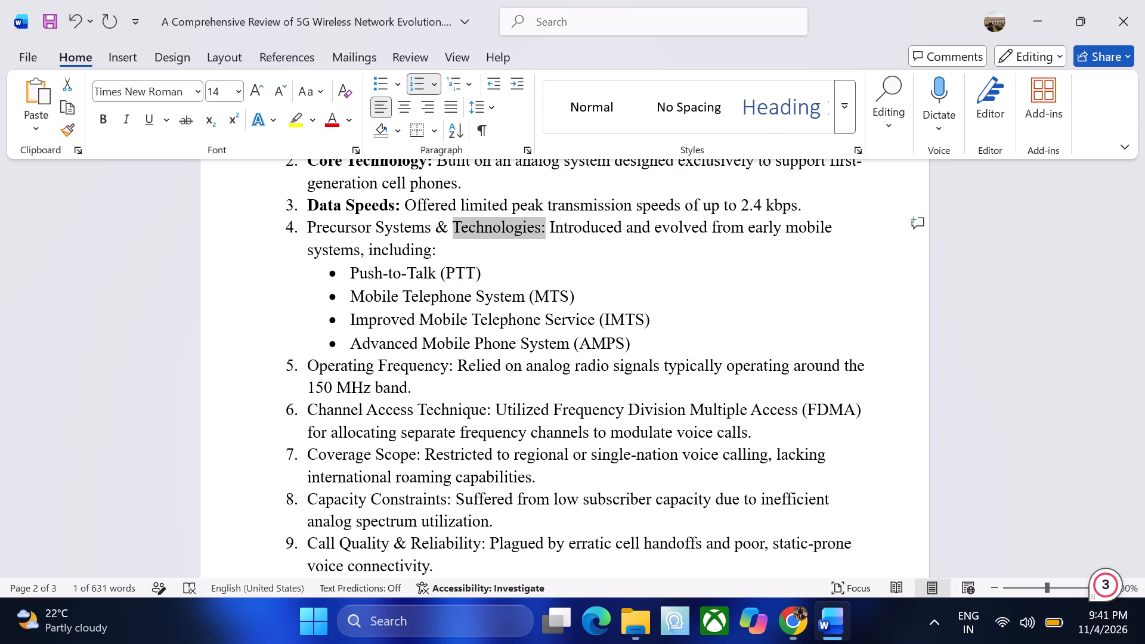
key(ctrl+shift+Left)
key(ctrl+shift+Left)
key(ctrl+shift+Left)
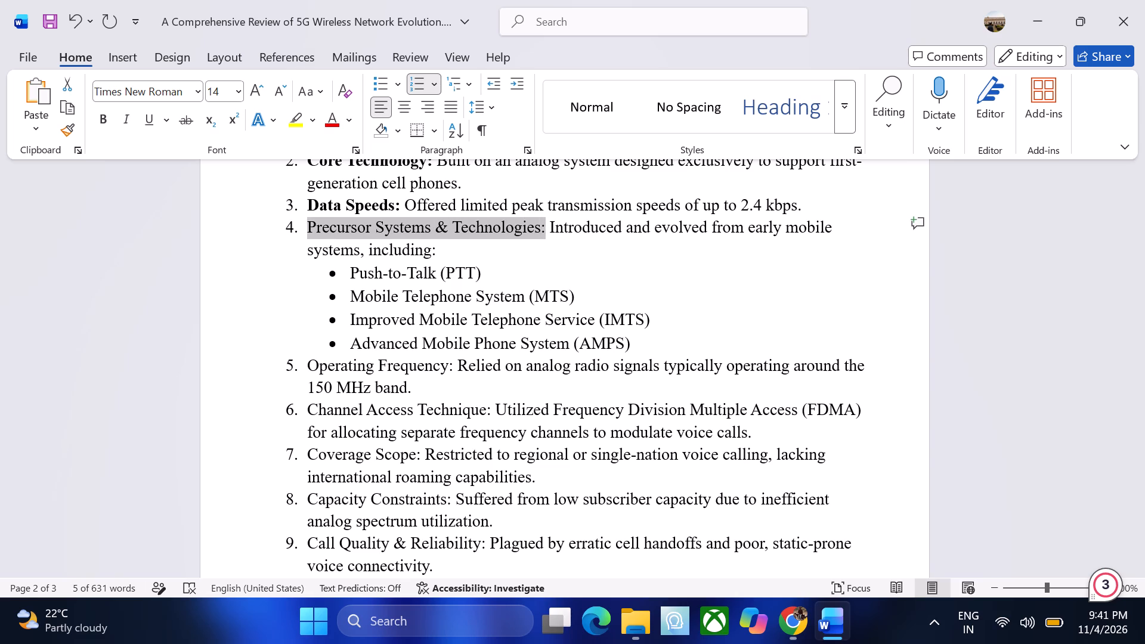
key(ctrl+b)
Make the label "Operating Frequency:" bold in the fifth point of the First Generation list.
key(Down)
key(Down)
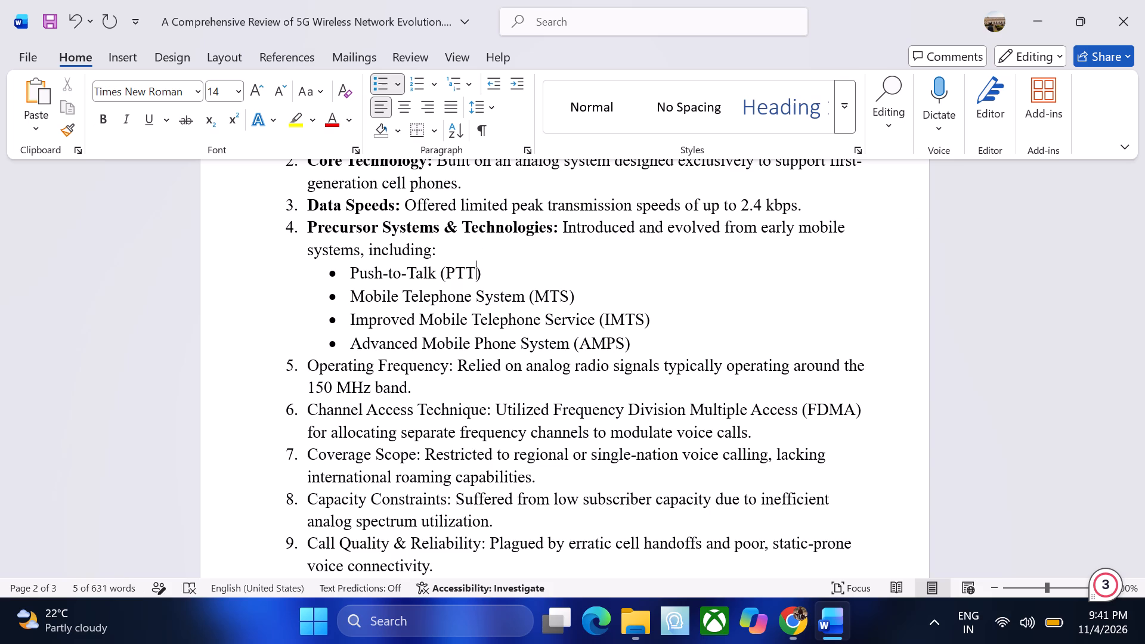
key(Down)
key(Down)
key(Down)
key(Down)
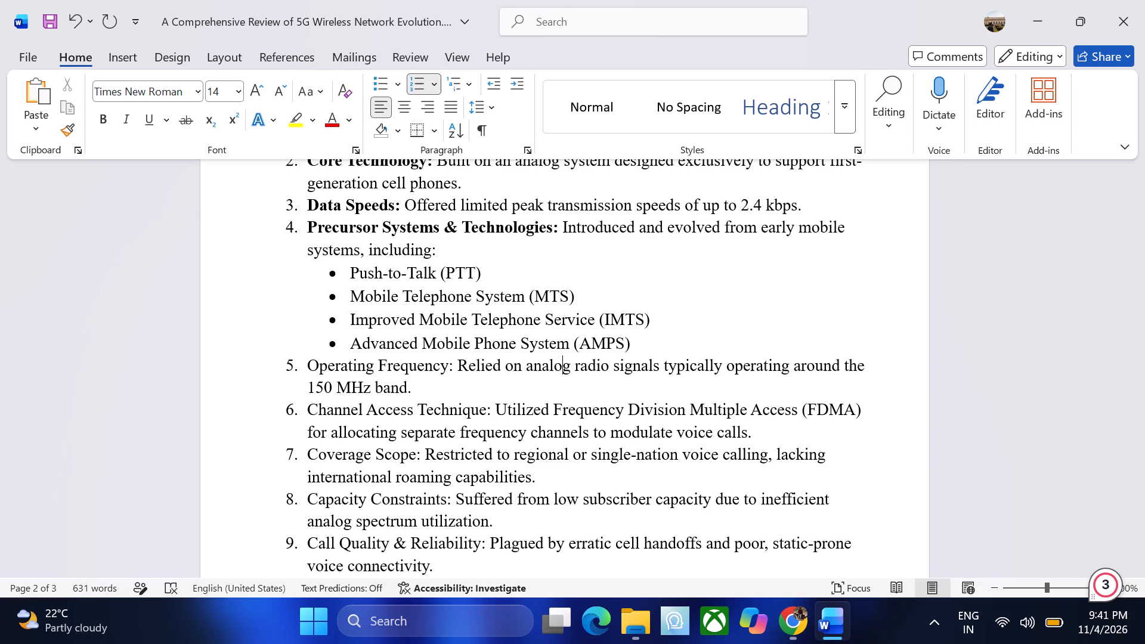
key(Left)
key(Left)
key(Left)
key(Left)
key(Left)
key(Left)
key(Left)
key(Left)
key(Left)
key(Left)
key(Left)
key(Left)
key(Left)
key(Left)
key(Left)
key(Left)
key(ctrl+shift+Left)
key(ctrl+shift+Left)
key(ctrl+shift+Left)
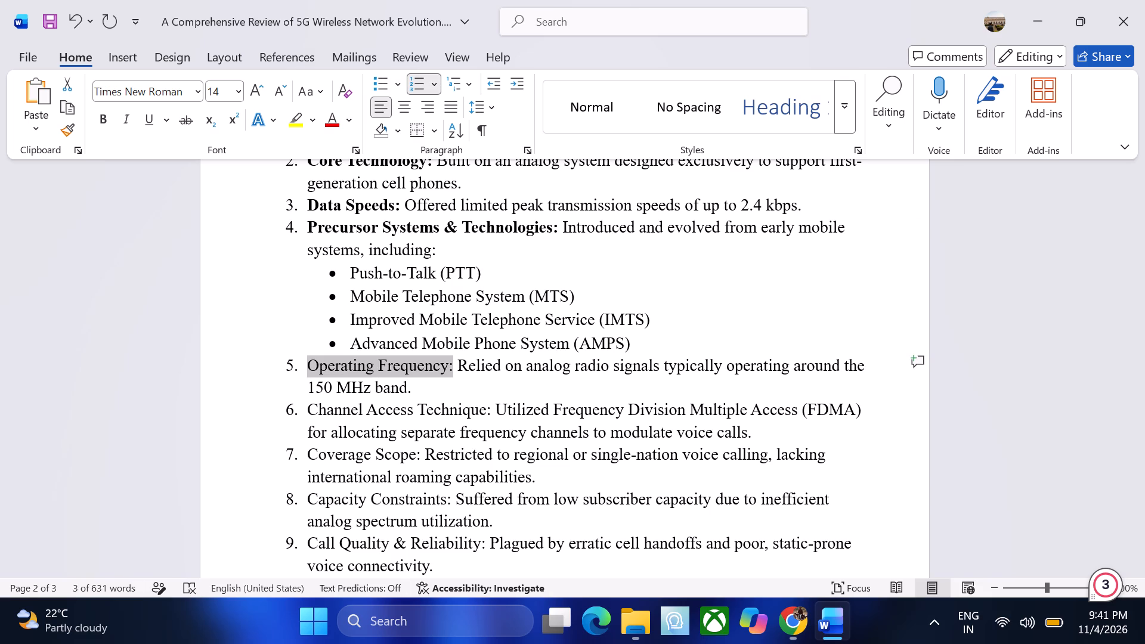
key(ctrl+v)
key(ctrl+z)
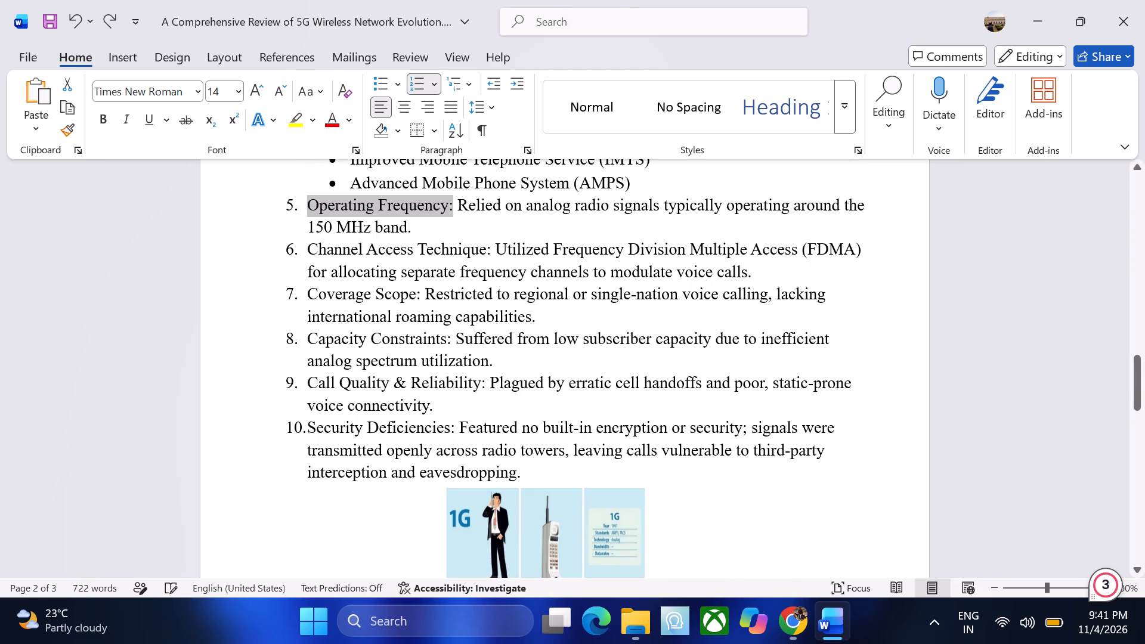
key(ctrl+b)
Make the label "Channel Access Technique:" bold in the sixth point of the First Generation list.
key(Down)
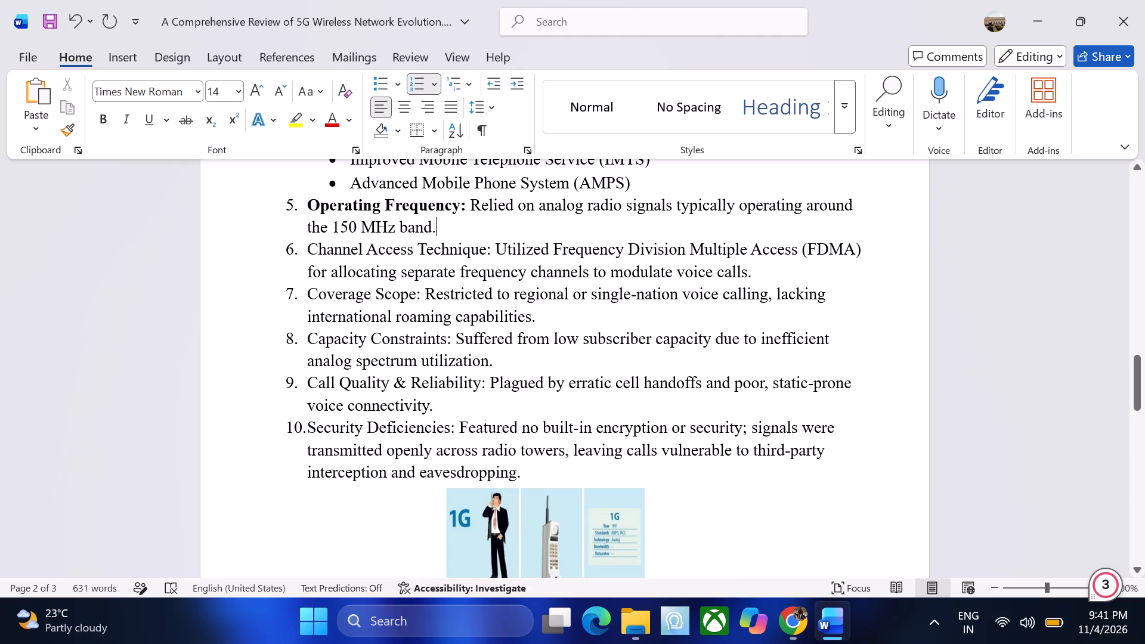
key(Down)
key(Right)
key(Right)
key(Right)
key(Right)
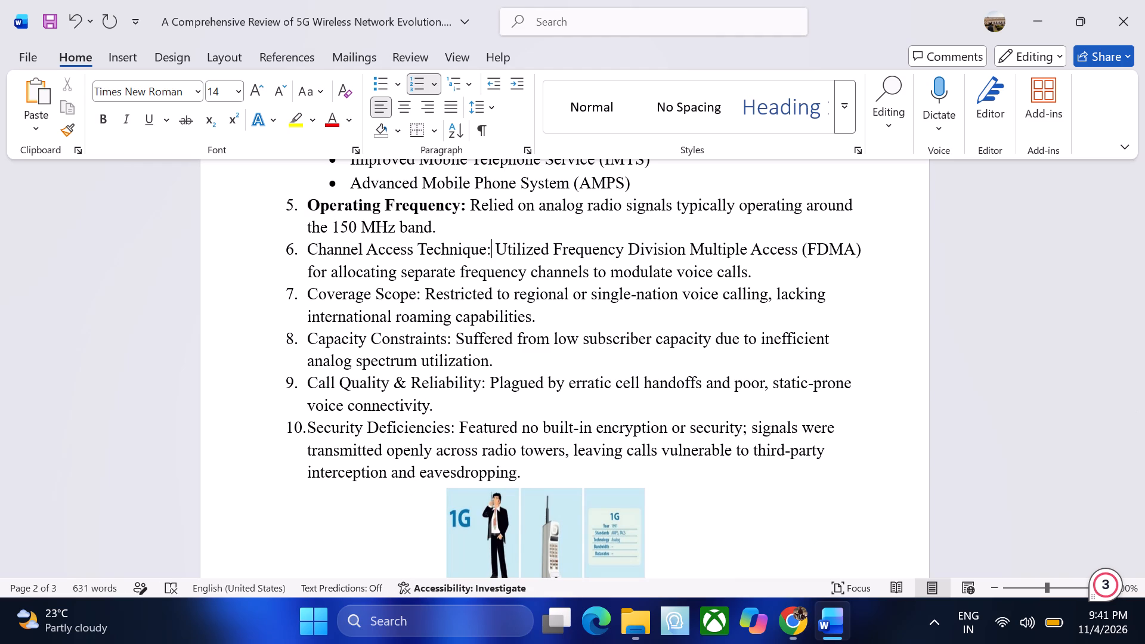
key(ctrl+shift+Left)
key(ctrl+shift+Left)
key(ctrl+shift+Left)
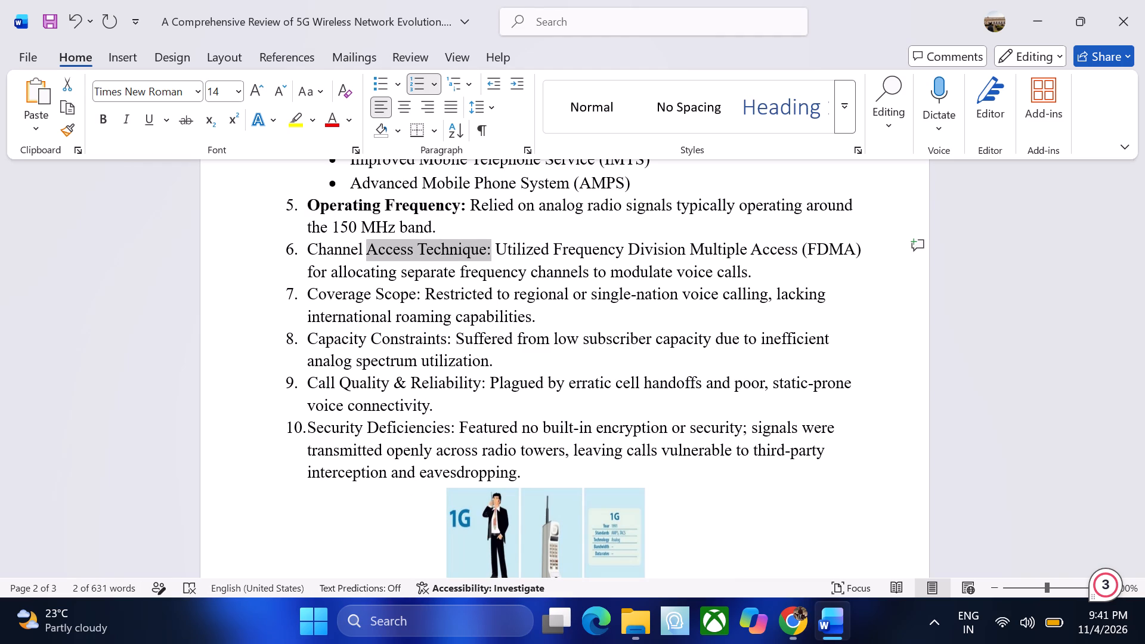
key(ctrl+shift+Left)
key(ctrl+b)
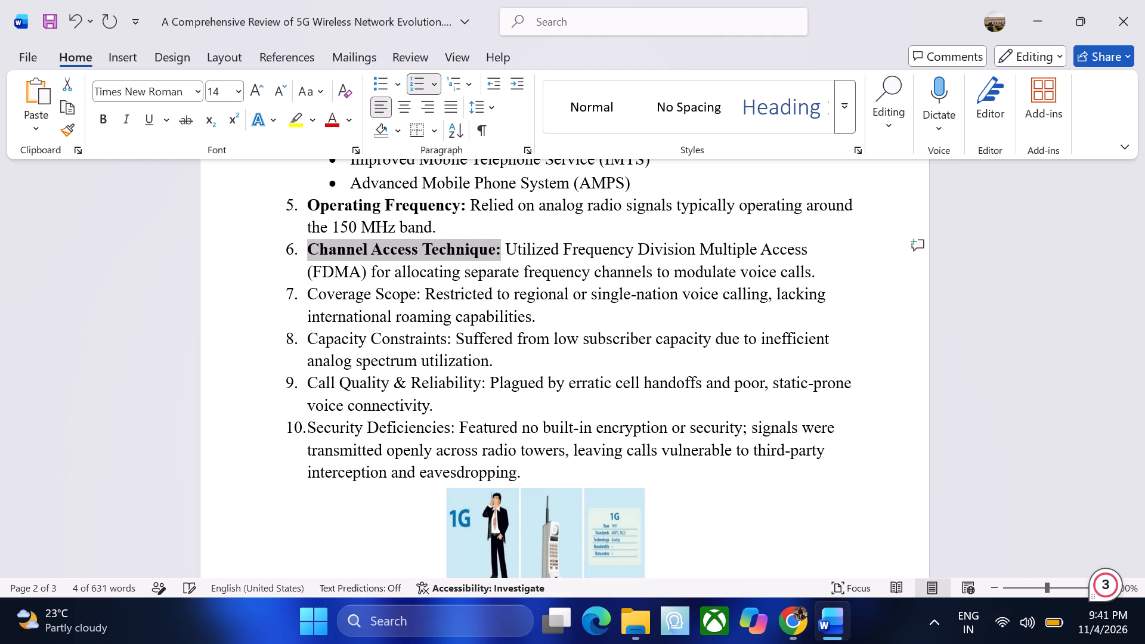
key(Down)
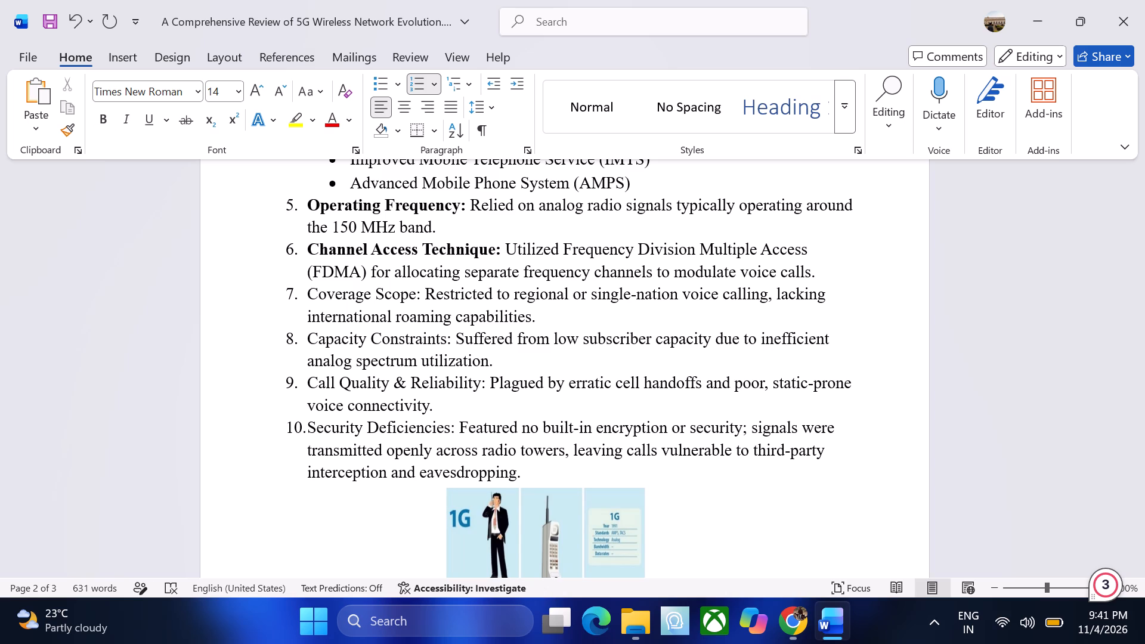
Make the label "Coverage Scope:" bold in the seventh point of the First Generation list.
key(Down)
key(Left)
key(Left)
key(Left)
key(Left)
key(Left)
key(Left)
key(Left)
key(Left)
key(Left)
key(Left)
key(Left)
key(Left)
key(Left)
key(ctrl+shift+Left)
key(ctrl+shift+Left)
key(ctrl+shift+Left)
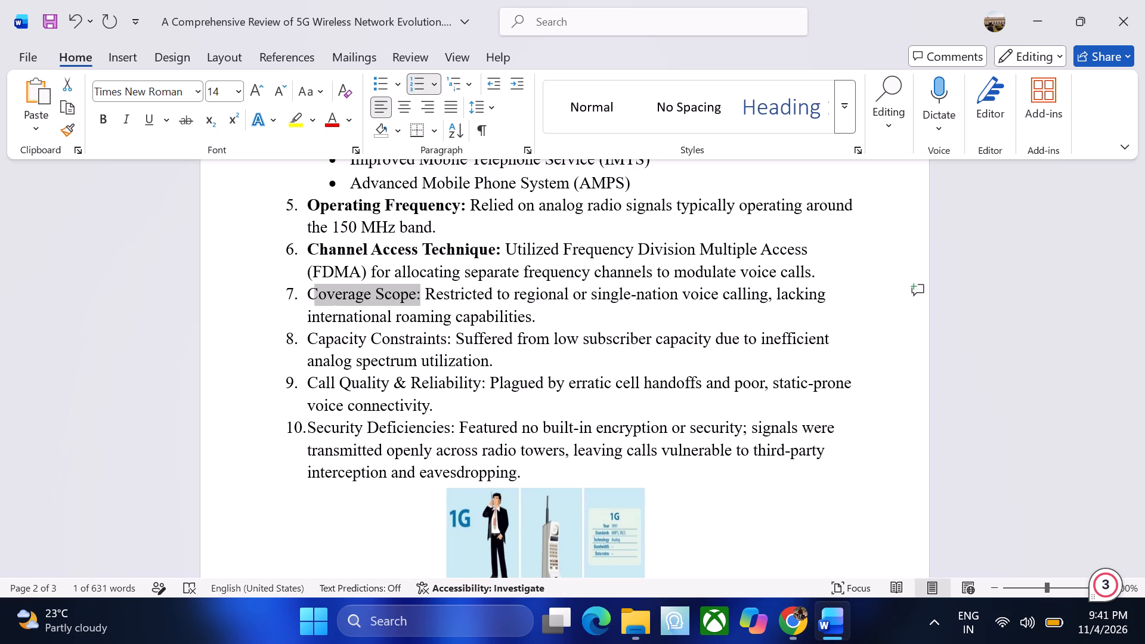
key(ctrl+b)
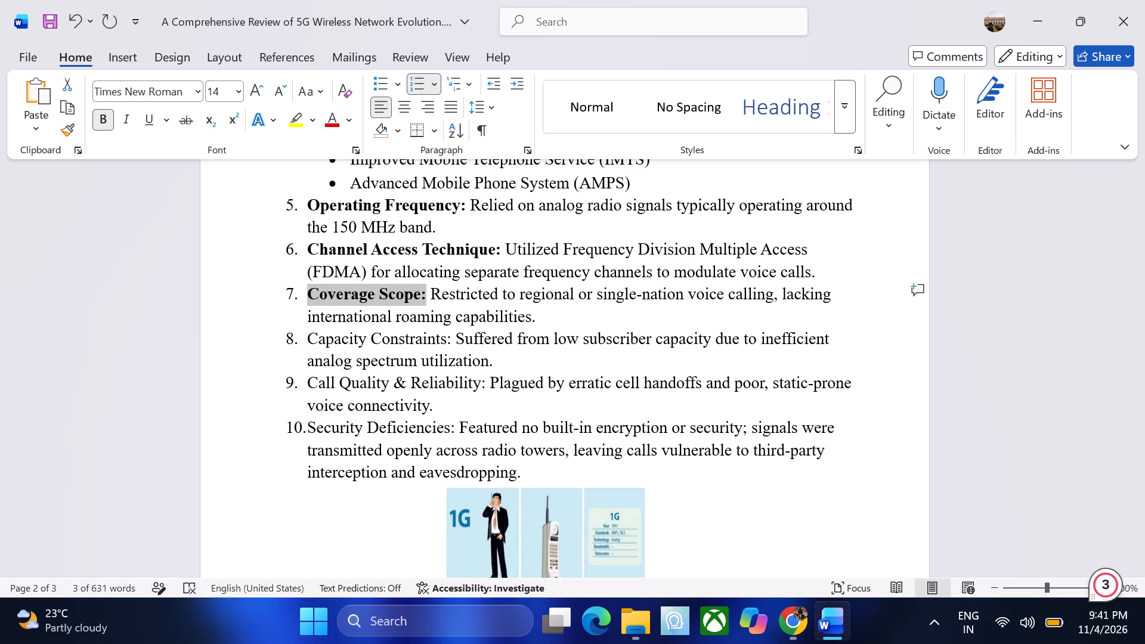
Make the label "Capacity Constraints:" bold in the eighth point of the First Generation list.
key(Down)
key(Down)
key(Right)
key(Right)
key(Right)
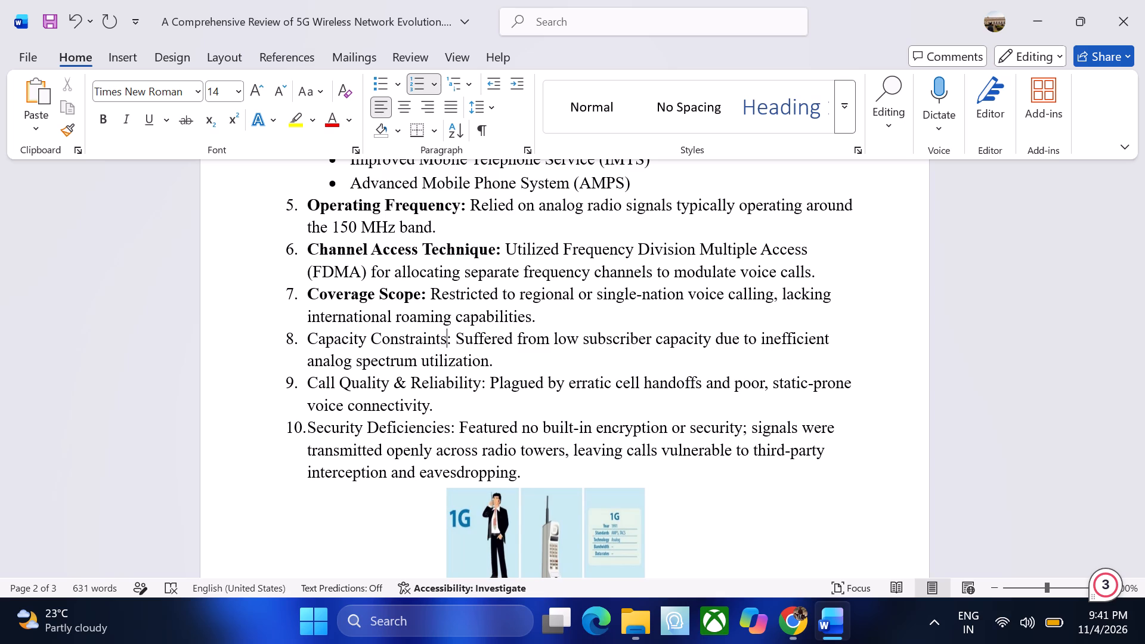
key(Right)
key(ctrl+shift+Left)
key(ctrl+shift+Left)
key(ctrl+shift+Left)
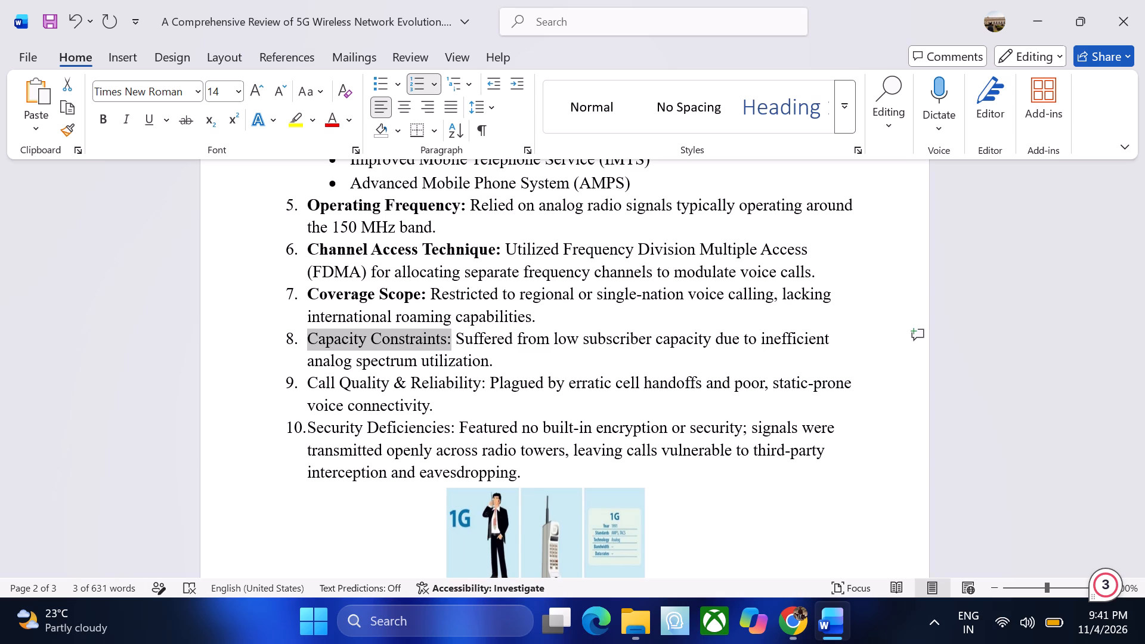
key(ctrl+b)
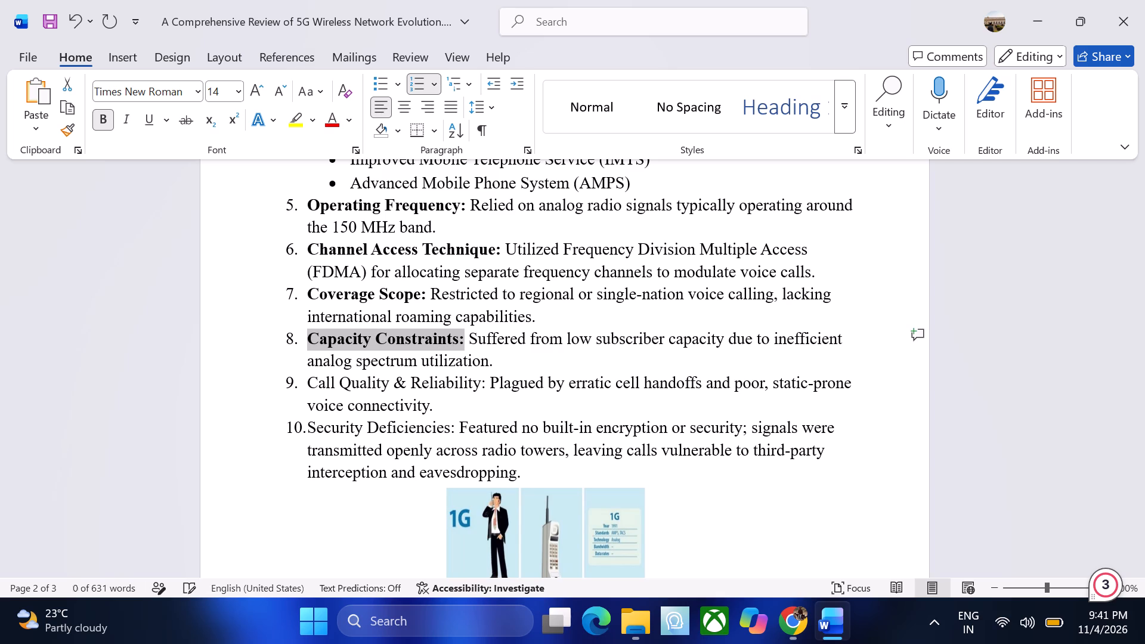
Make the label "Call Quality & Reliability:" bold in the ninth point of the First Generation list.
key(Down)
key(Down)
key(Right)
key(Right)
key(Right)
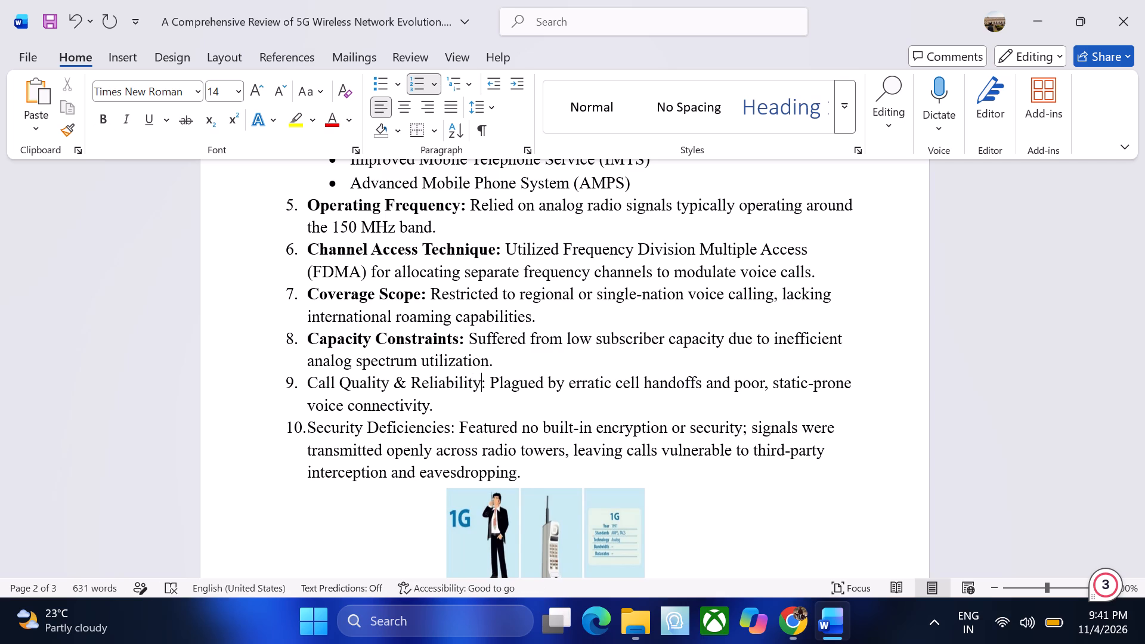
key(Right)
key(ctrl+shift+Left)
key(ctrl+shift+Left)
key(ctrl+shift+Left)
key(ctrl+shift+Left)
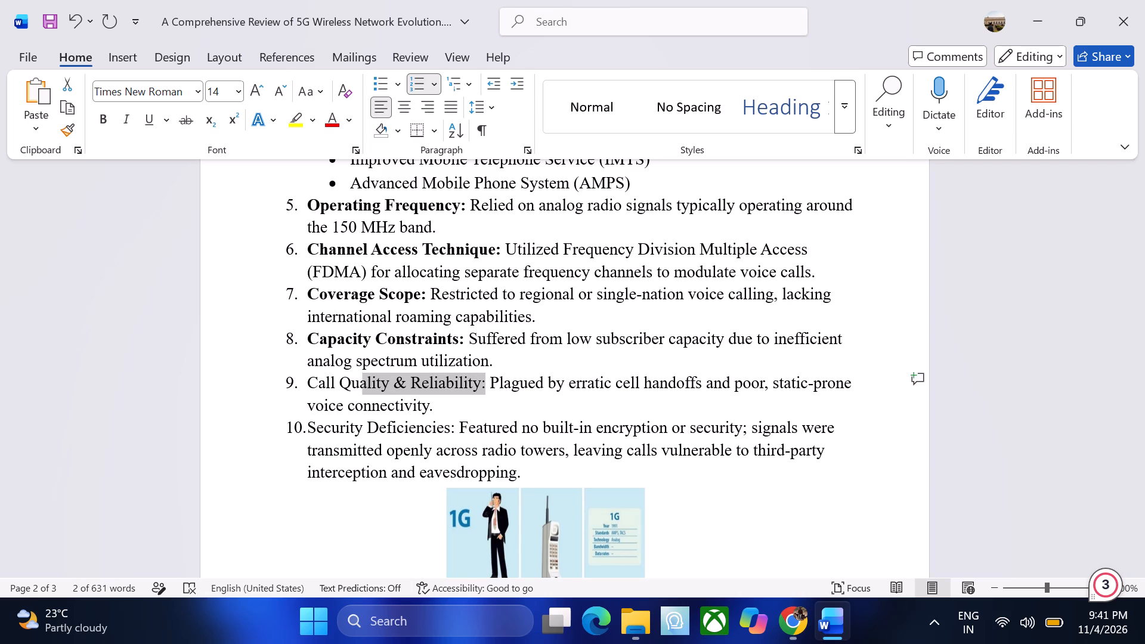
key(ctrl+shift+Left)
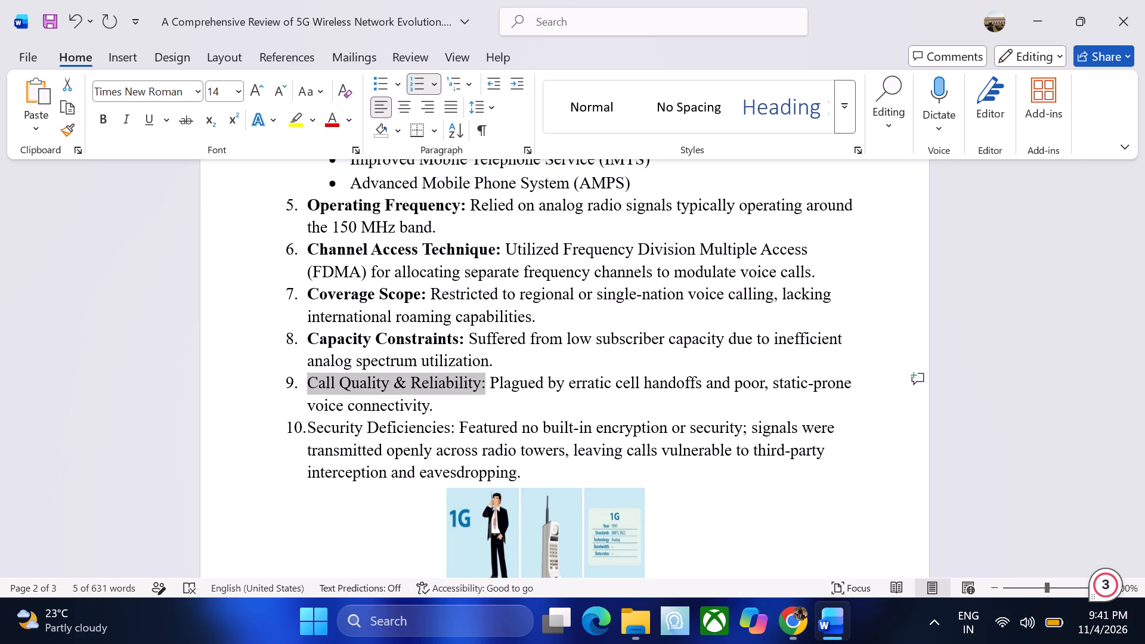
key(ctrl+v)
key(ctrl+z)
key(ctrl+b)
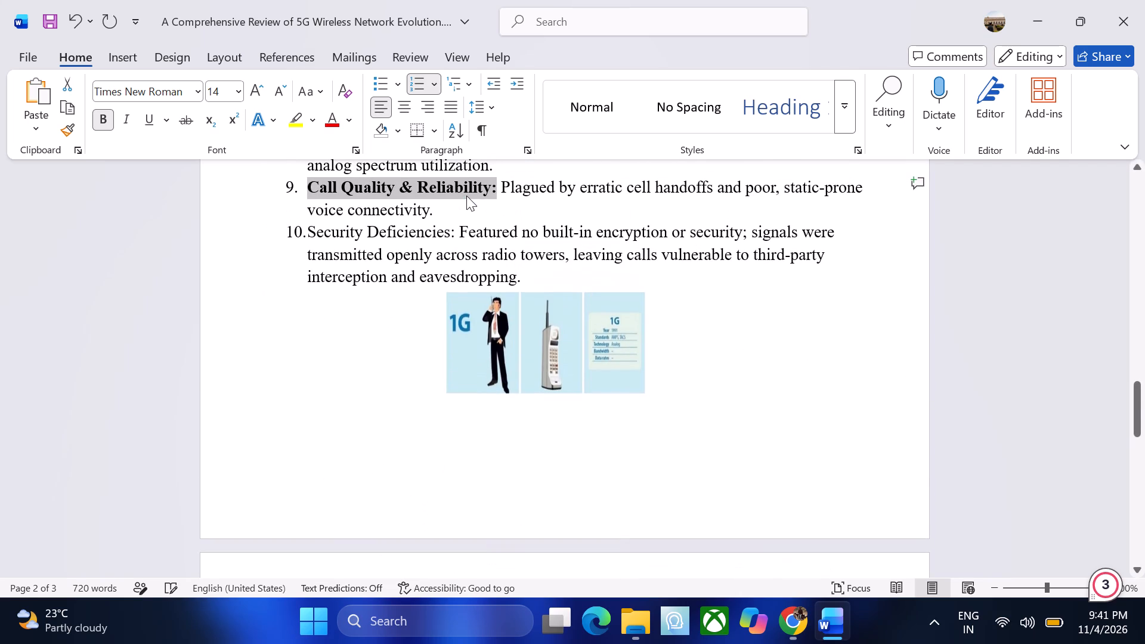
Make the label "Security Deficiencies:" bold in the tenth point of the First Generation list.
key(Down)
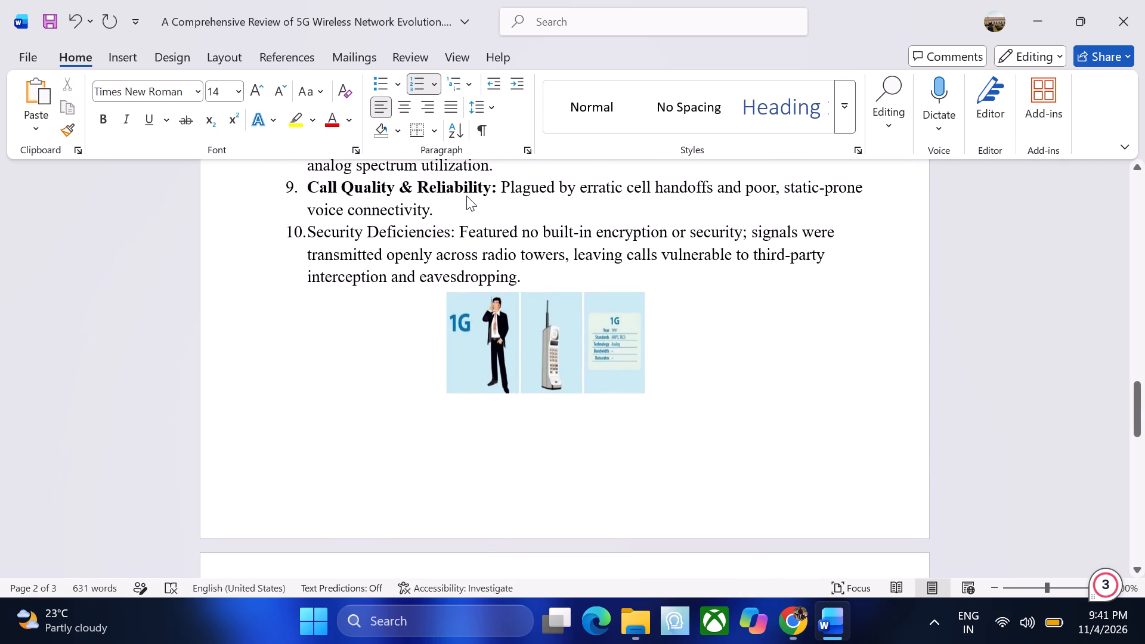
key(Down)
key(Left)
key(Left)
key(Left)
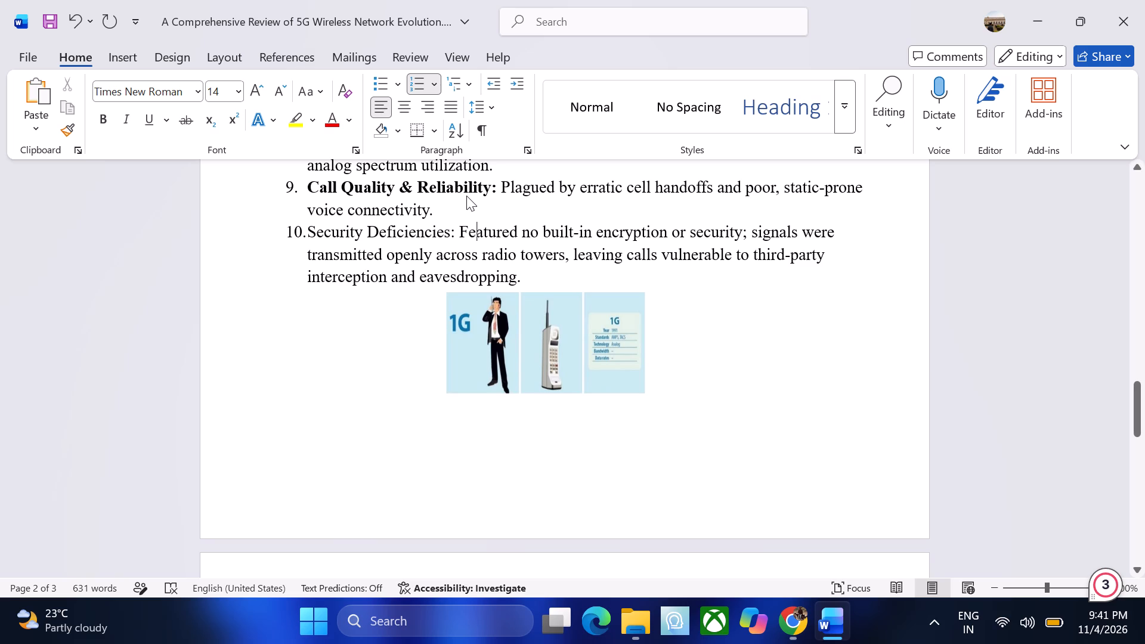
key(Left)
key(Left)
key(Left)
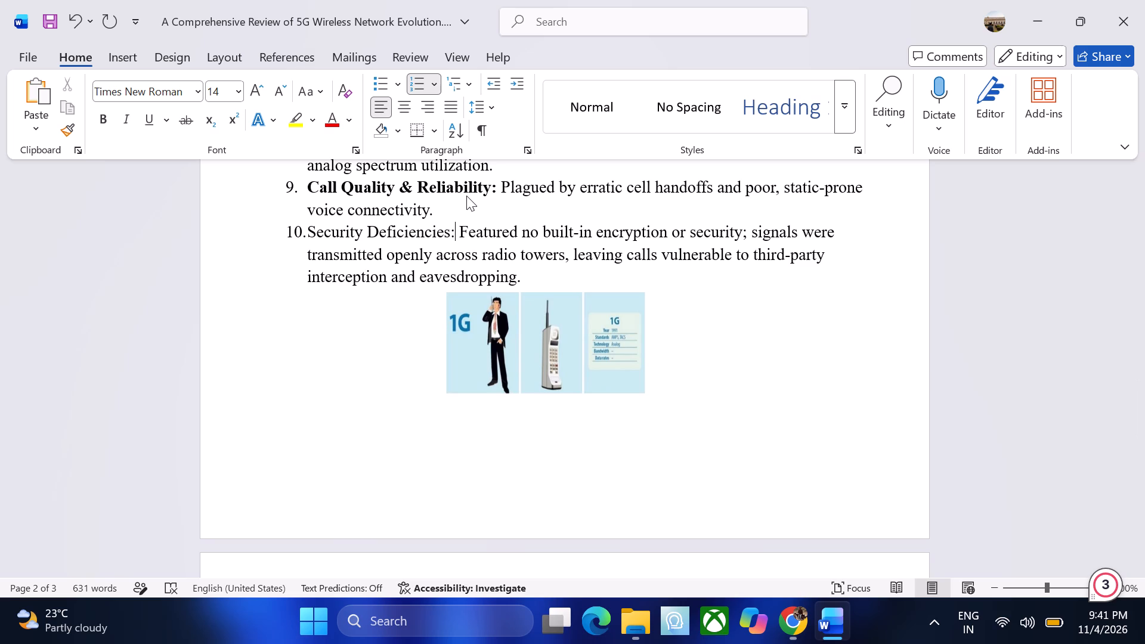
key(ctrl+shift+Left)
key(ctrl+shift+Left)
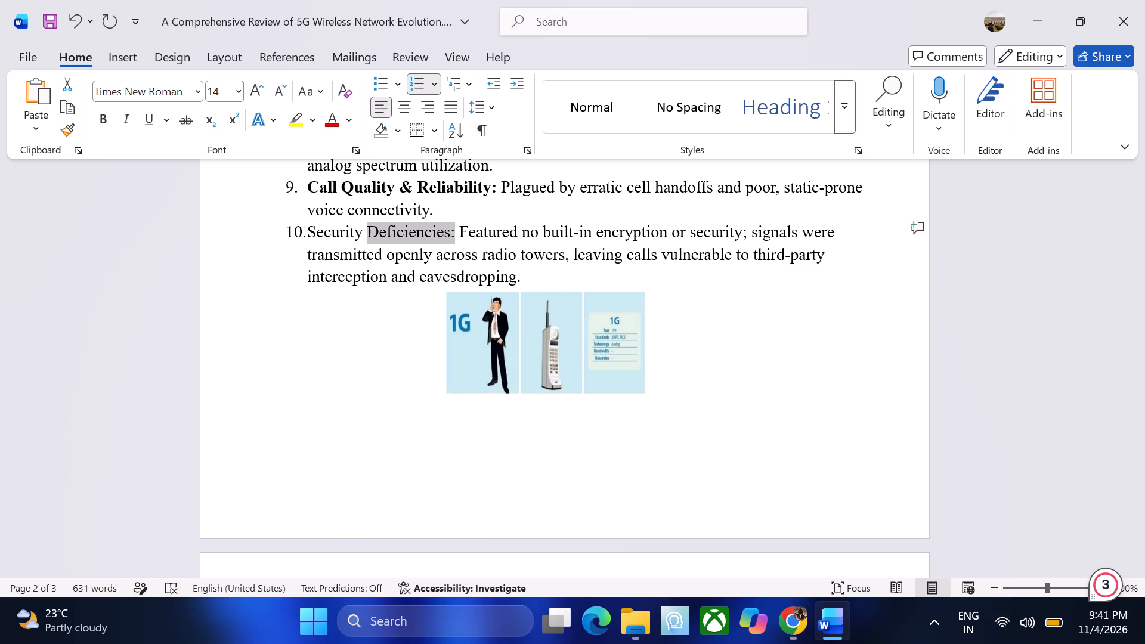
key(ctrl+shift+Left)
key(ctrl+b)
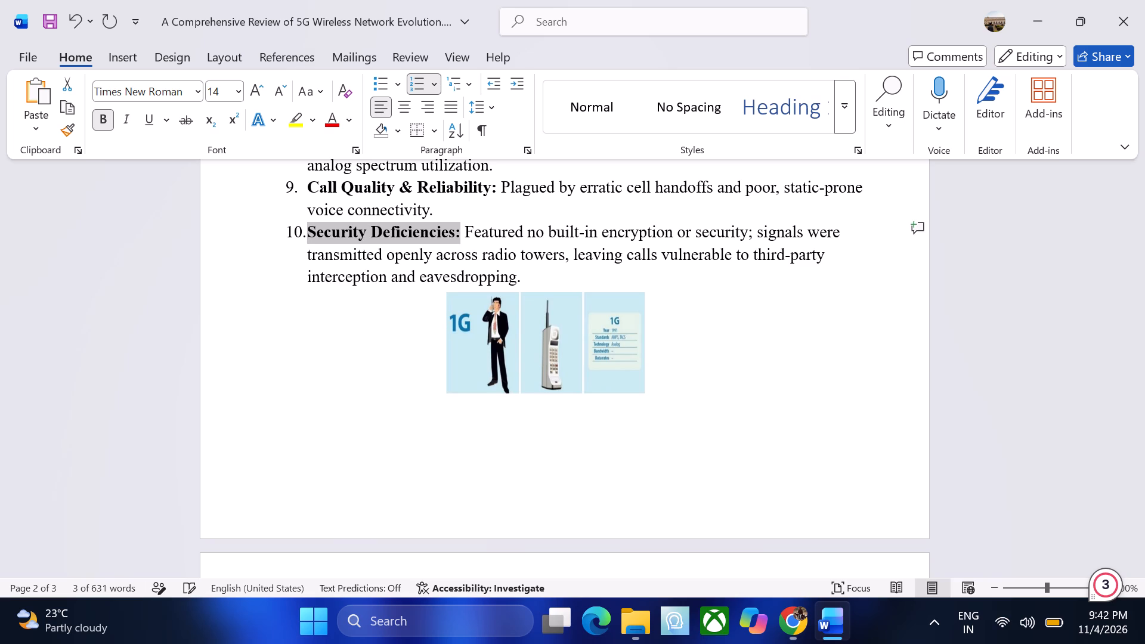
Enlarge the 1G picture below the First Generation list, making it both wider and taller.
click(550, 331)
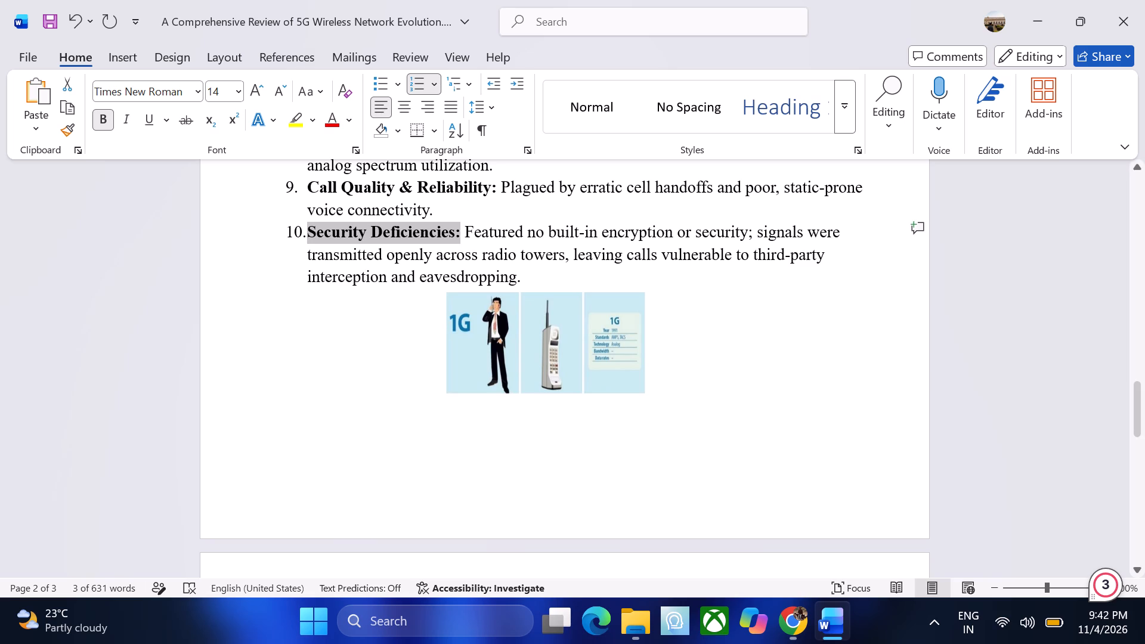
drag(425, 345, 398, 342)
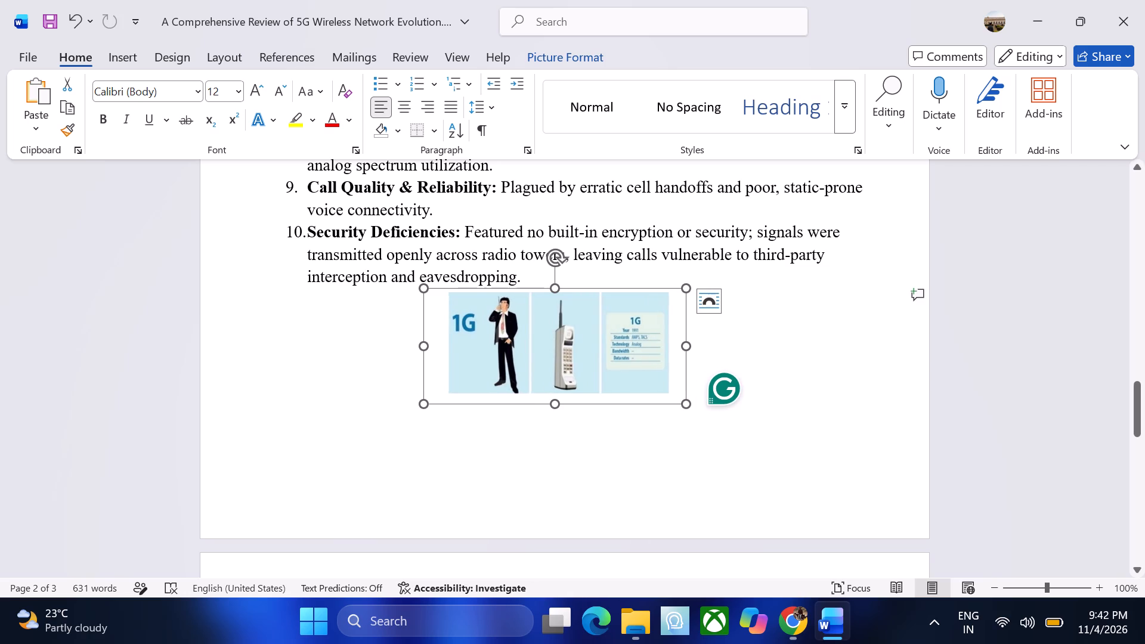
click(685, 397)
drag(685, 400, 685, 438)
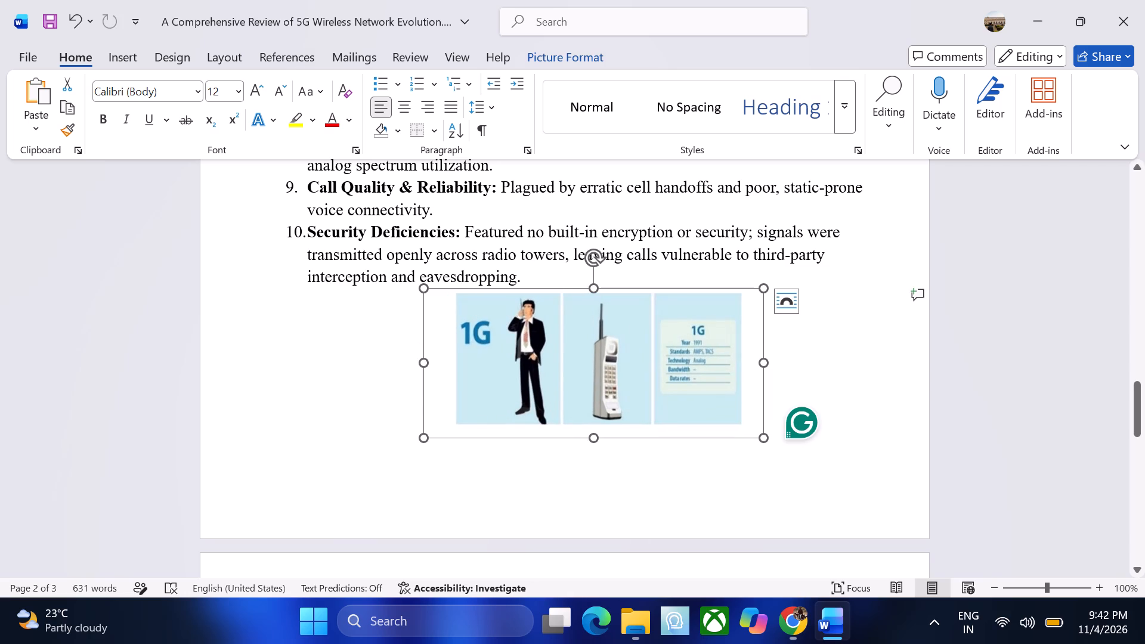
Delete eight of the spaces in front of the 1G picture below the First Generation list to shift it left.
click(416, 410)
key(BackSpace)
key(BackSpace)
key(BackSpace)
key(BackSpace)
key(BackSpace)
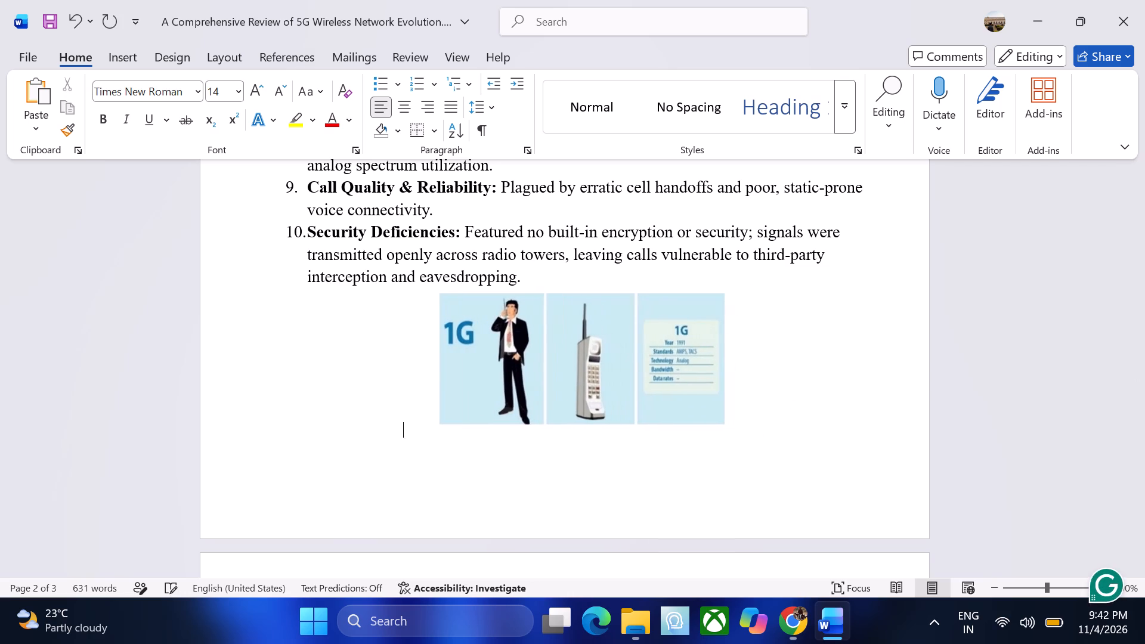
key(BackSpace)
key(BackSpace)
key(BackSpace)
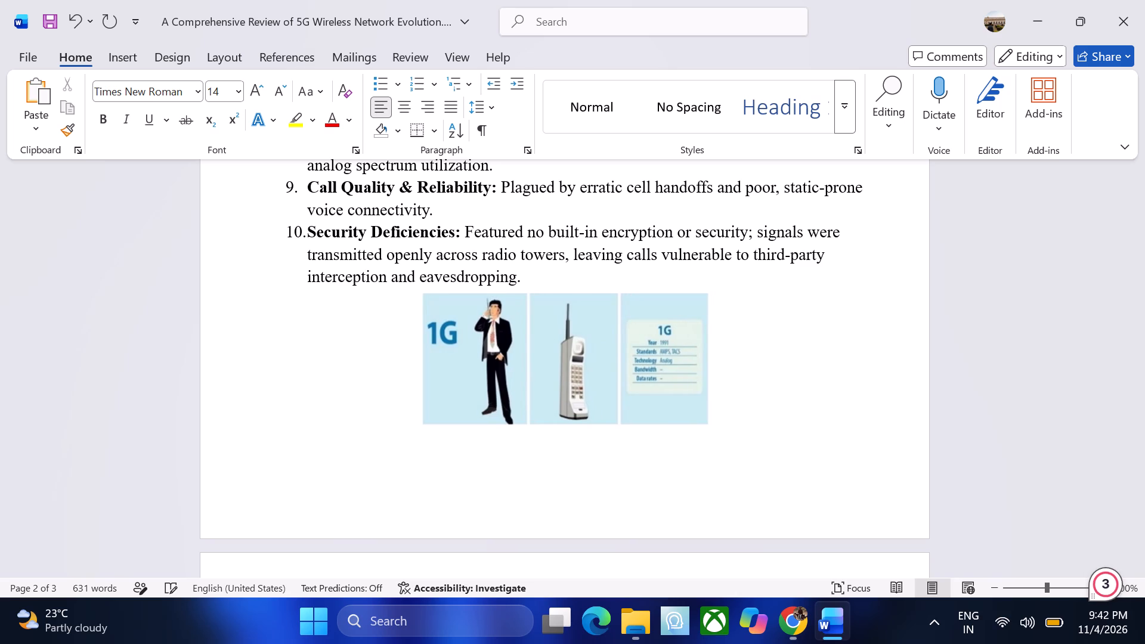
Remove the two empty lines directly above the "Second Generation:-" heading, keeping the heading on its own line.
scroll(416, 410, down, 1)
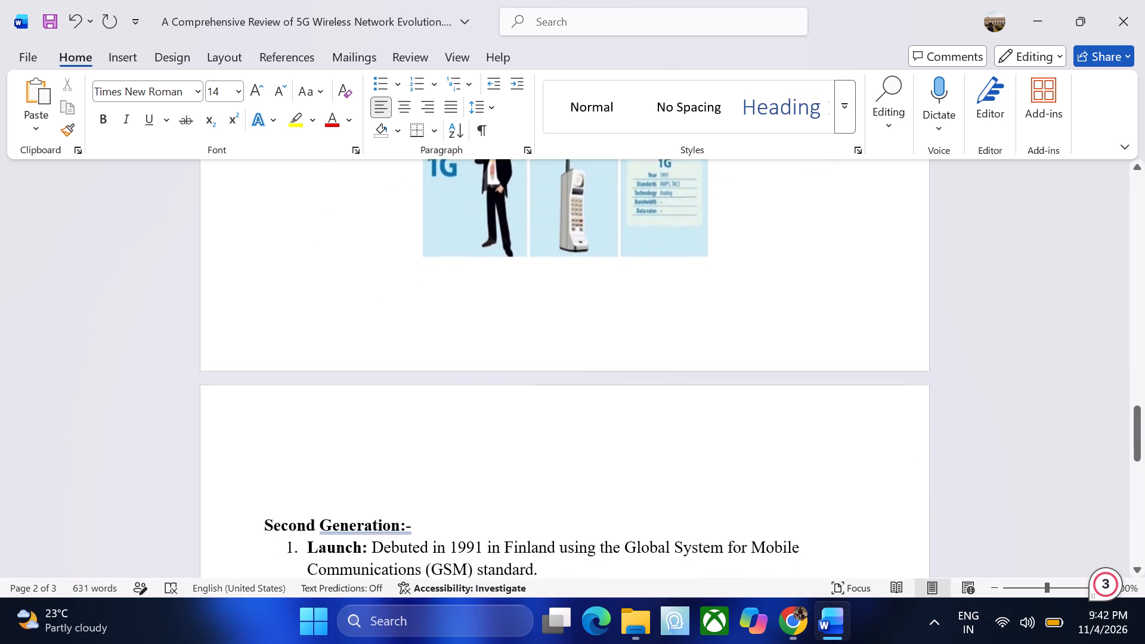
scroll(416, 410, down, 1)
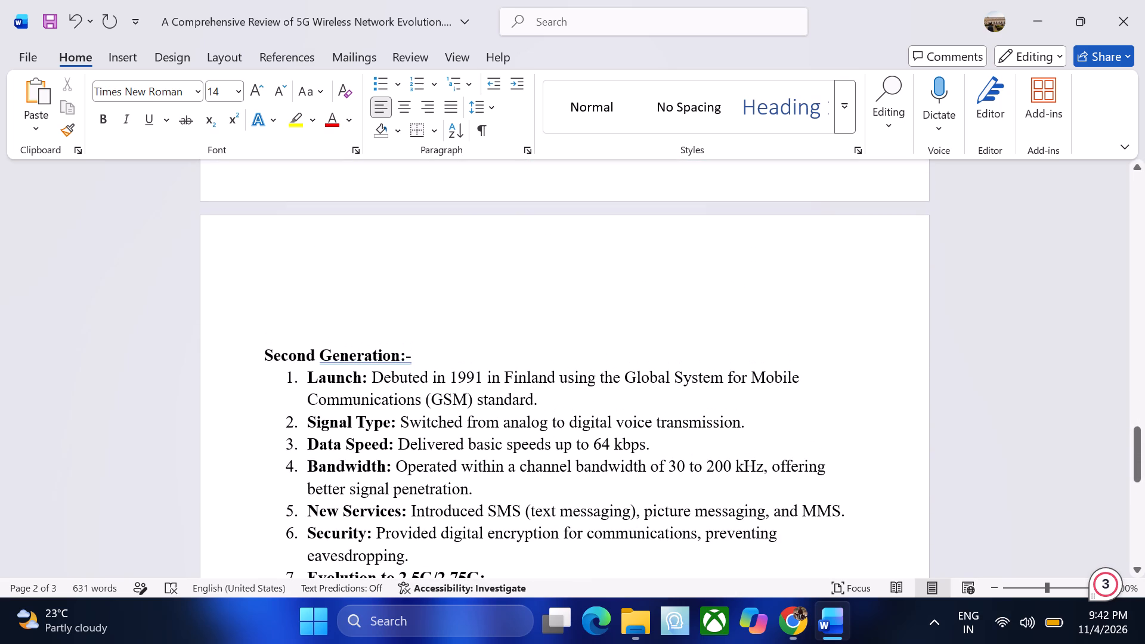
scroll(416, 410, down, 1)
click(291, 343)
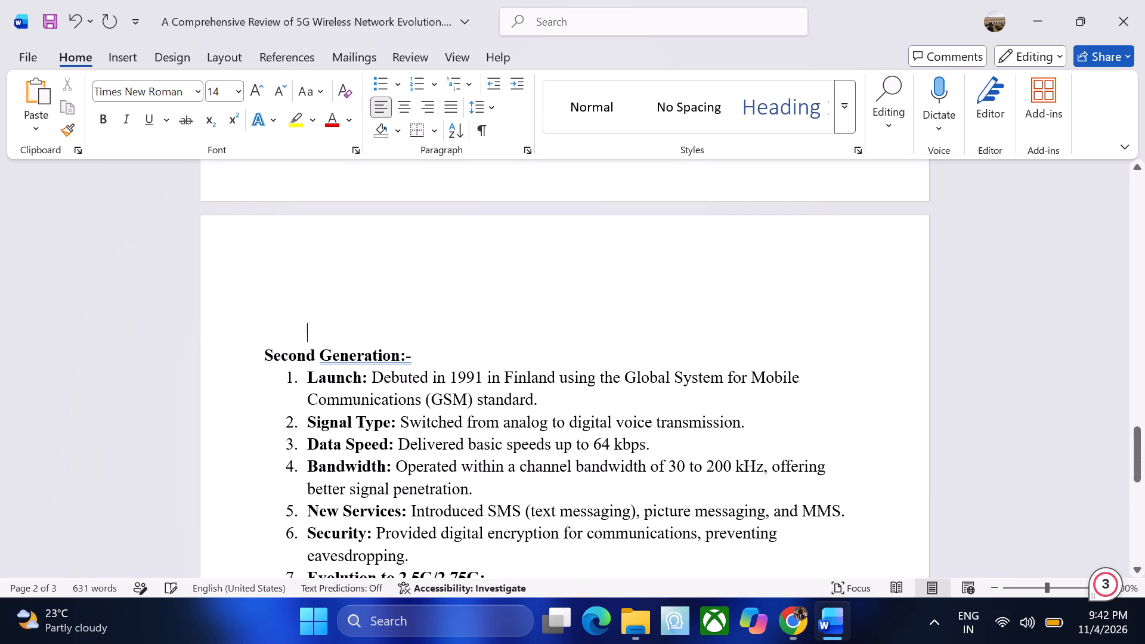
click(262, 351)
key(BackSpace)
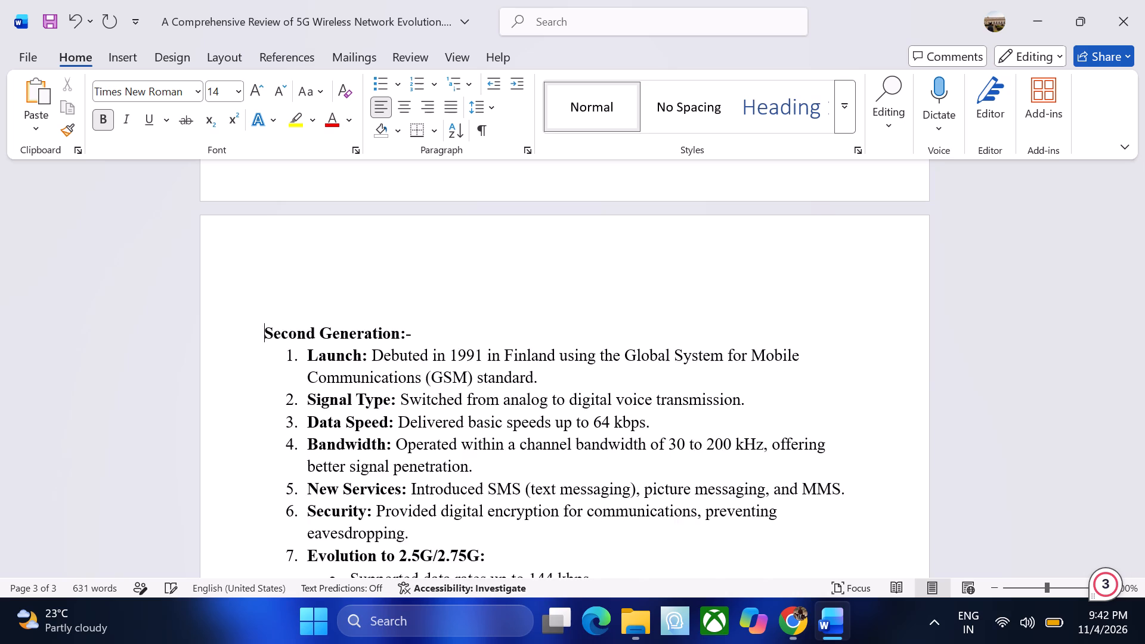
key(BackSpace)
key(BackSpace)
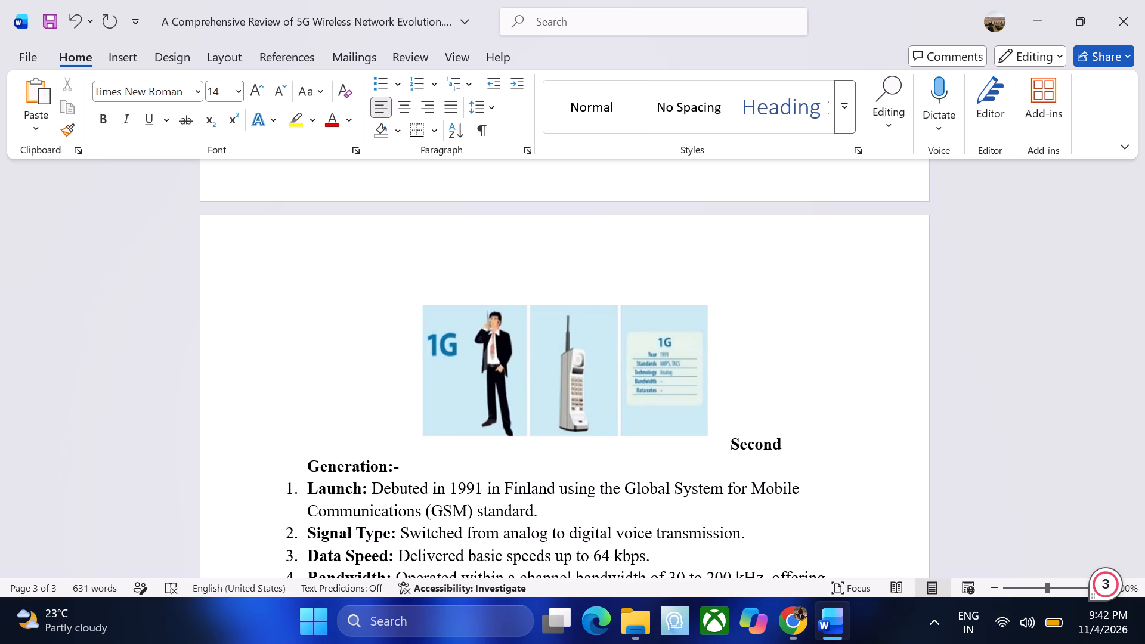
key(ctrl+z)
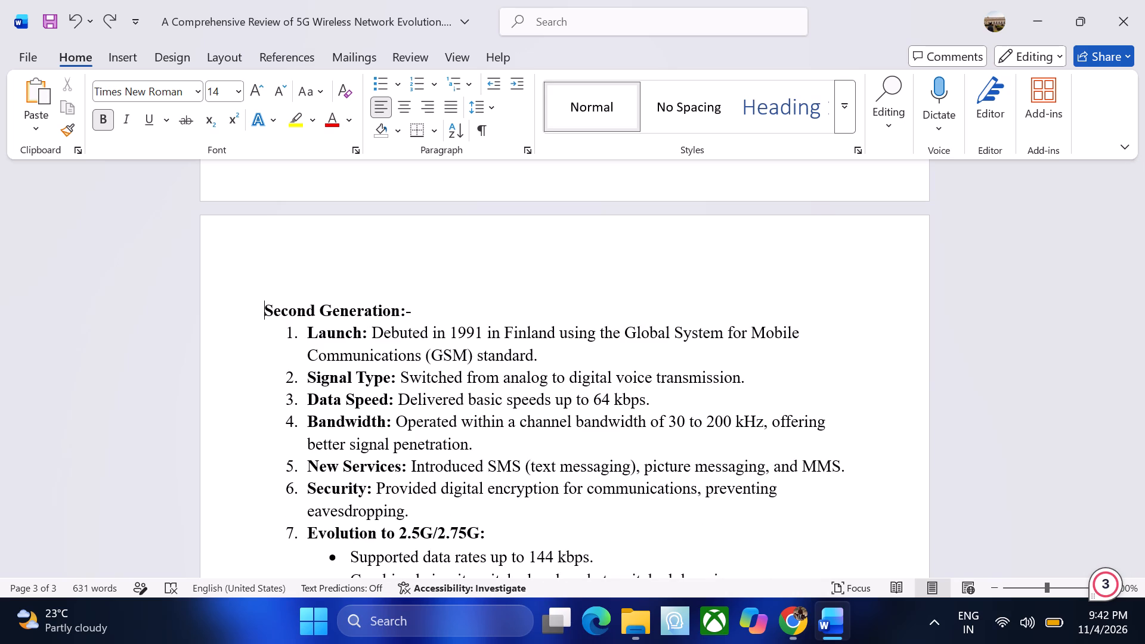
Insert the 2G picture, Screenshot 2026-10-30 103653.png from the Screenshots folder, on the line below the Second Generation list.
scroll(397, 336, down, 1)
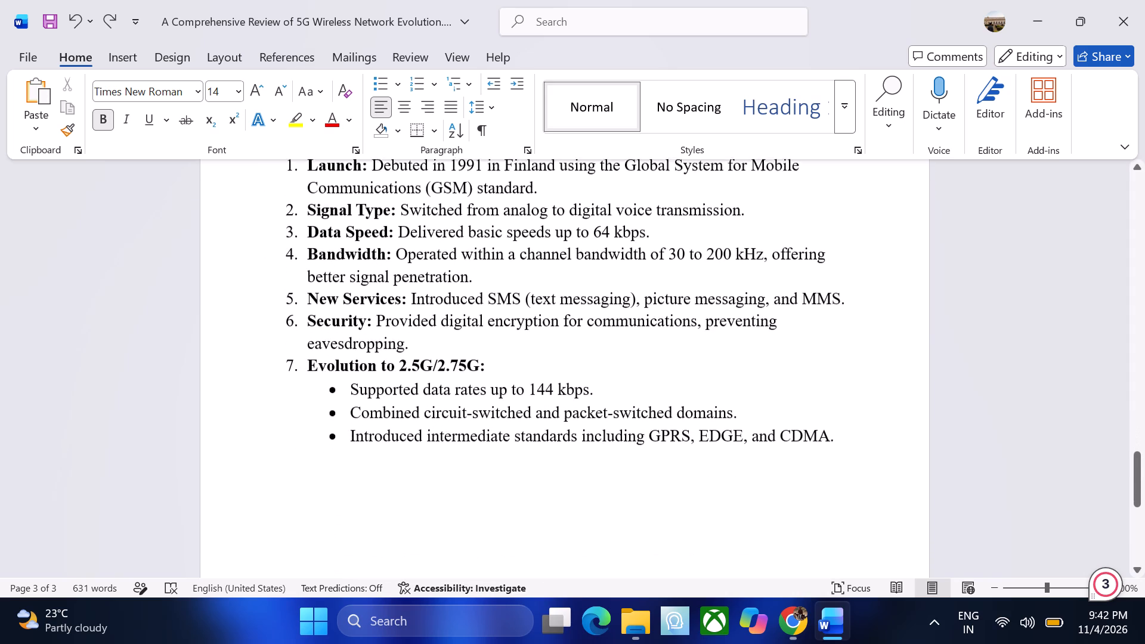
scroll(397, 336, down, 2)
click(398, 356)
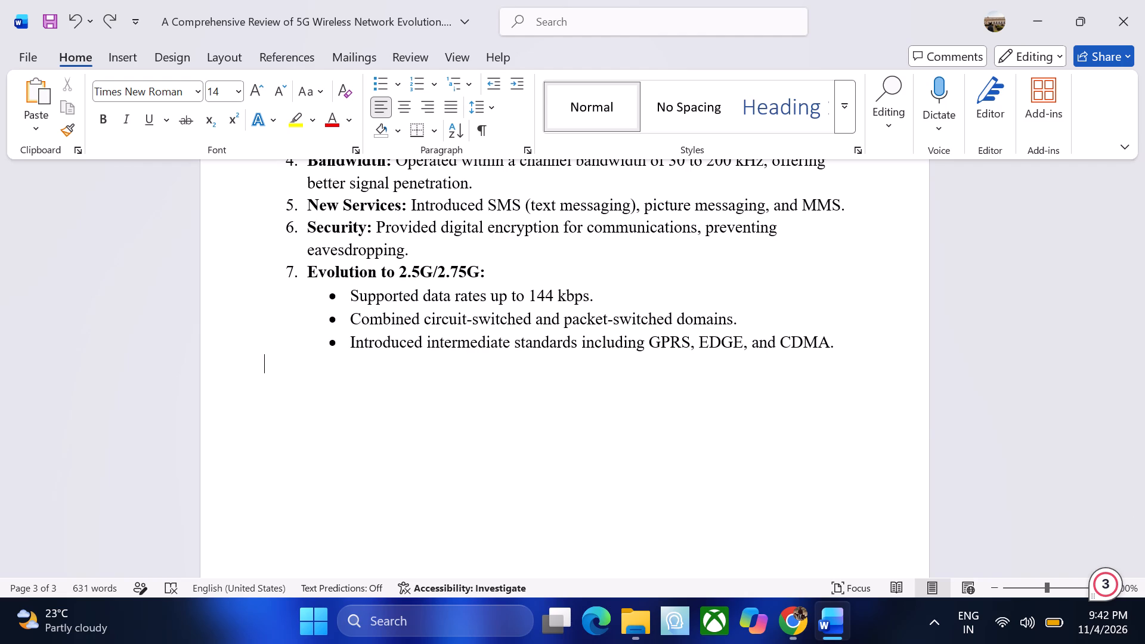
key(alt+Tab)
key(alt+Tab)
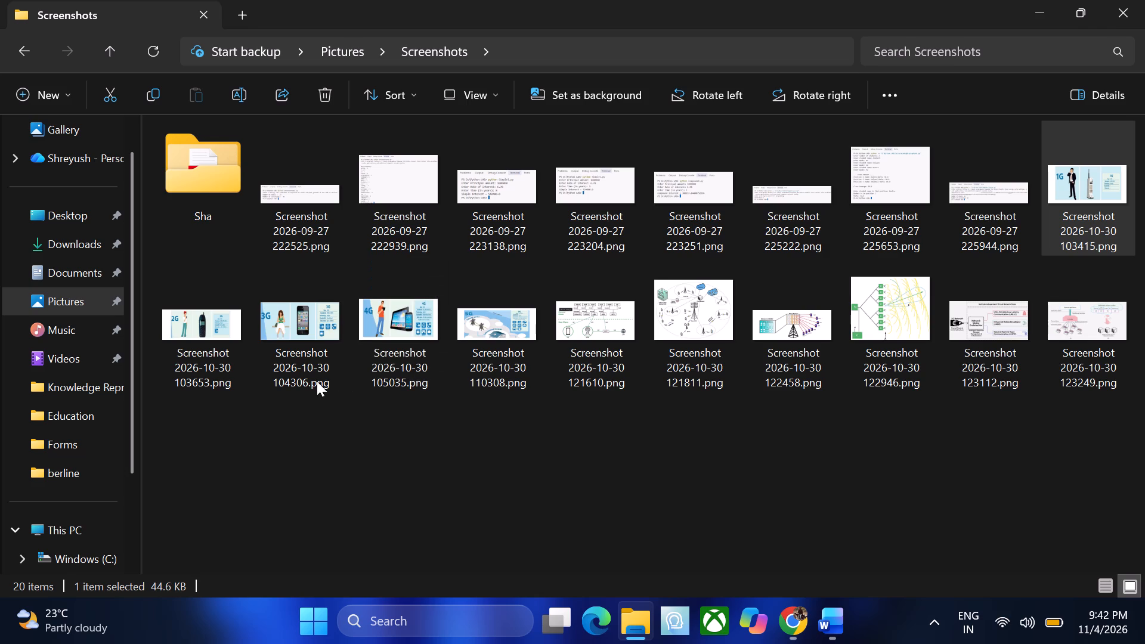
click(221, 370)
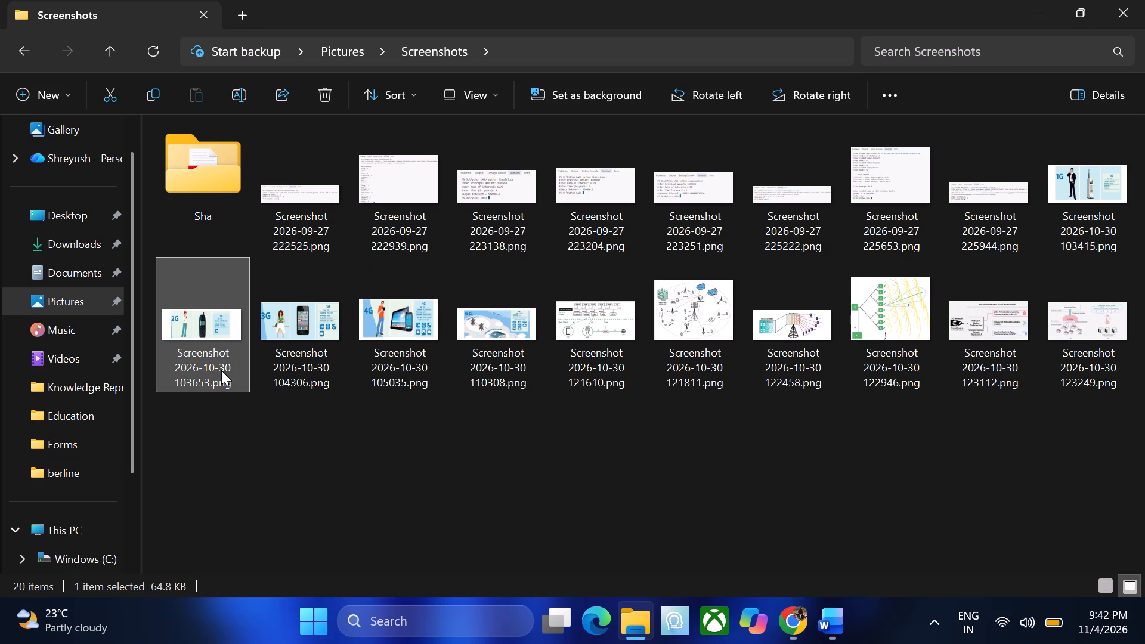
key(ctrl+c)
key(alt+Tab)
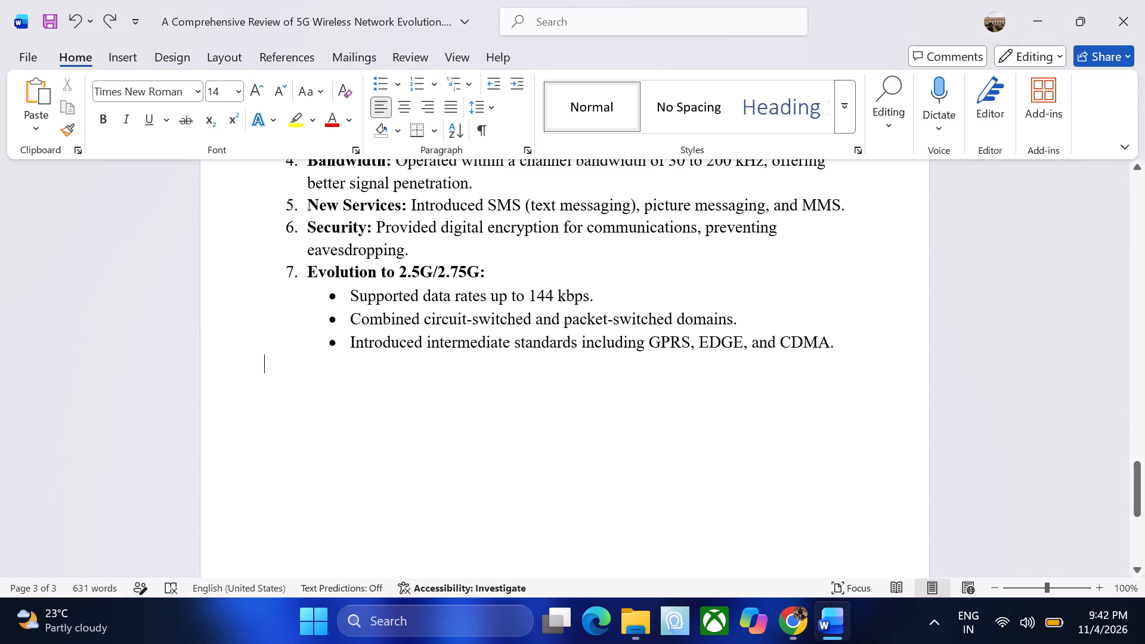
key(ctrl+v)
Insert 26 spaces in front of the 2G picture to shift it toward the middle of the page.
click(255, 401)
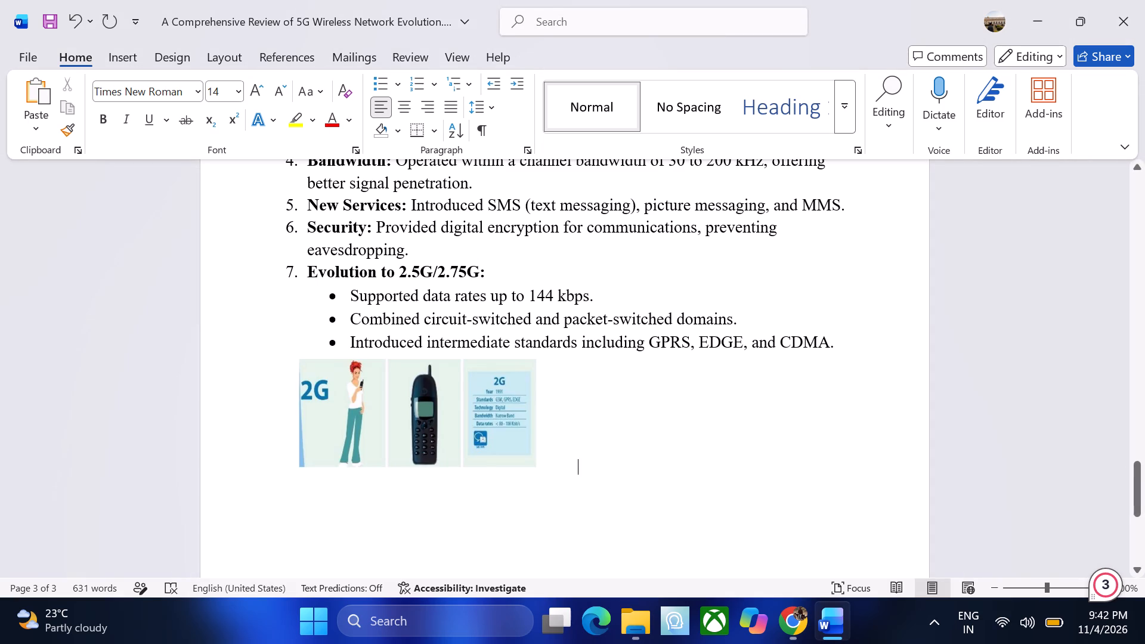
key(space)
key(space)
key(space)
key(space)
key(space)
key(space)
key(space)
key(space)
key(space)
key(space)
key(space)
key(space)
key(space)
key(space)
key(space)
key(space)
key(space)
key(space)
key(space)
key(space)
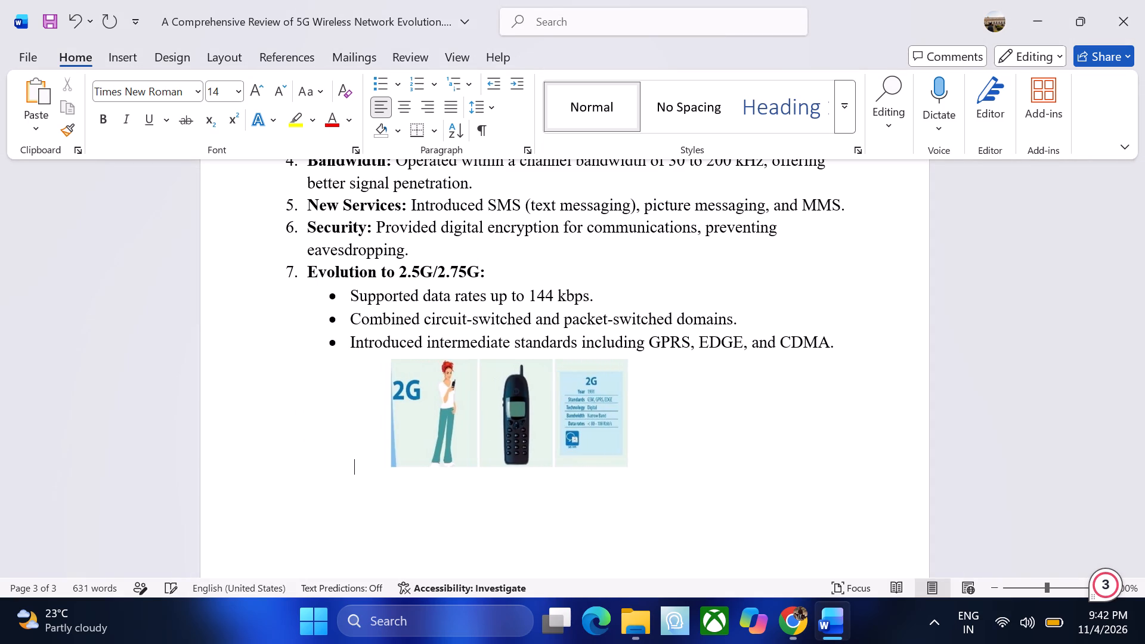
key(space)
key(space)
key(space)
key(space)
key(space)
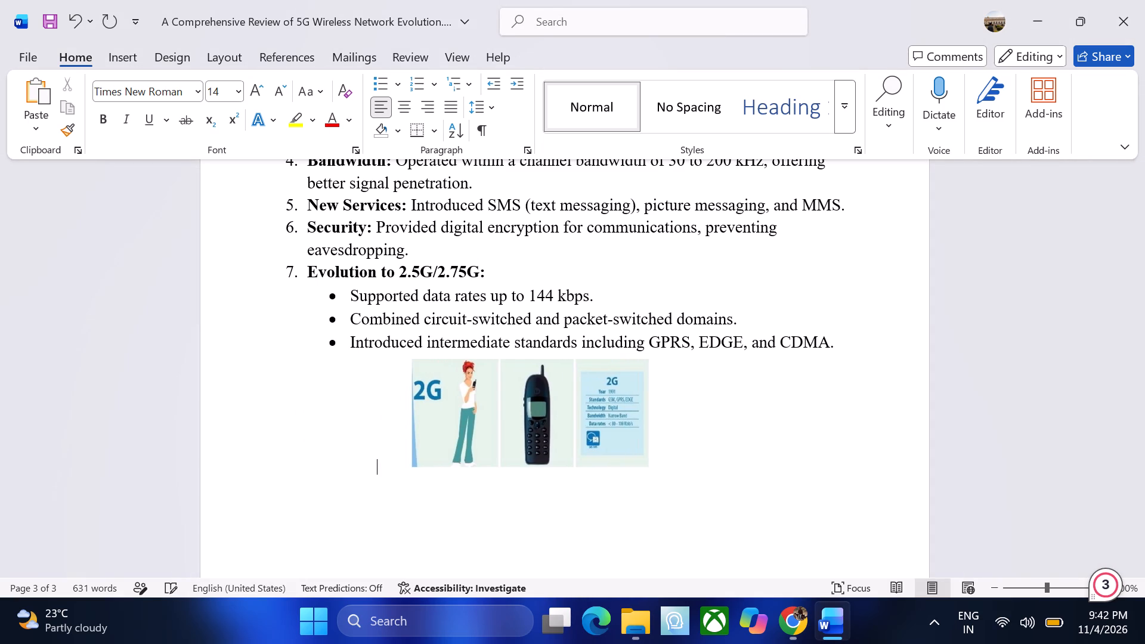
key(space)
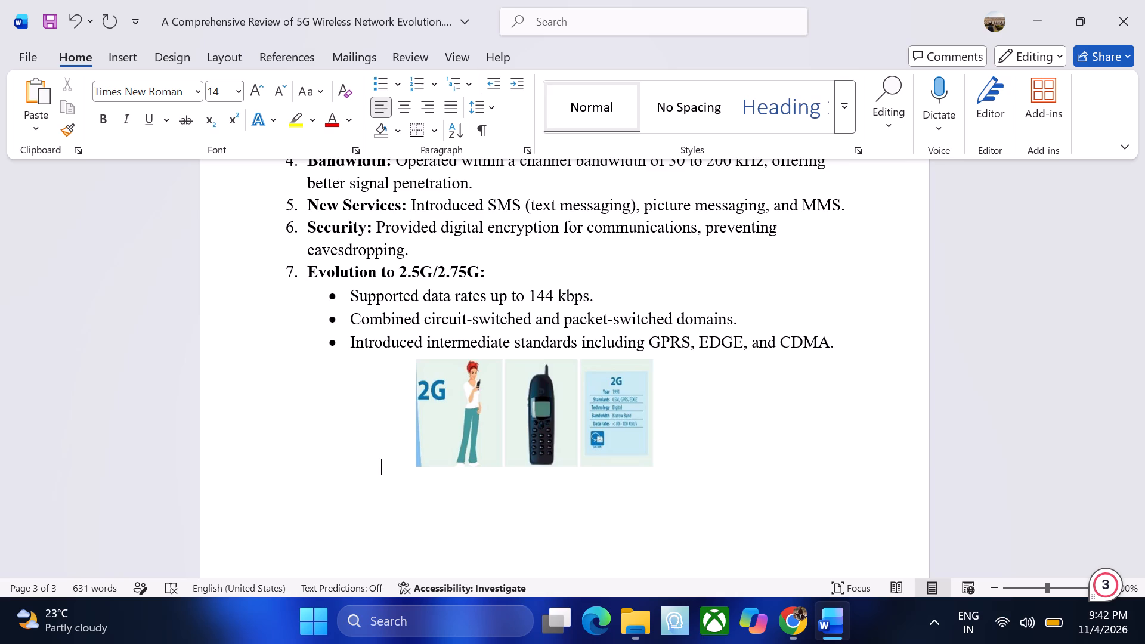
Add the heading "Third Generation:-" below the 2G picture, leaving one empty line between them.
scroll(255, 401, down, 2)
key(Right)
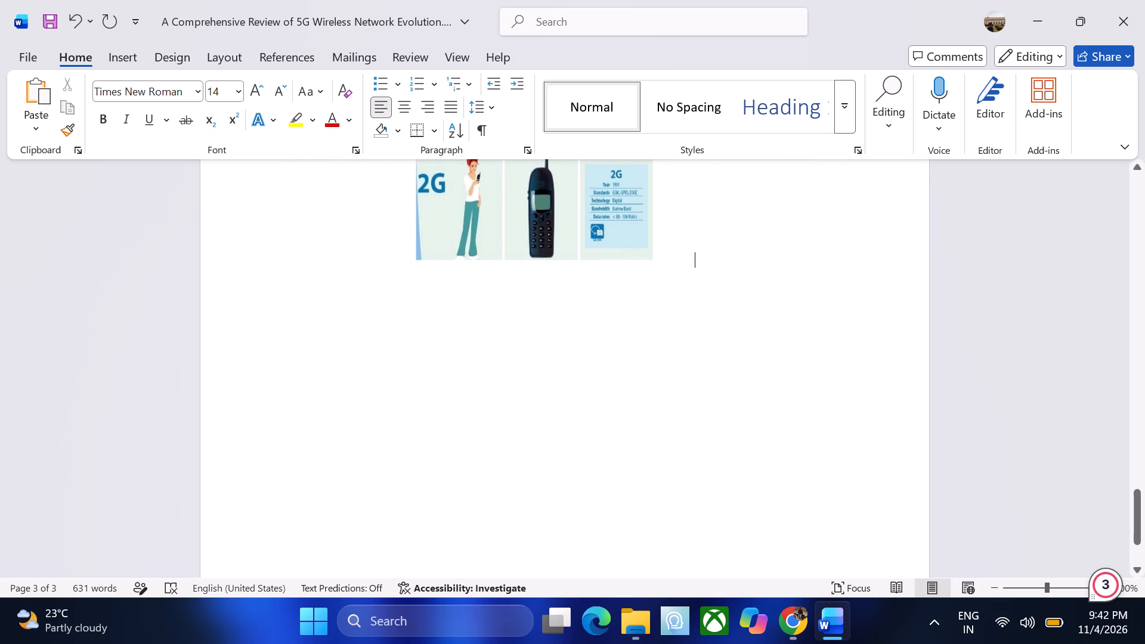
key(Return)
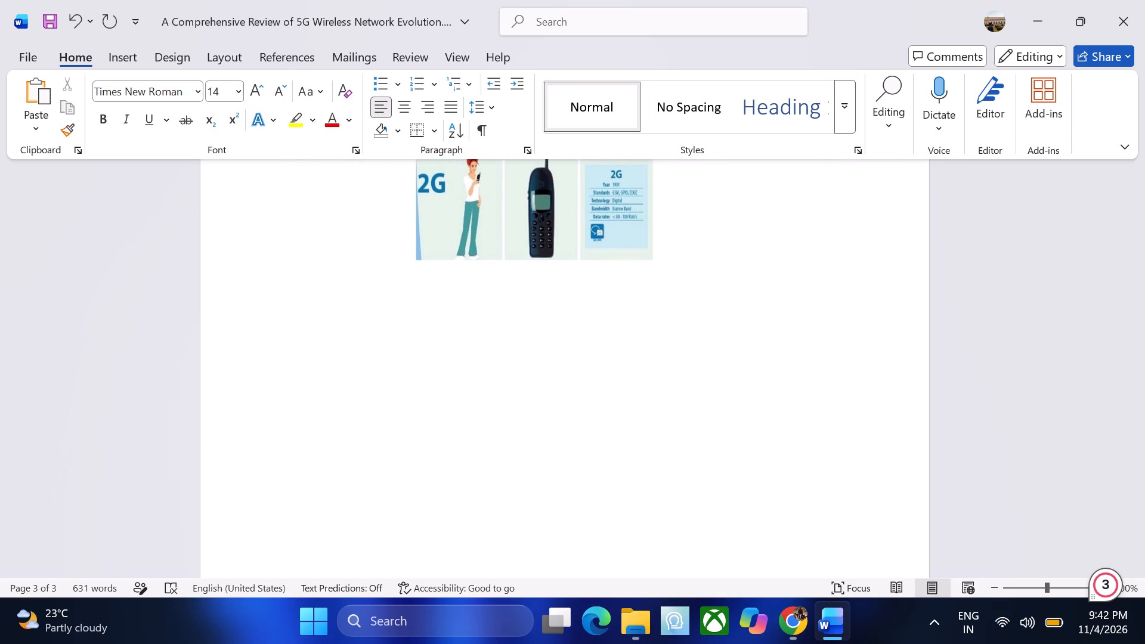
key(Return)
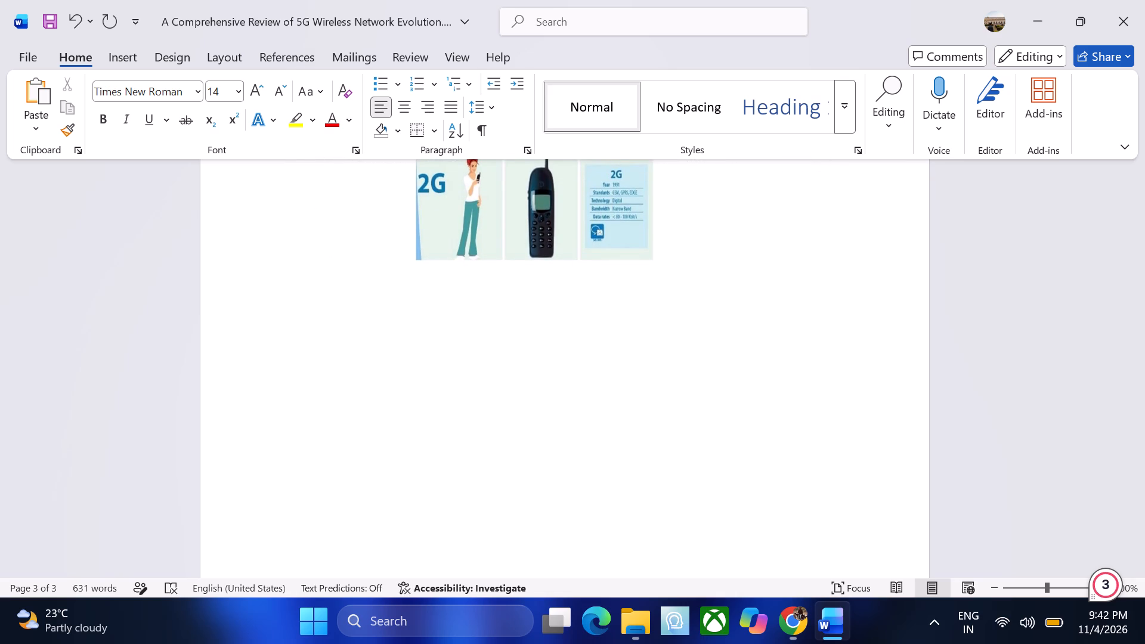
key(shift+t)
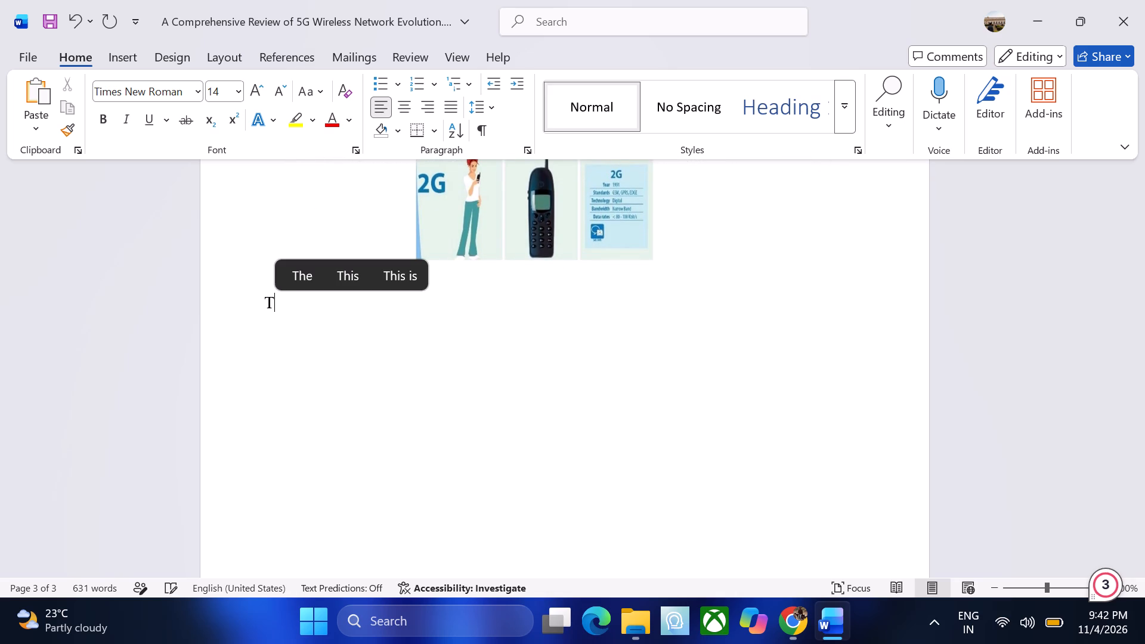
text(hir)
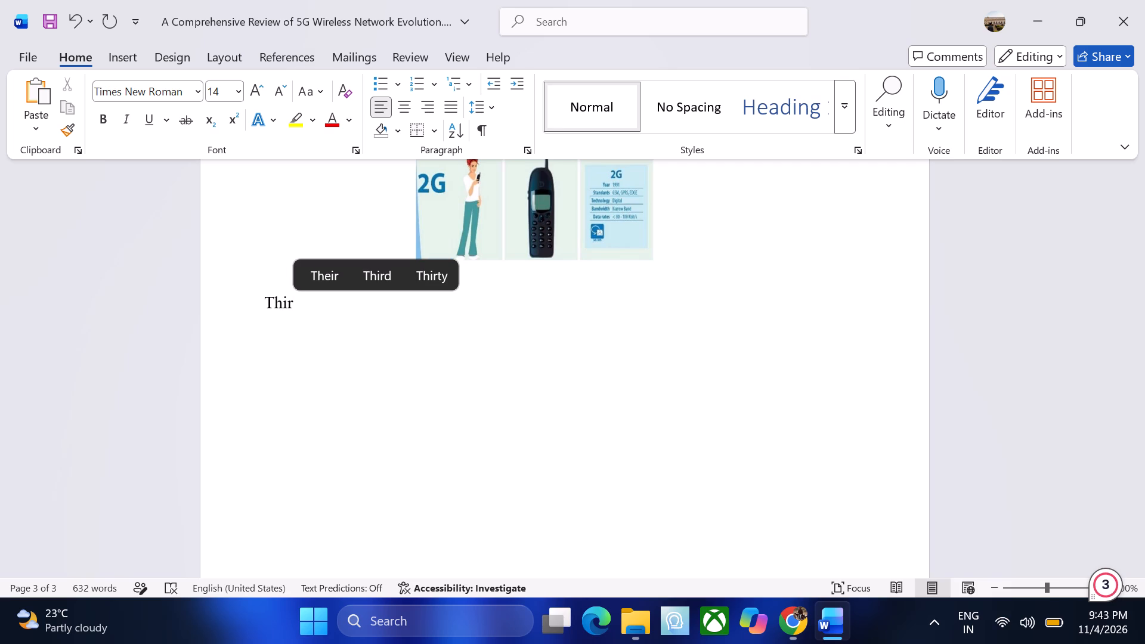
key(d)
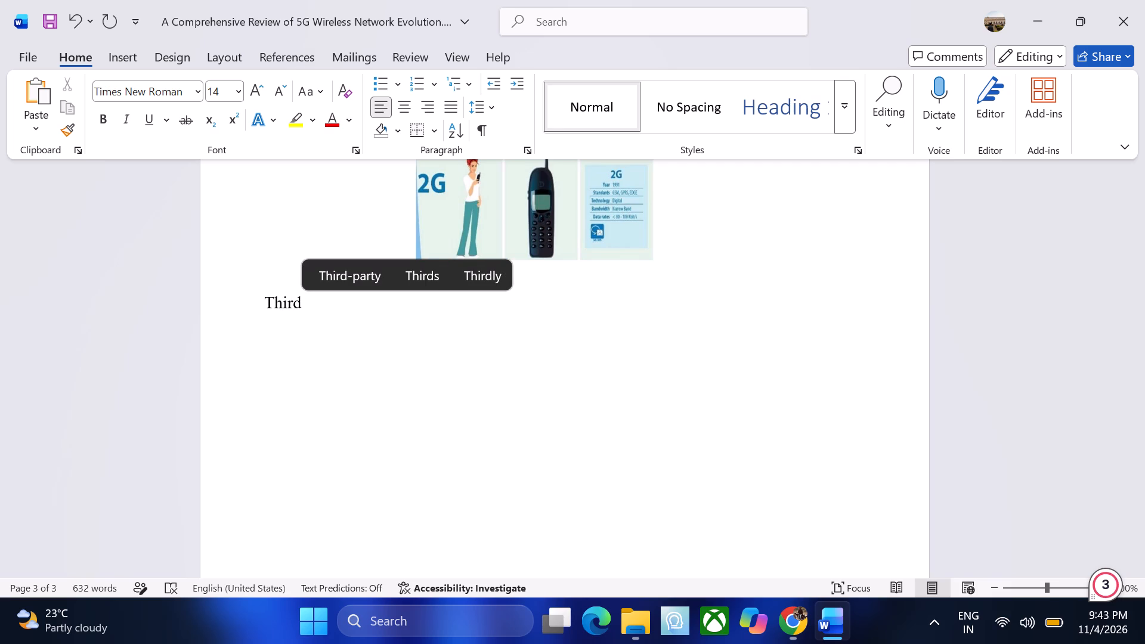
key(space)
text(Ge)
text(neration)
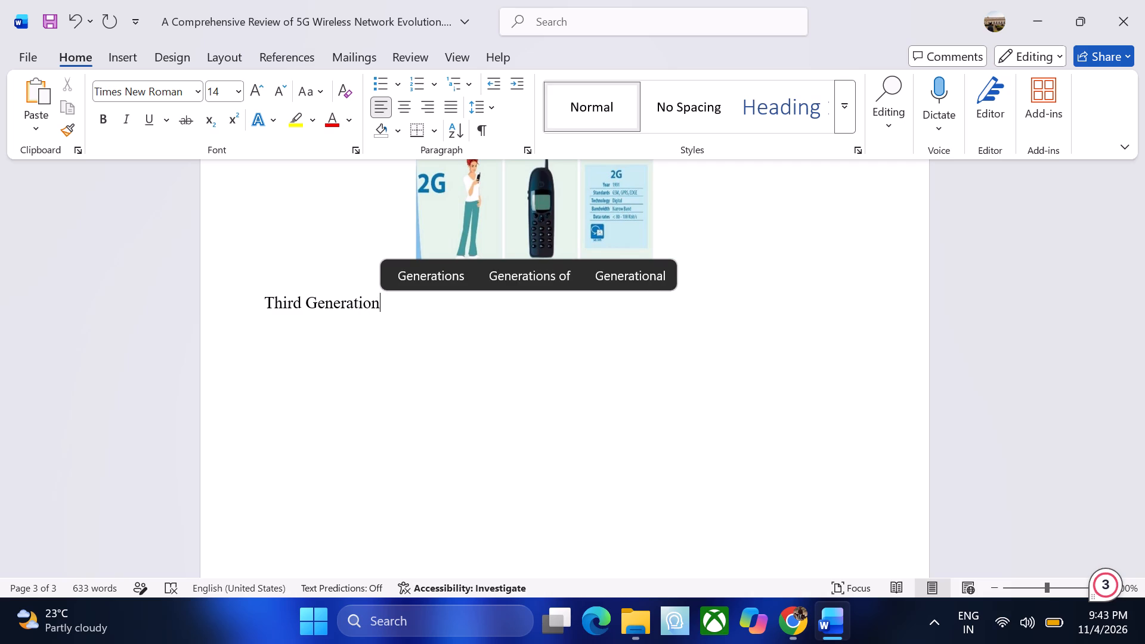
key(shift+colon)
key(minus)
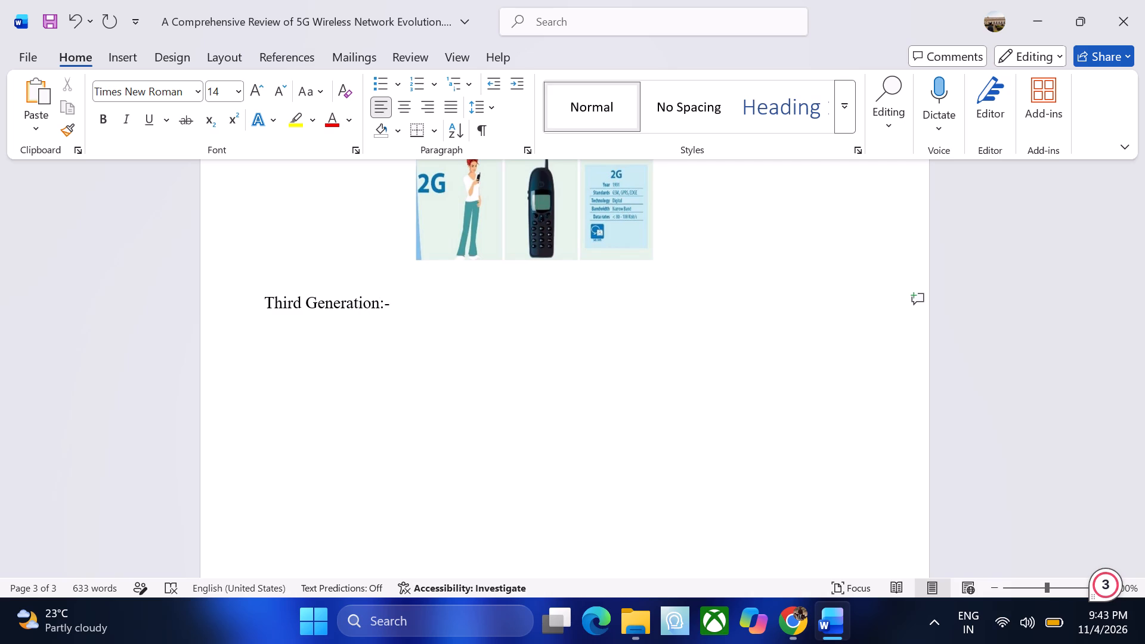
Make the "Third Generation:-" heading bold.
key(ctrl+shift+Left)
key(ctrl+shift+Left)
key(ctrl+shift+Left)
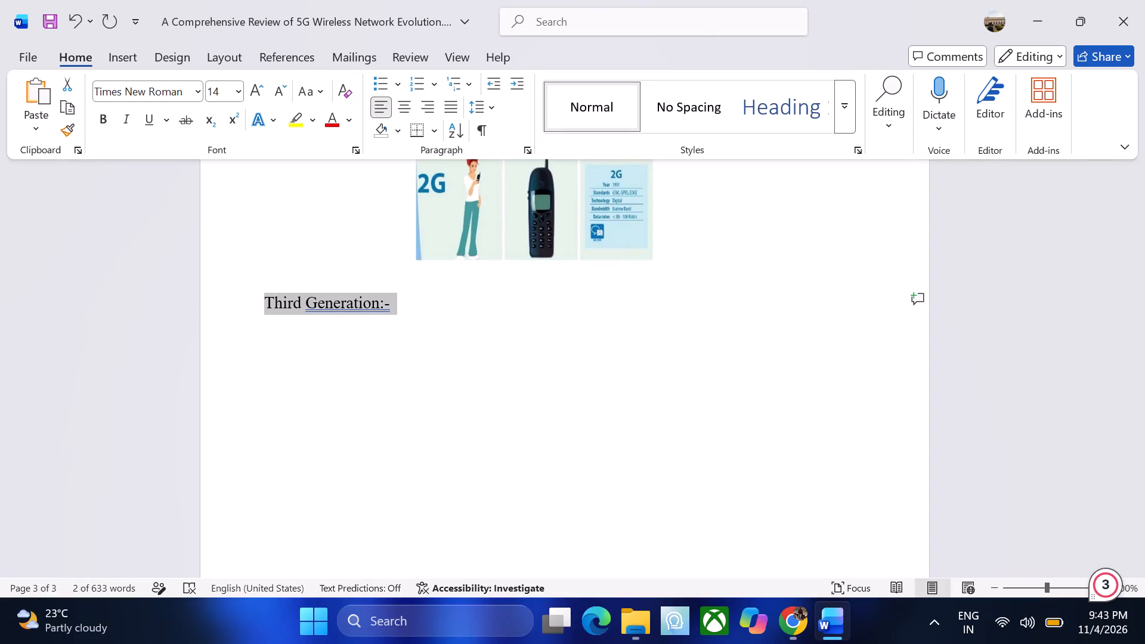
key(ctrl+b)
key(Right)
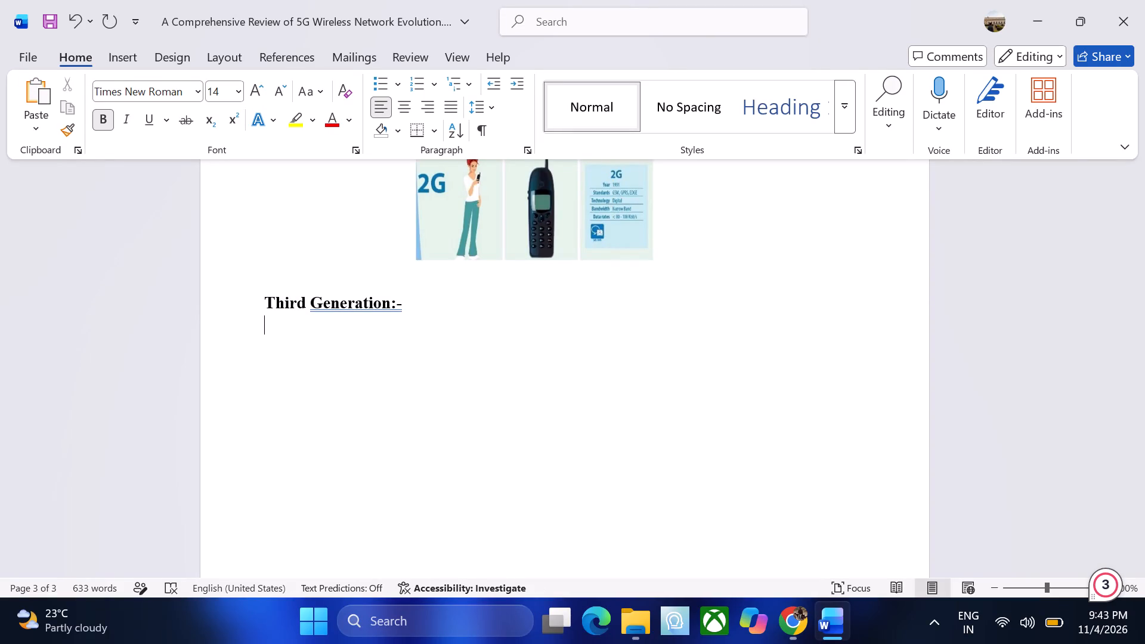
Insert "(3G)" before the colon so the heading reads "Third Generation(3G):-".
key(Left)
key(Left)
key(Left)
text(())
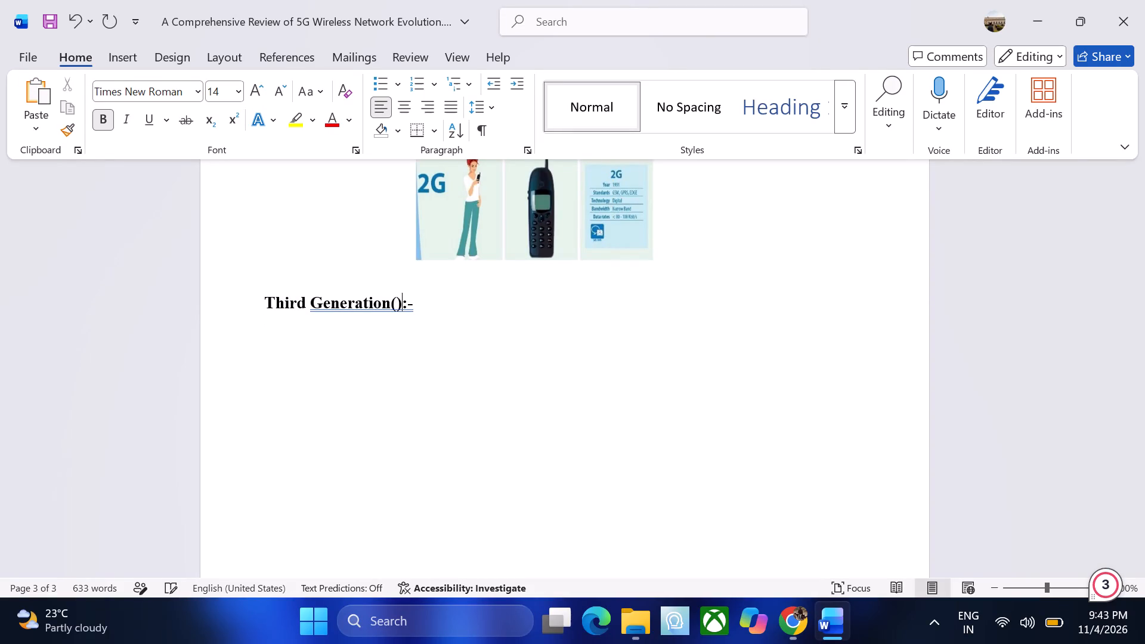
key(Left)
key(3)
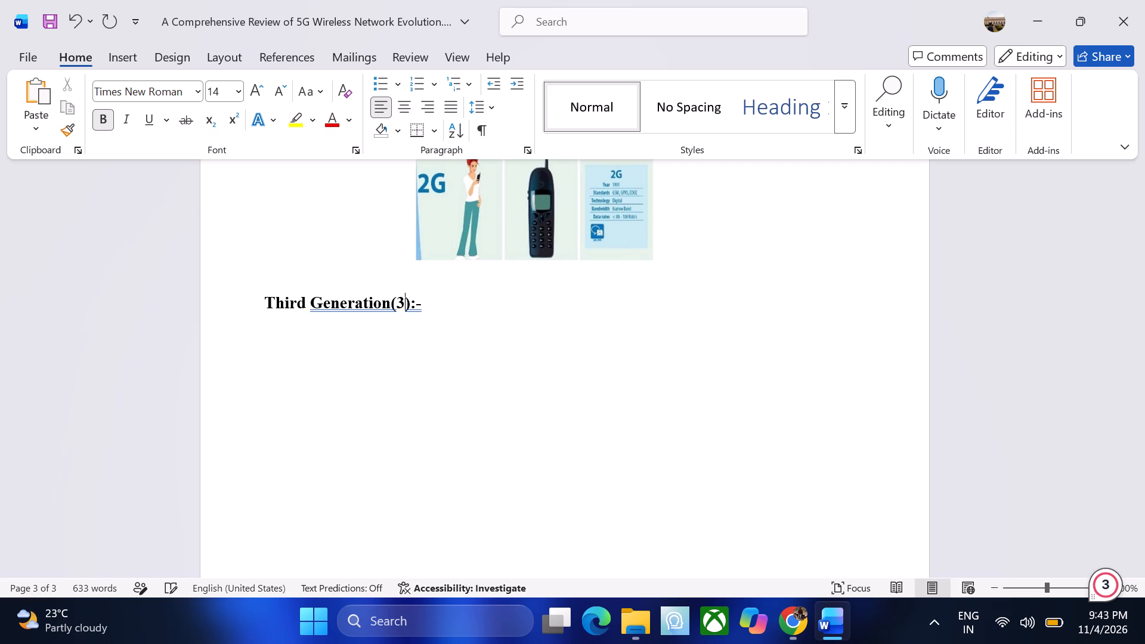
key(shift+g)
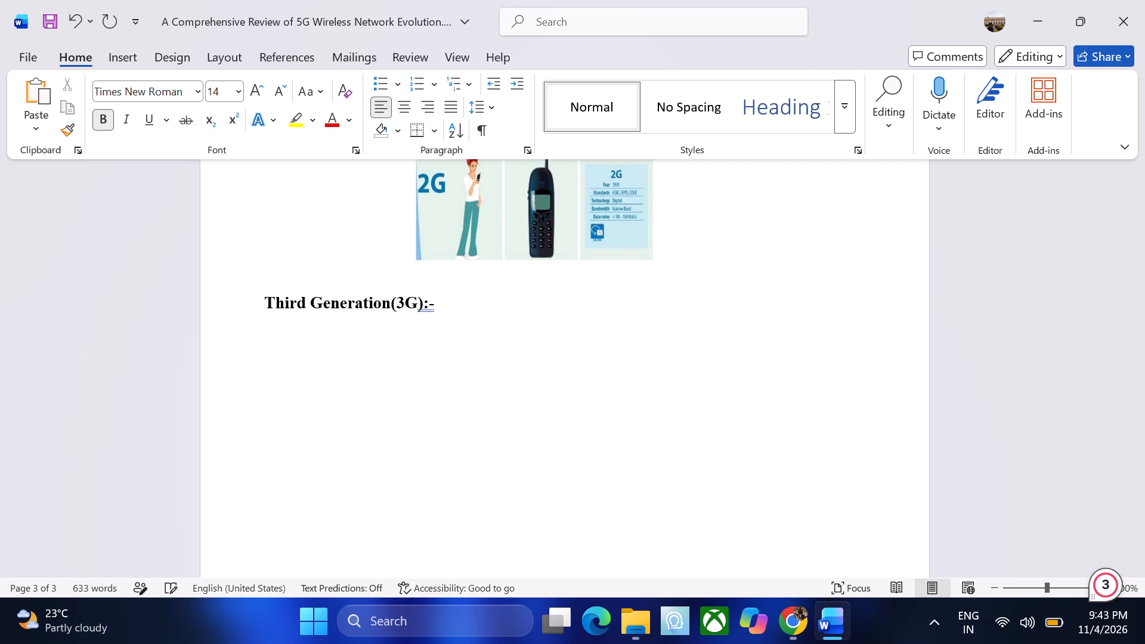
Insert "(1G)" before the colon of the First Generation heading so it reads "First Generation(1G):-".
scroll(255, 401, up, 1)
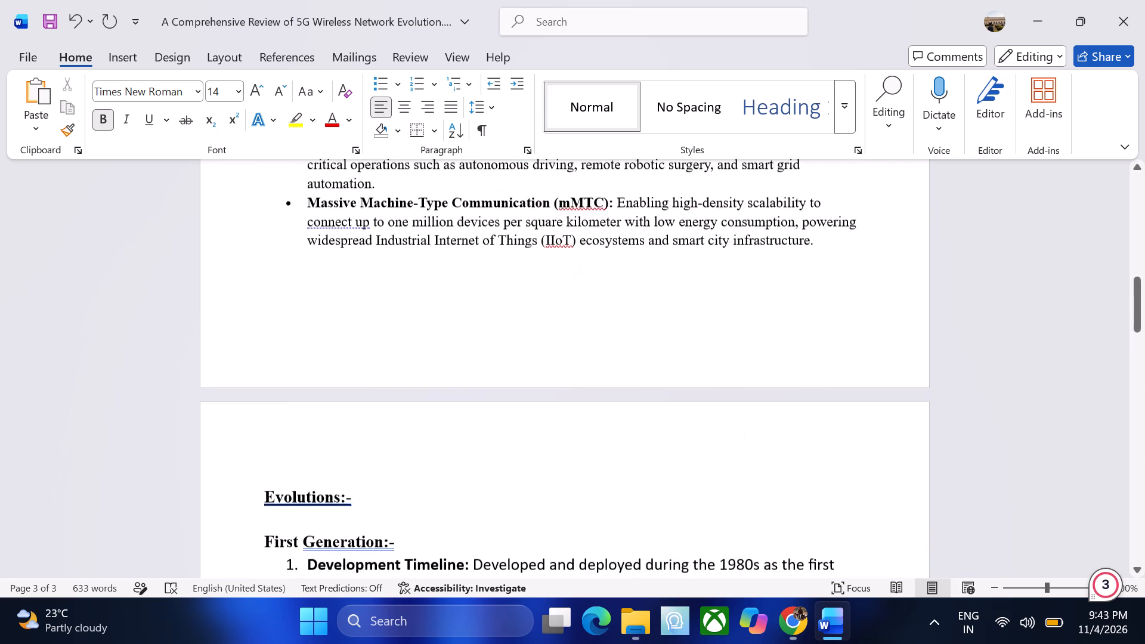
scroll(255, 401, up, 1)
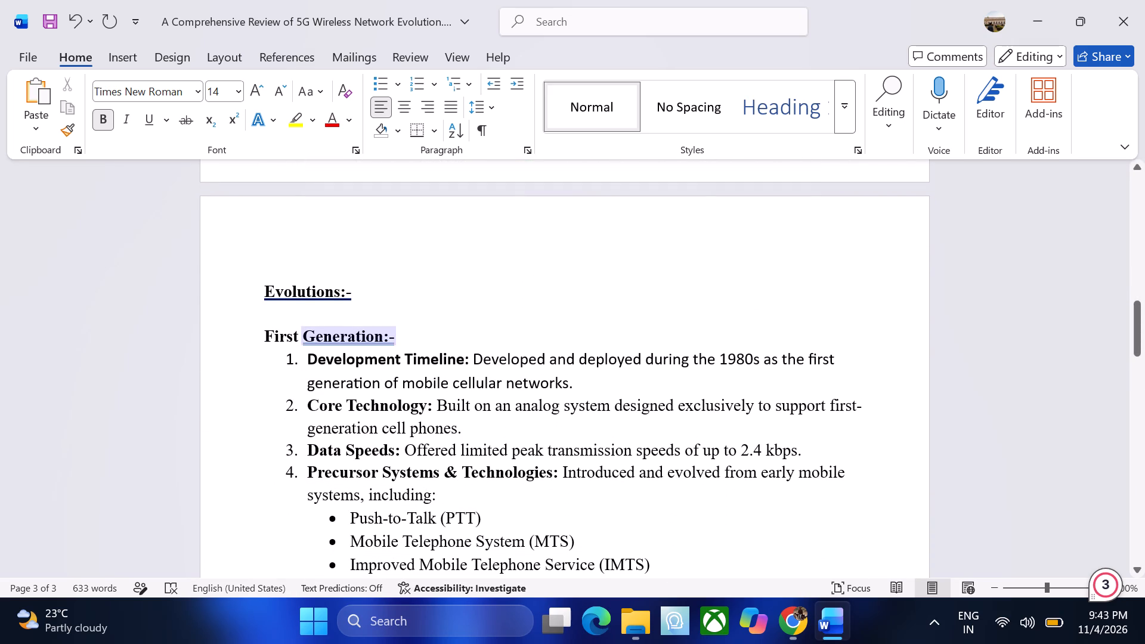
click(394, 334)
key(Left)
key(Left)
text(())
key(Left)
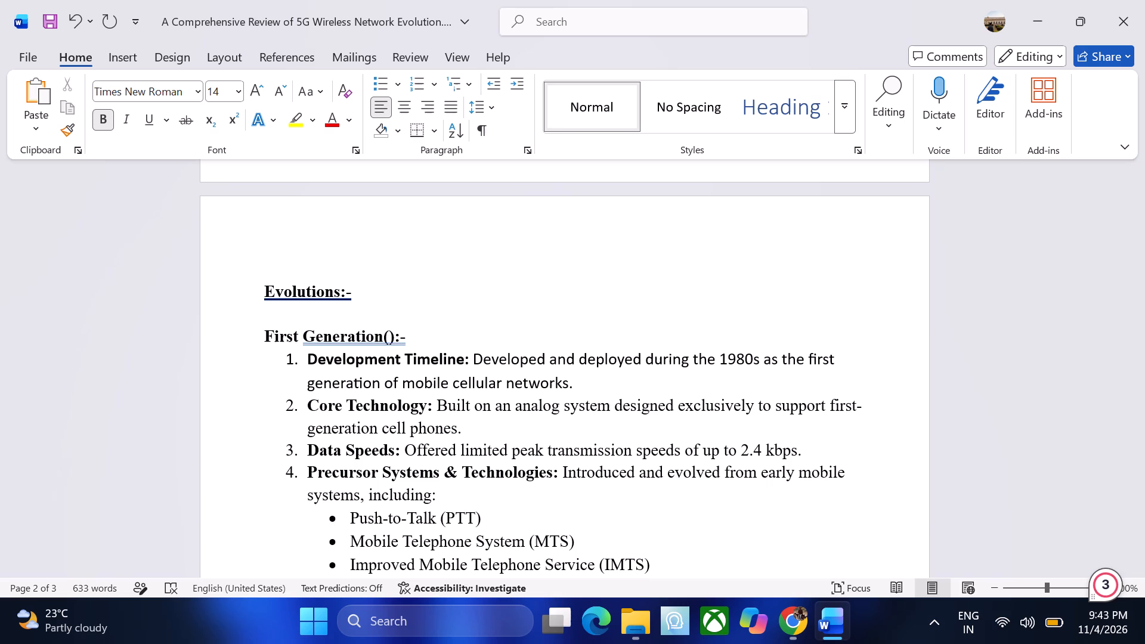
text(1G)
Insert "(2G)" before the colon of the Second Generation heading so it reads "Second Generation(2G):-".
key(Down)
key(Down)
key(Down)
key(Down)
key(Down)
key(Down)
key(Down)
key(Down)
key(Down)
key(Down)
key(Down)
key(Down)
key(Down)
key(Down)
key(Down)
key(Down)
key(Down)
key(Down)
key(Down)
key(Down)
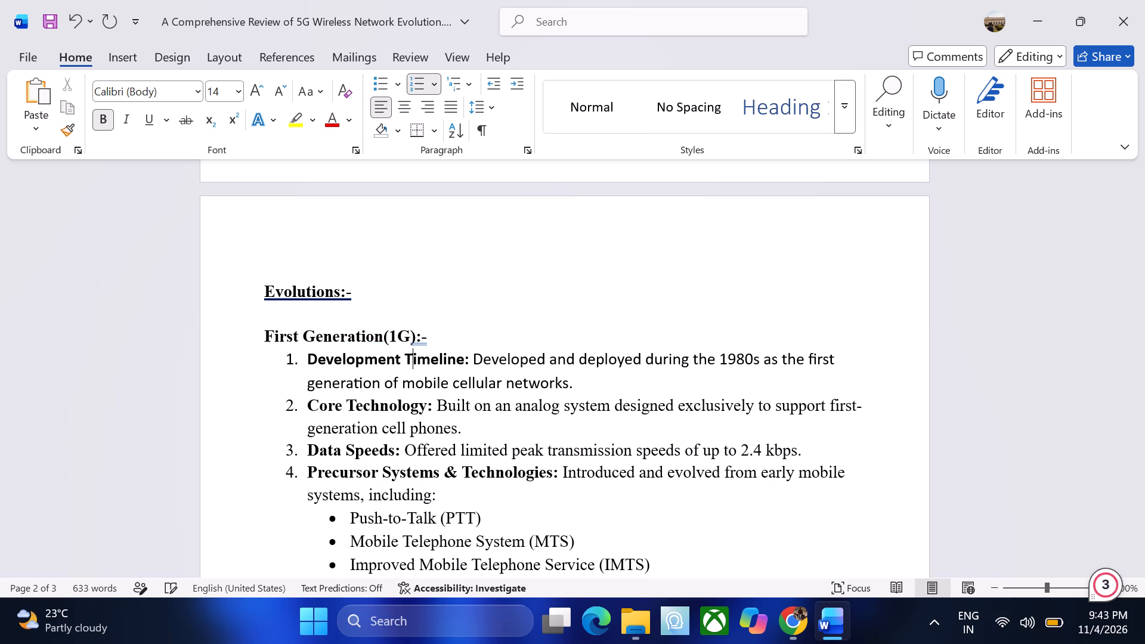
key(Down)
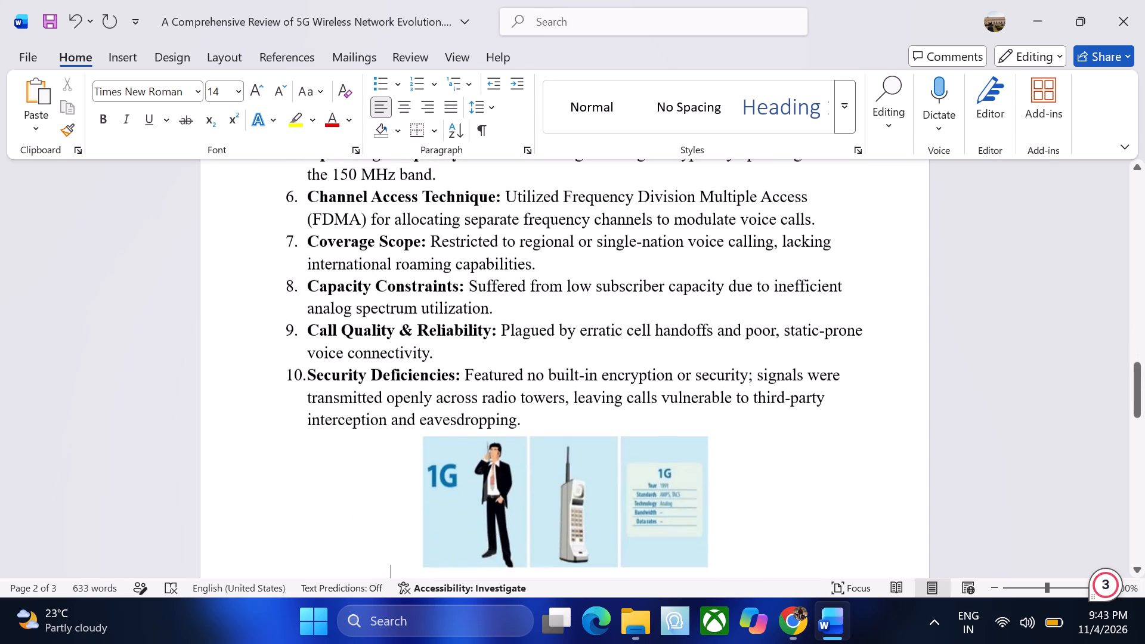
key(Down)
key(Down)
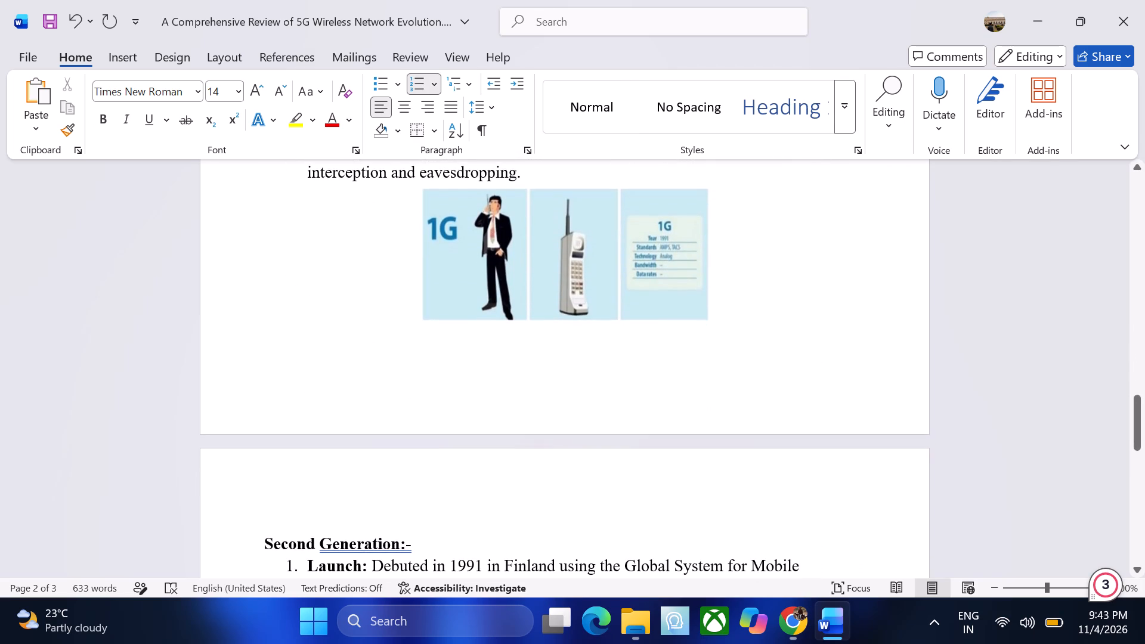
key(Up)
key(Right)
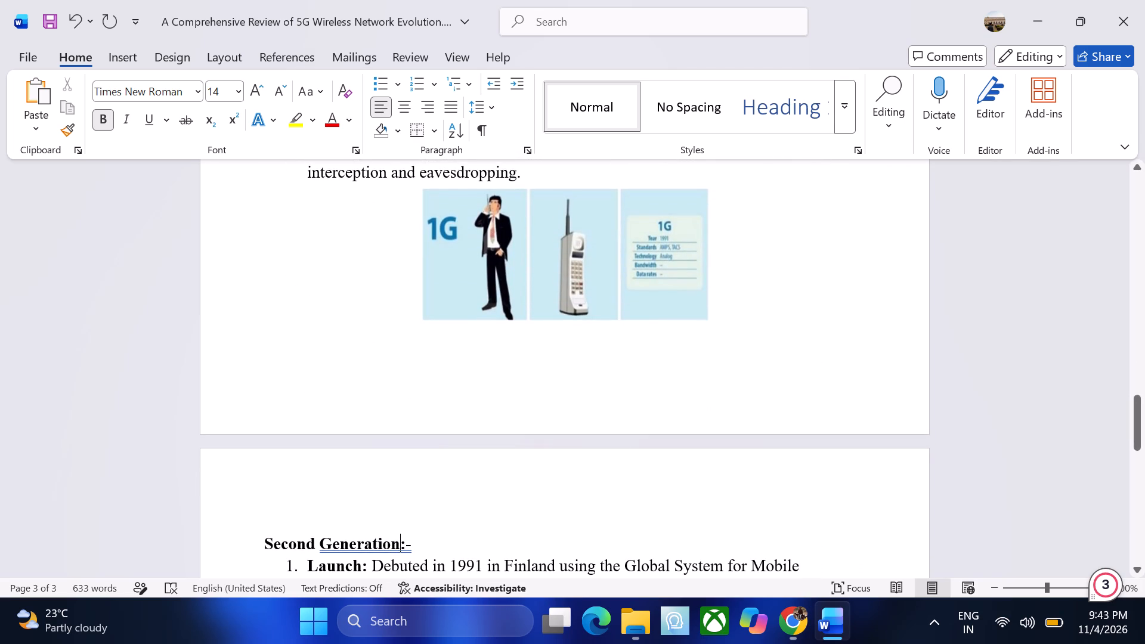
text(())
key(Left)
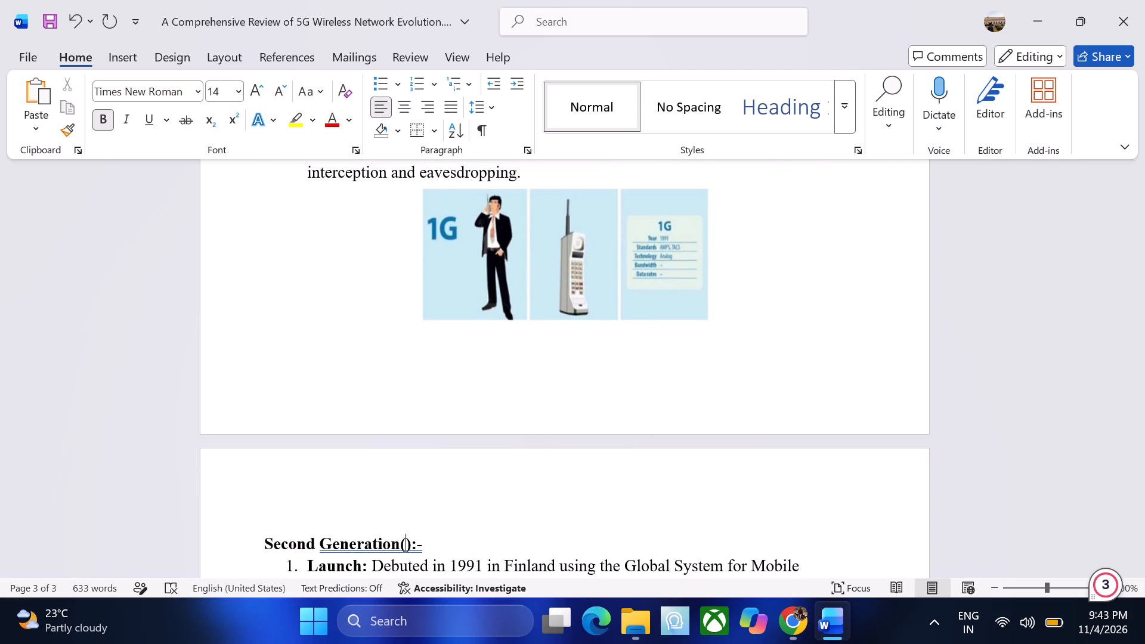
text(2G)
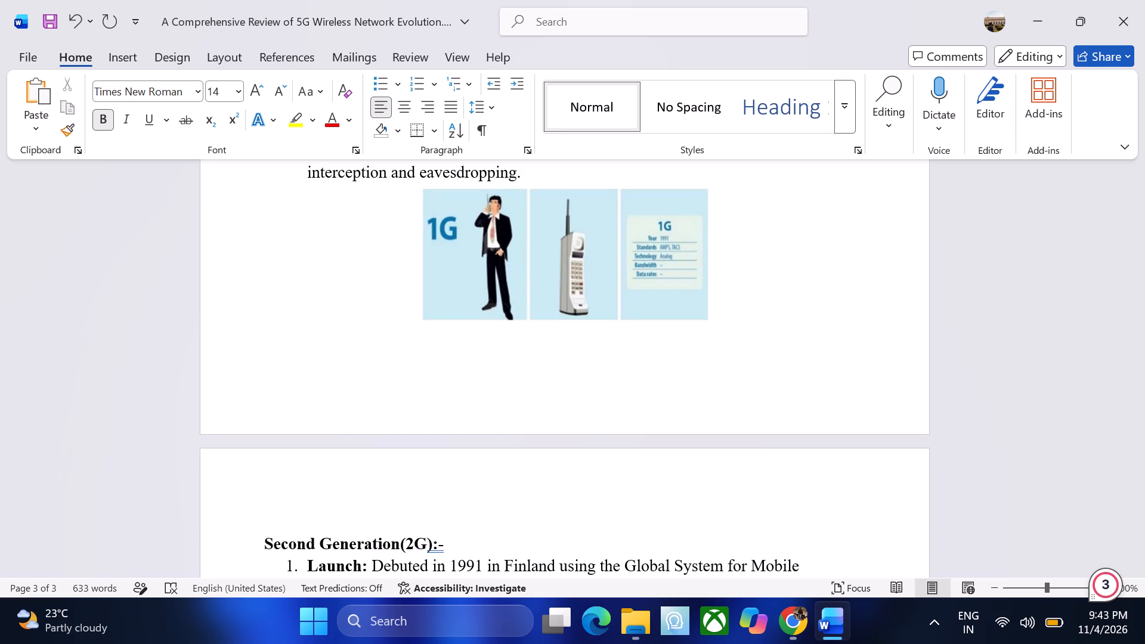
Add an empty line below the "Third Generation(3G):-" heading.
scroll(394, 334, down, 1)
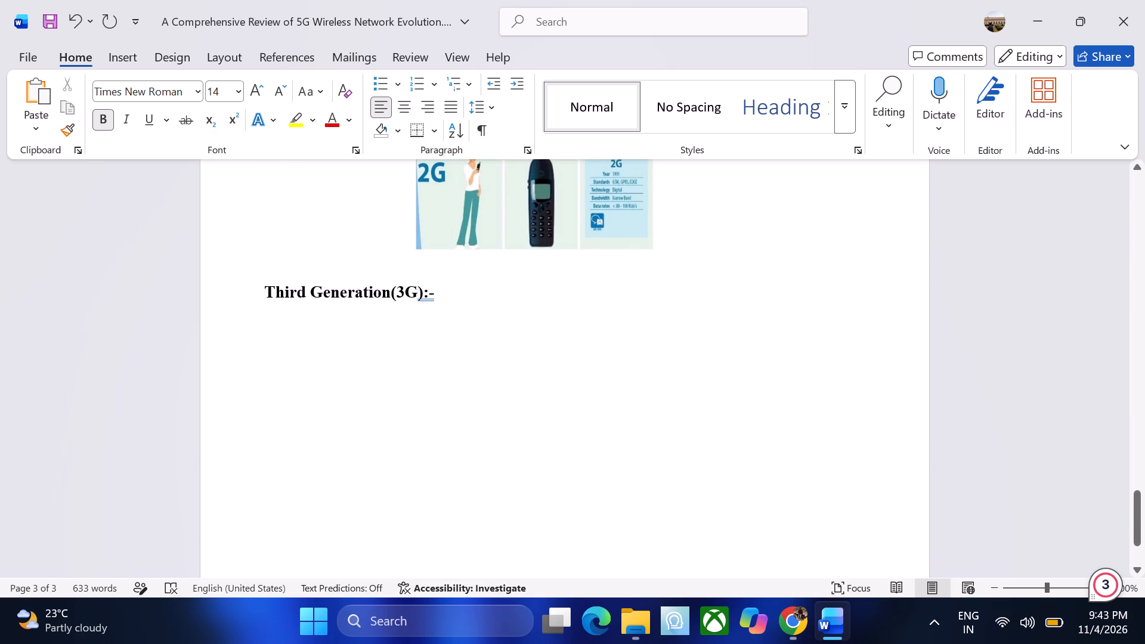
click(453, 298)
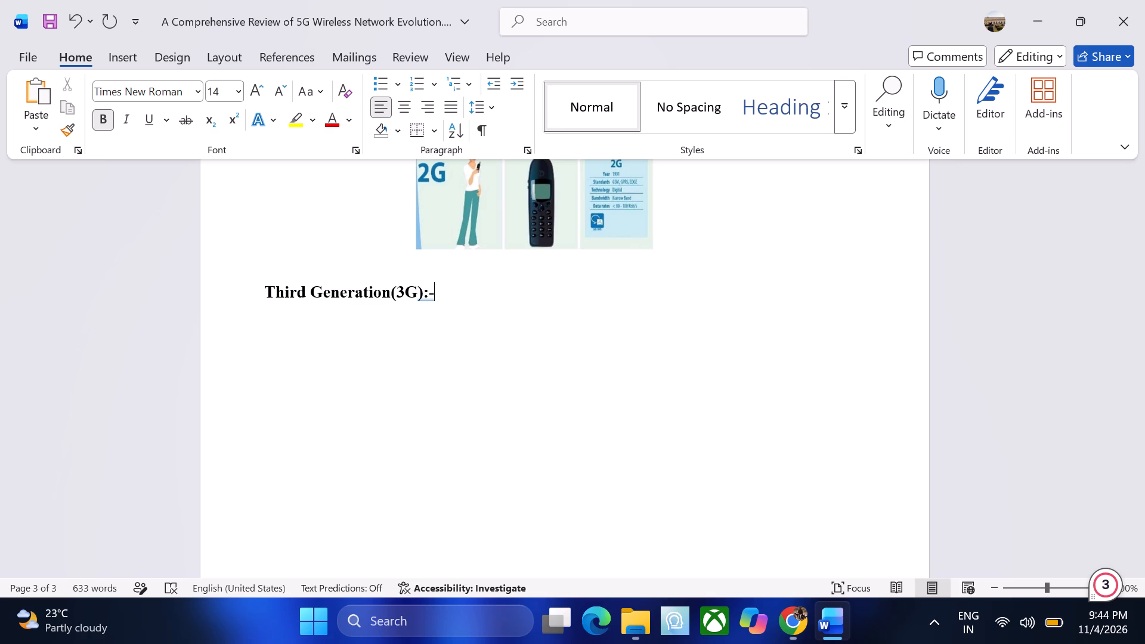
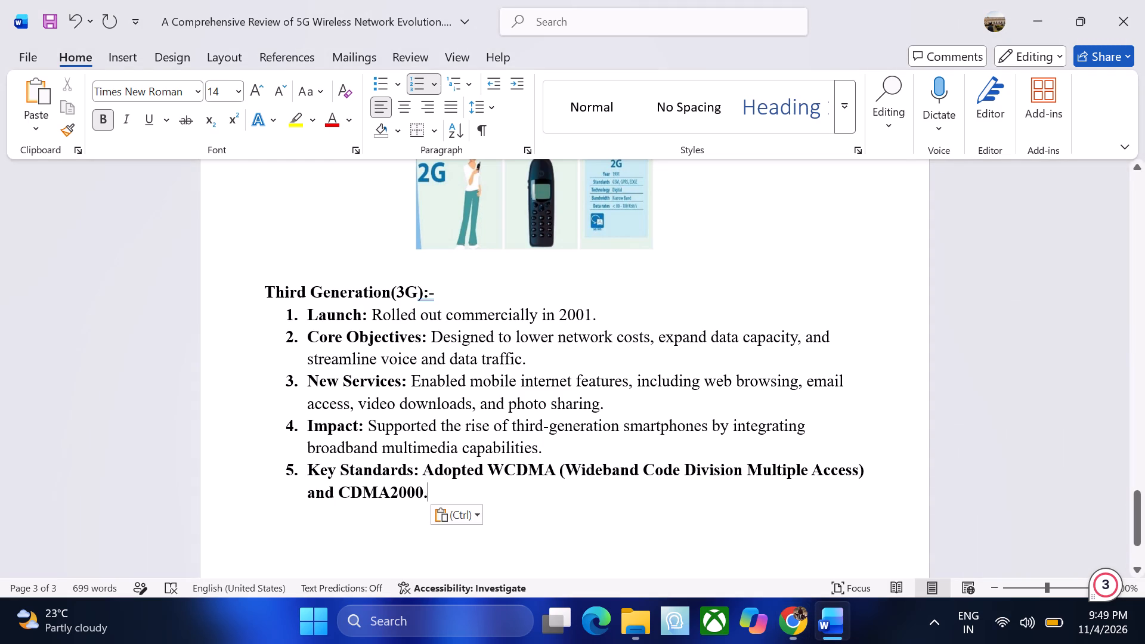
Remove the bold from the Key Standards description, keeping its label bold.
drag(440, 496, 424, 470)
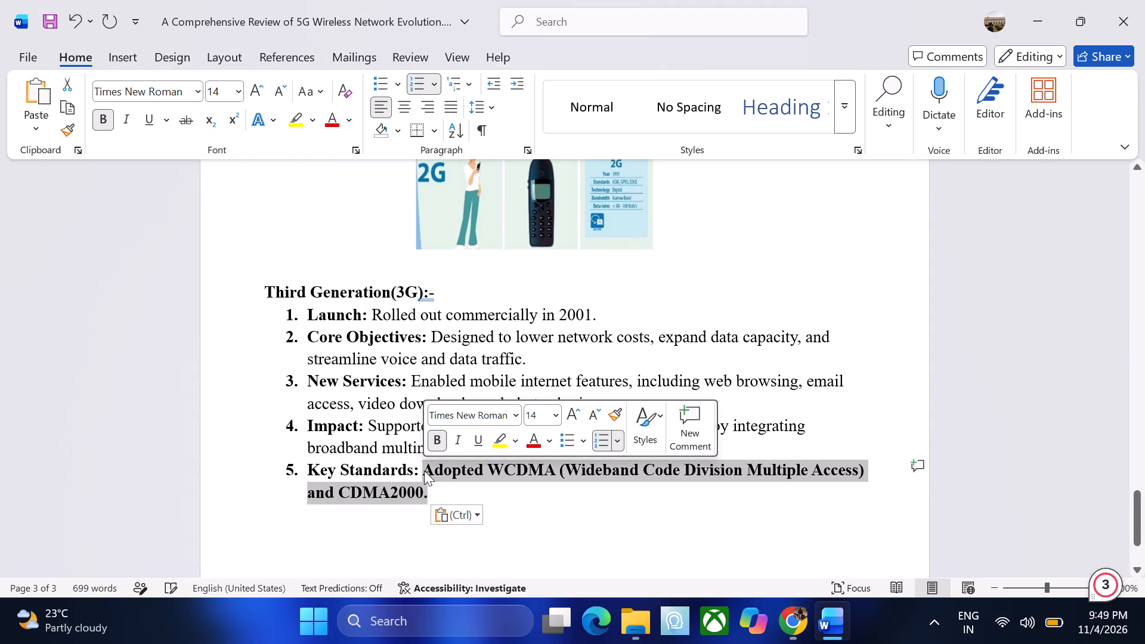
key(ctrl+b)
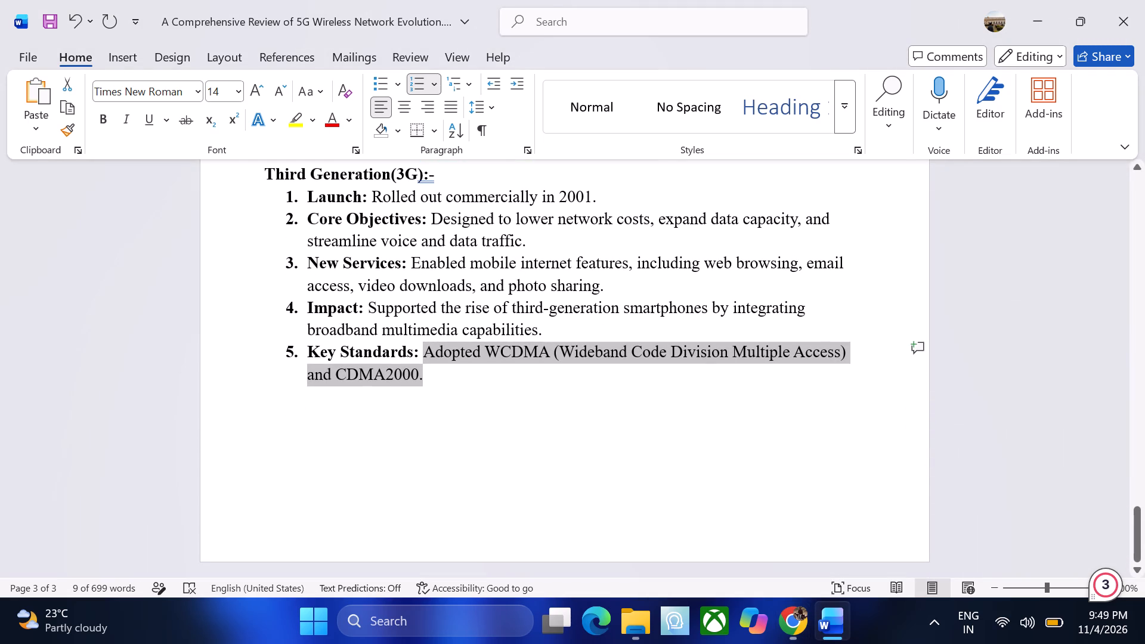
On a new unnumbered line below the Key Standards item, insert the 3G picture from the Screenshots folder in File Explorer.
click(456, 377)
key(Return)
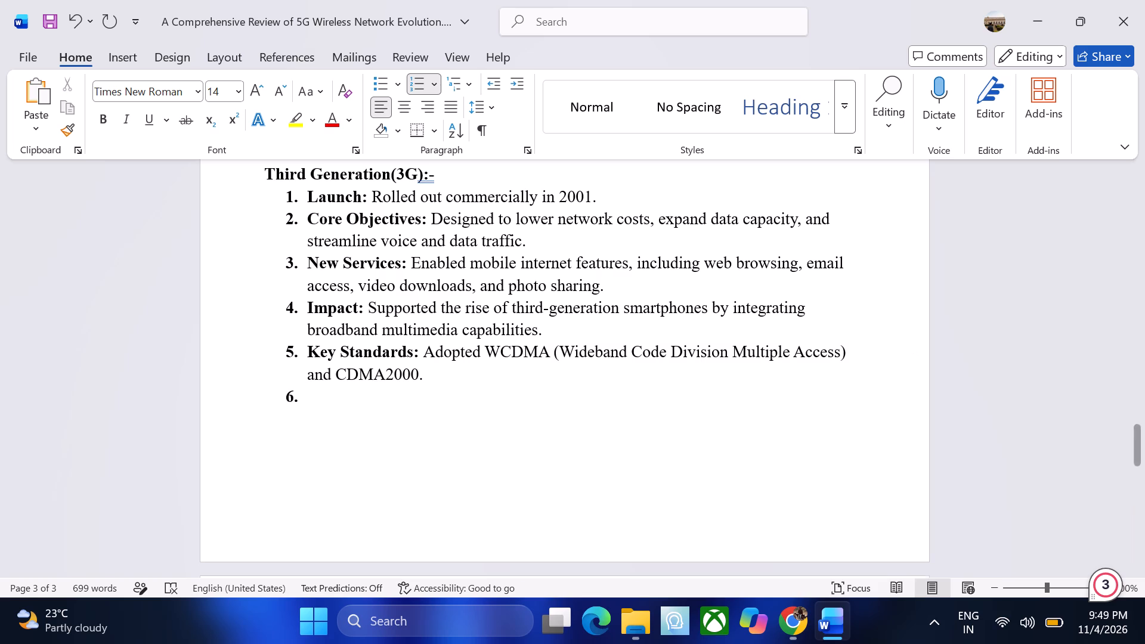
key(BackSpace)
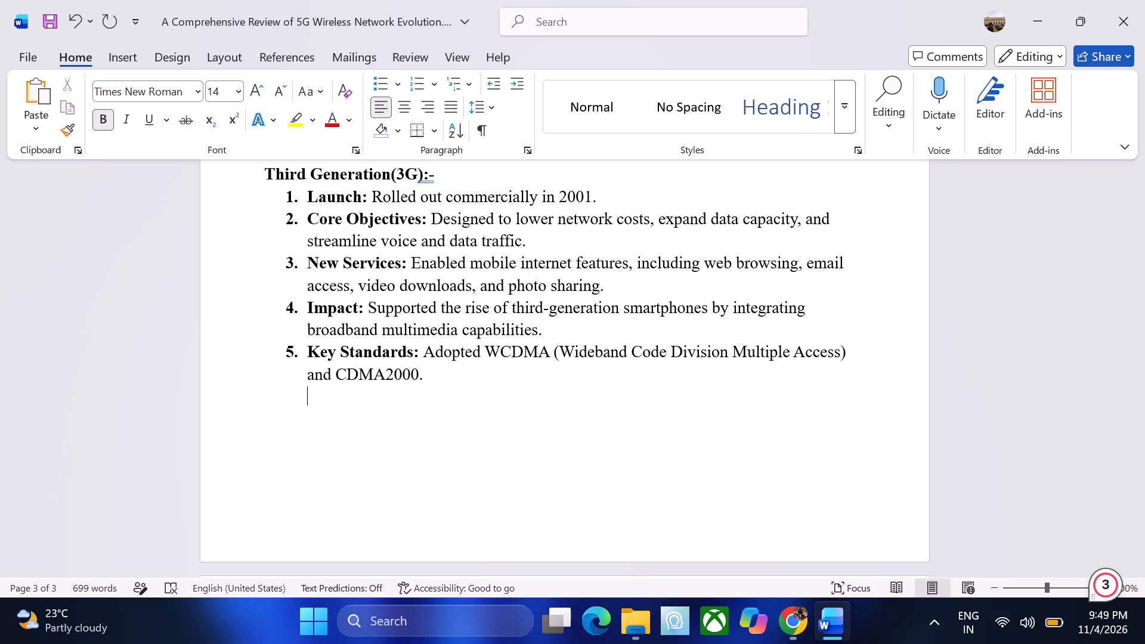
key(alt+Tab)
key(alt+Tab)
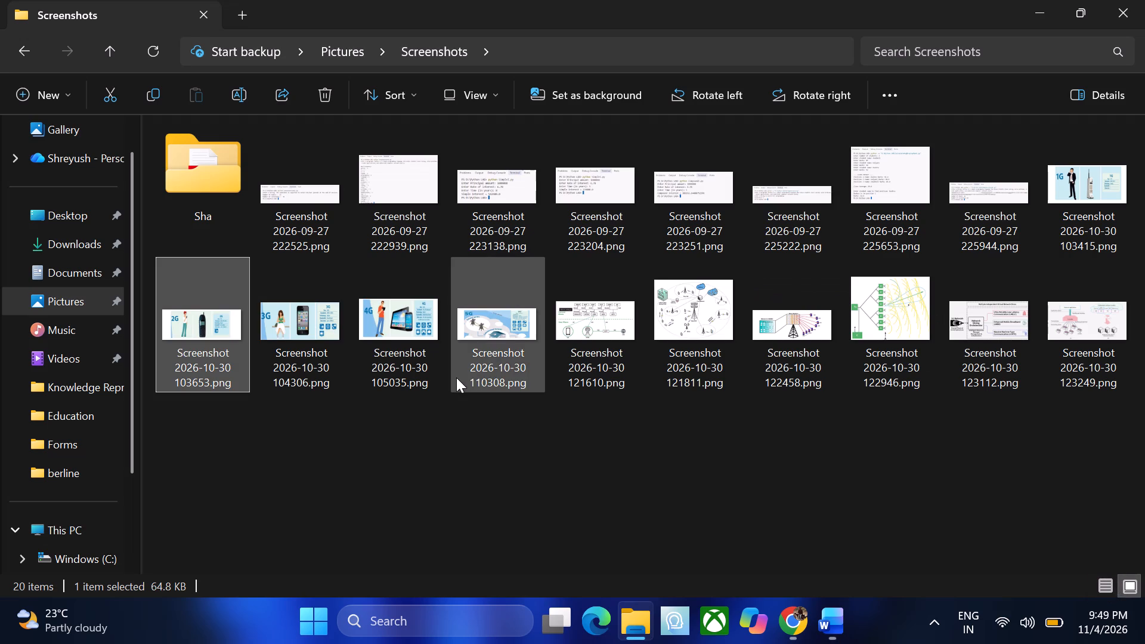
Copy the 3G picture from the Screenshots folder and paste it into the Word document below the Key Standards item.
click(291, 355)
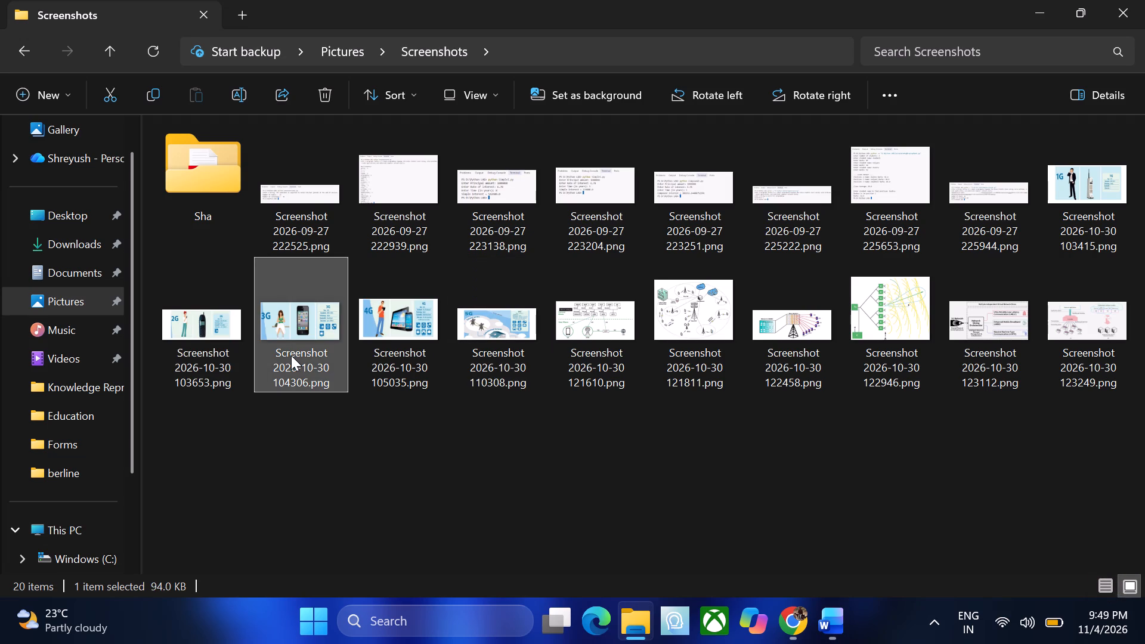
key(ctrl+c)
key(alt+Tab)
key(ctrl+v)
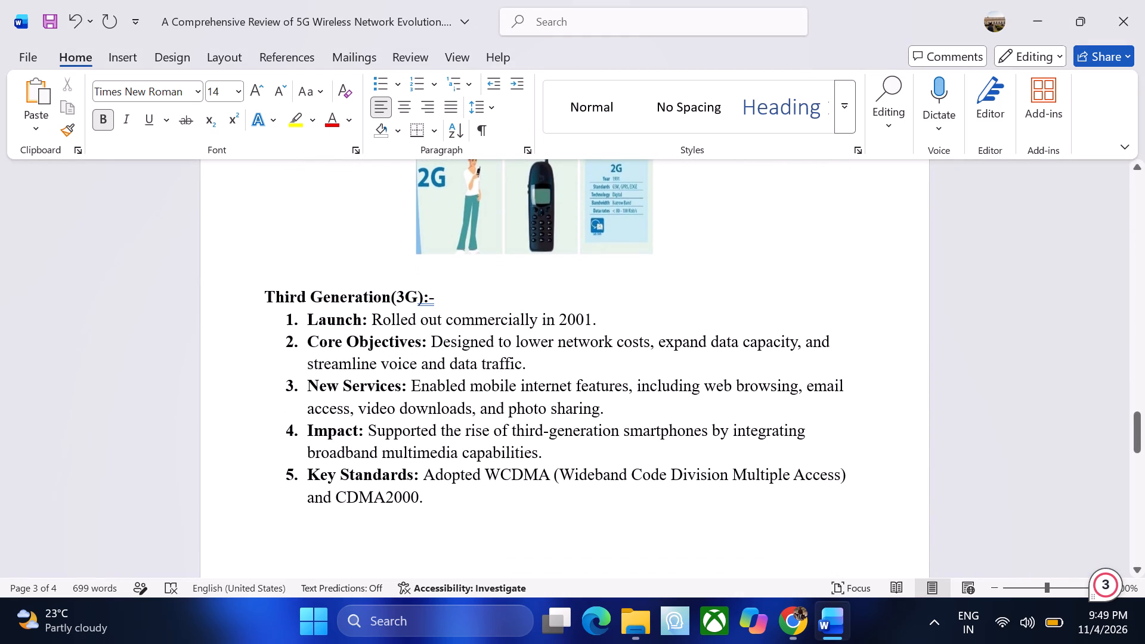
Delete the empty line between the 2G picture and the Third Generation(3G) heading.
click(268, 292)
key(BackSpace)
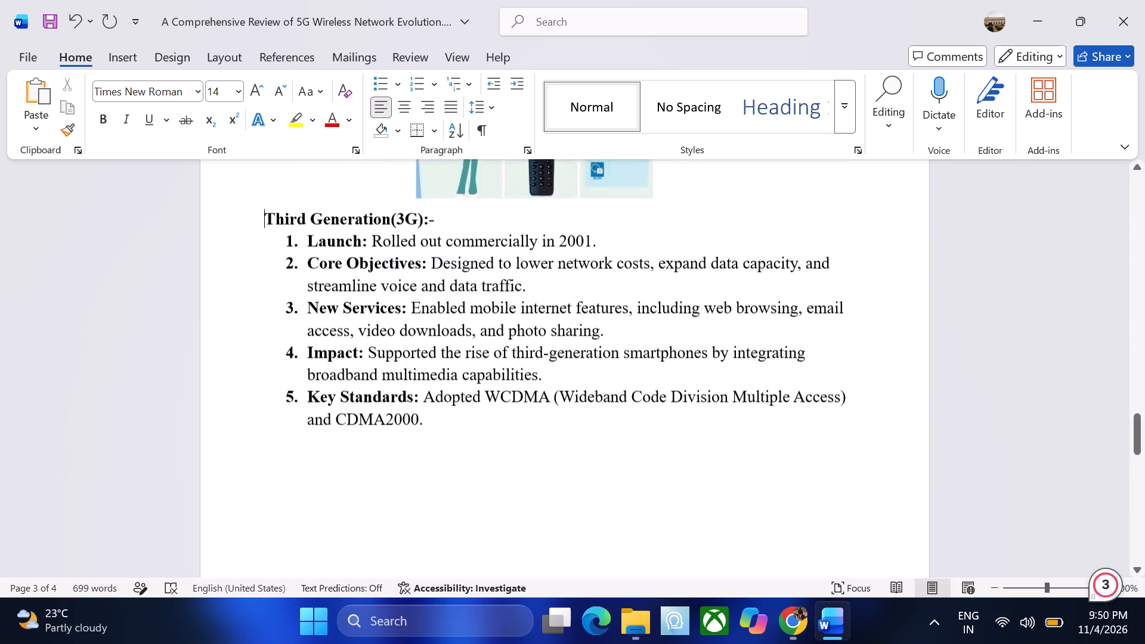
Select the 3G picture on the page after the Third Generation list.
scroll(466, 324, right, 1)
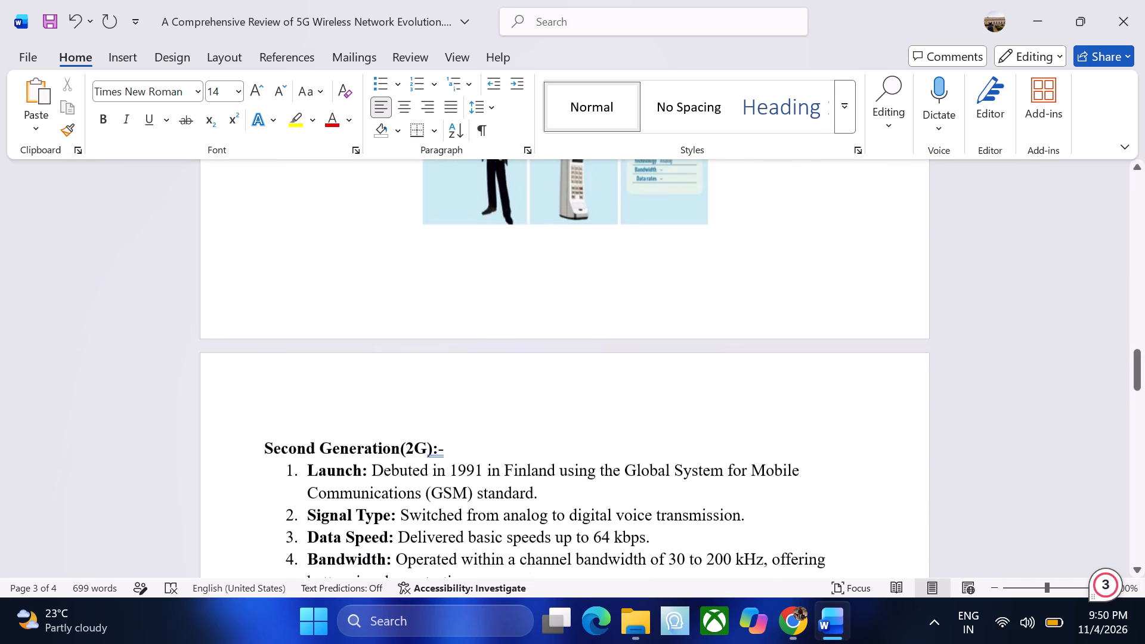
scroll(466, 324, right, 2)
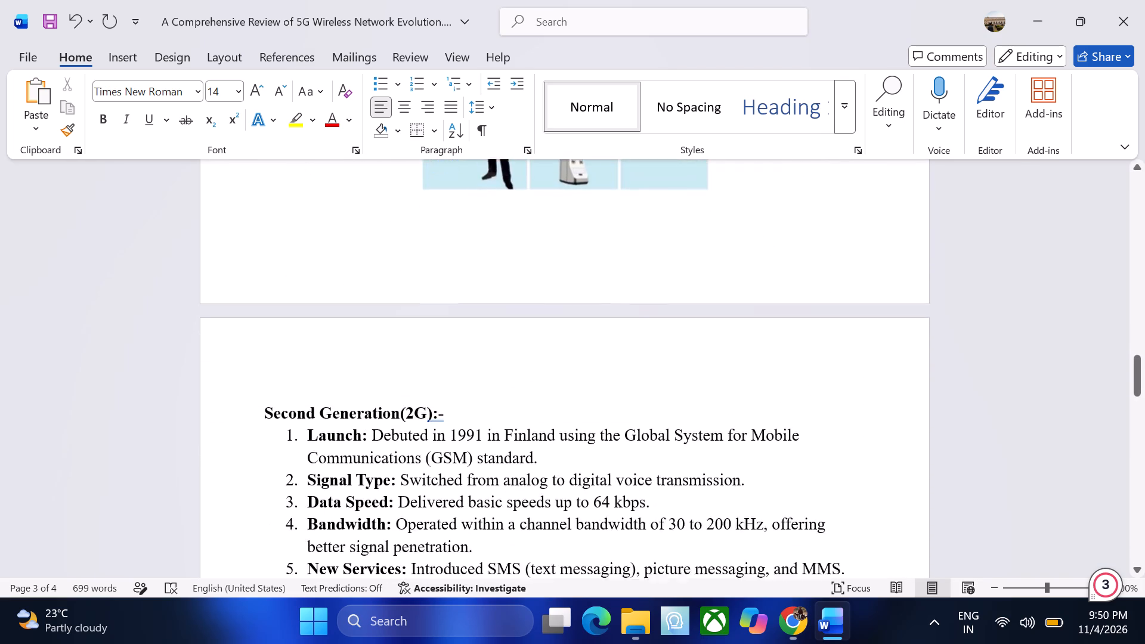
scroll(466, 324, right, 1)
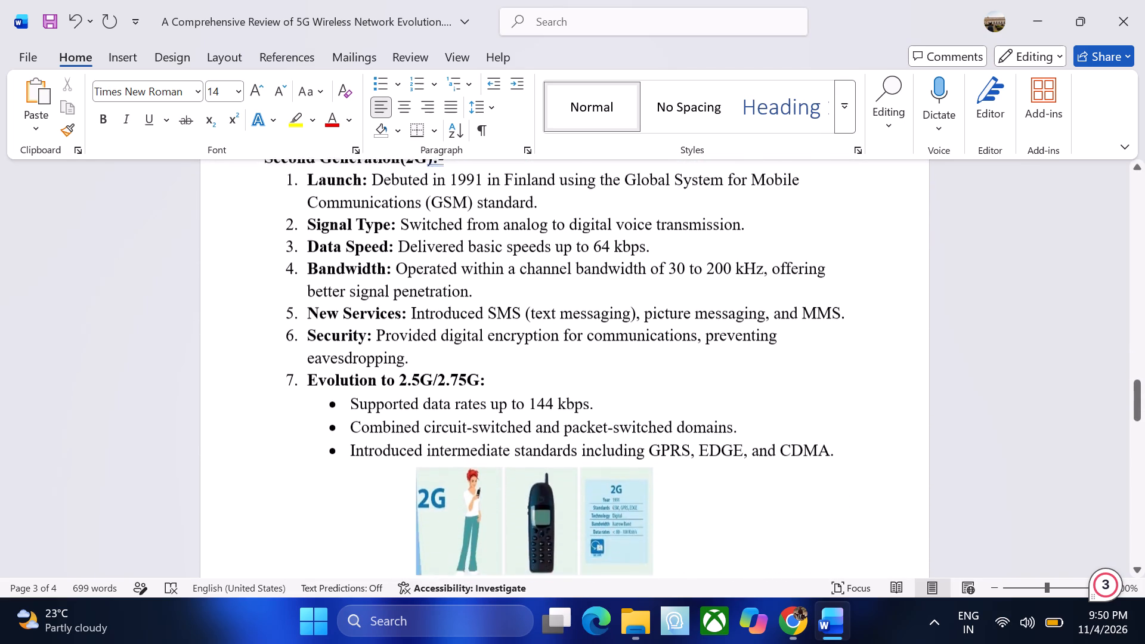
scroll(466, 324, right, 3)
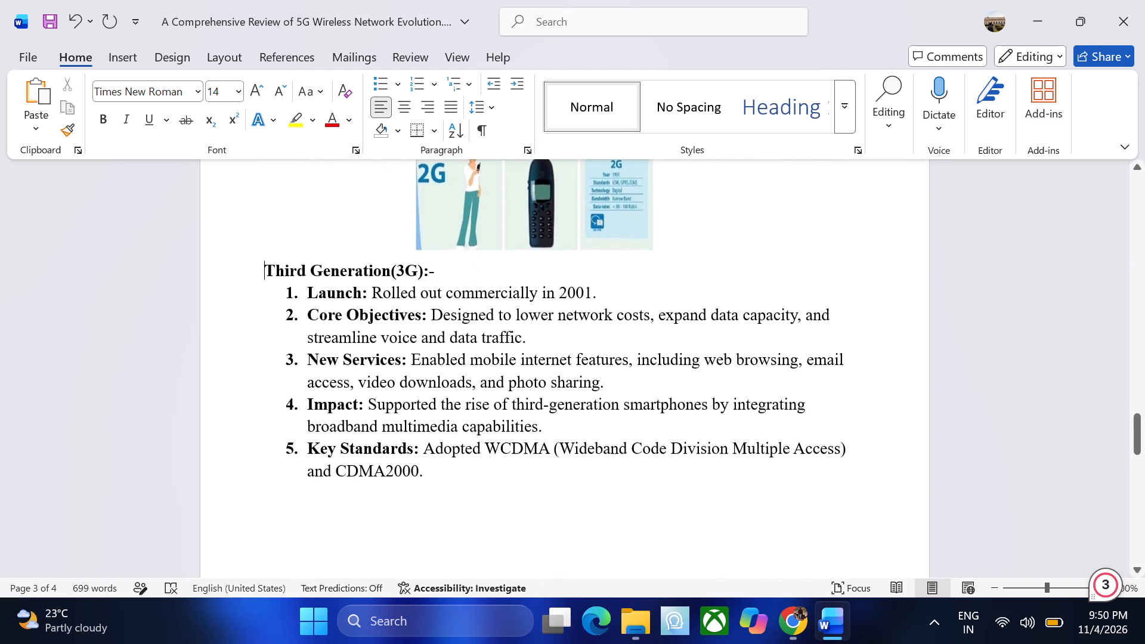
scroll(466, 324, right, 1)
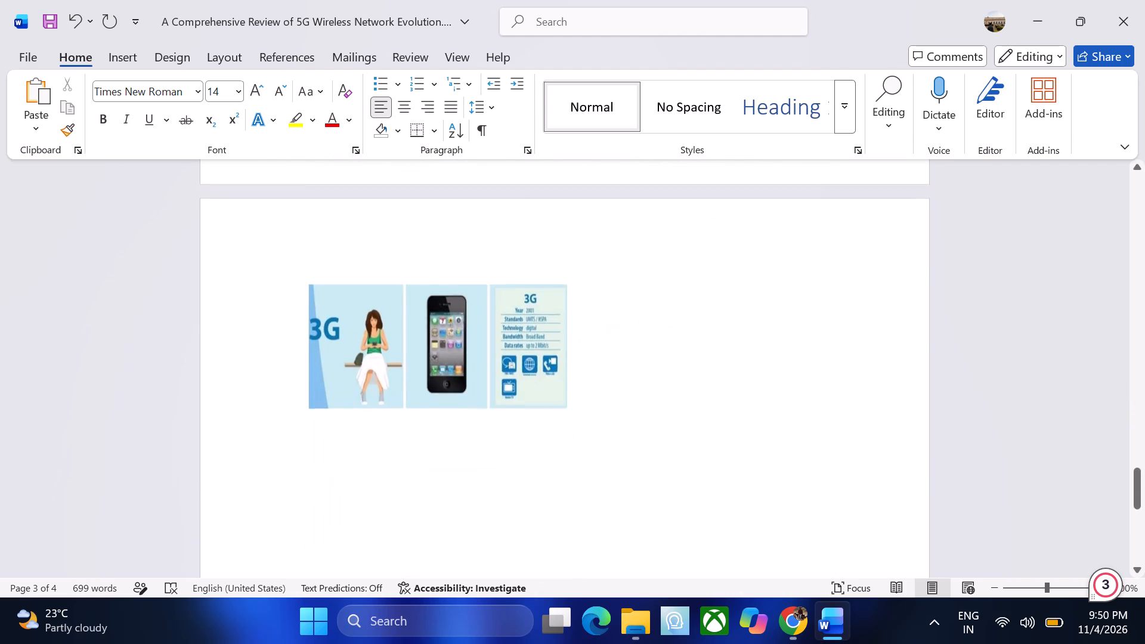
click(444, 410)
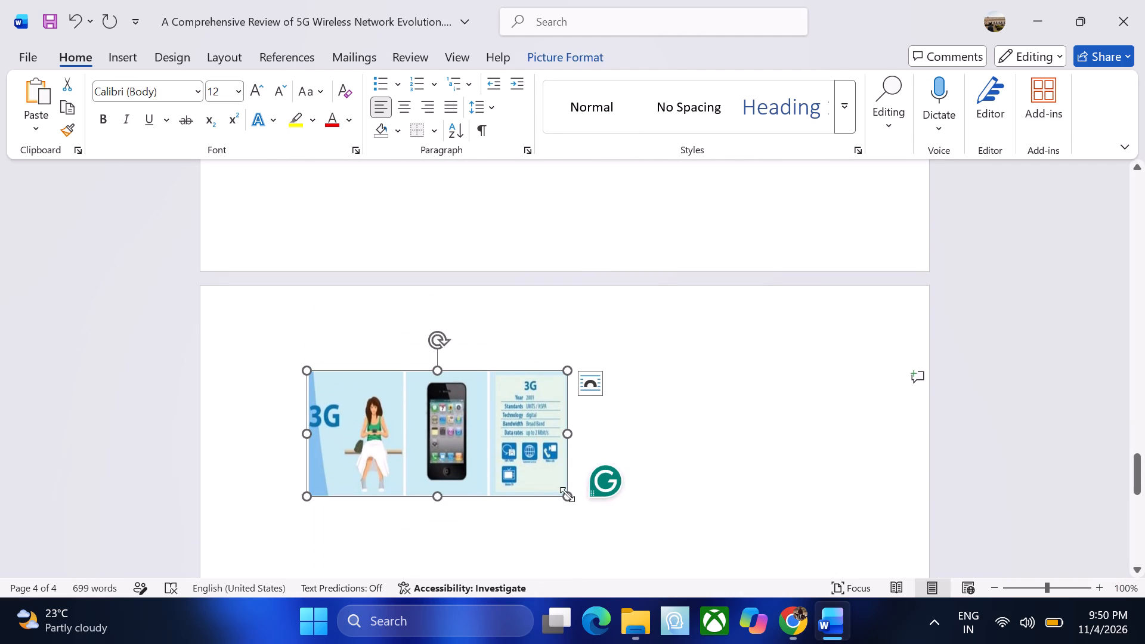
Shrink the 3G picture proportionally so it fits directly below the 3G list on page 3.
drag(567, 494, 536, 459)
scroll(614, 347, up, 1)
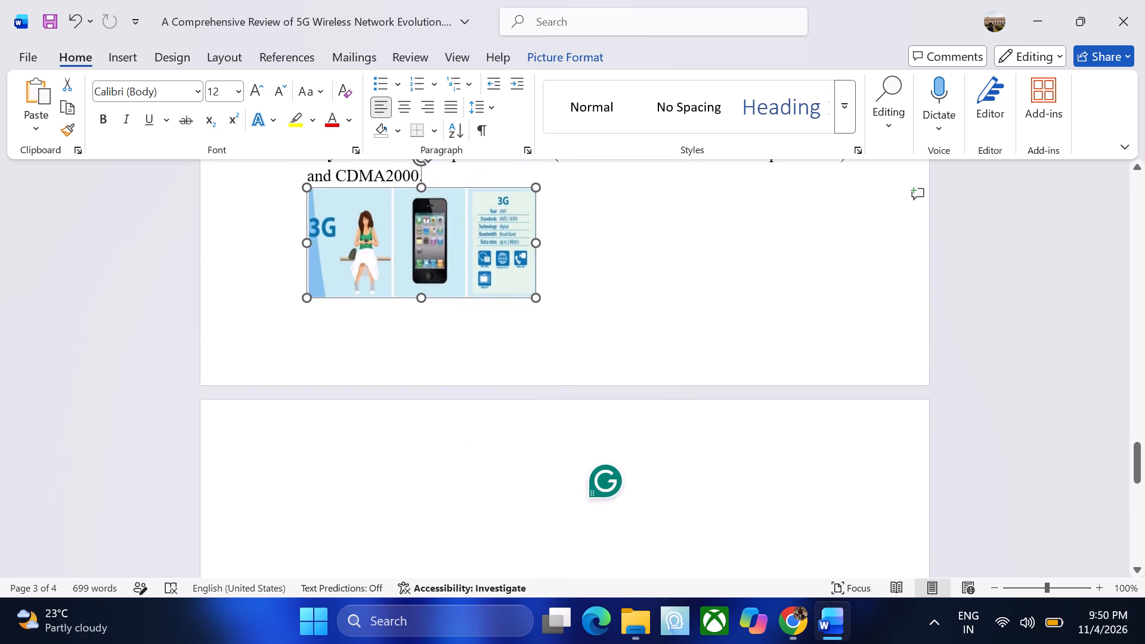
Shift the 3G picture inward from the list's text indent by adding 18 spaces before it.
click(289, 284)
key(space)
key(space)
key(space)
key(space)
key(space)
key(space)
key(space)
key(space)
key(space)
key(space)
key(space)
key(space)
key(space)
key(space)
key(space)
key(space)
key(space)
key(space)
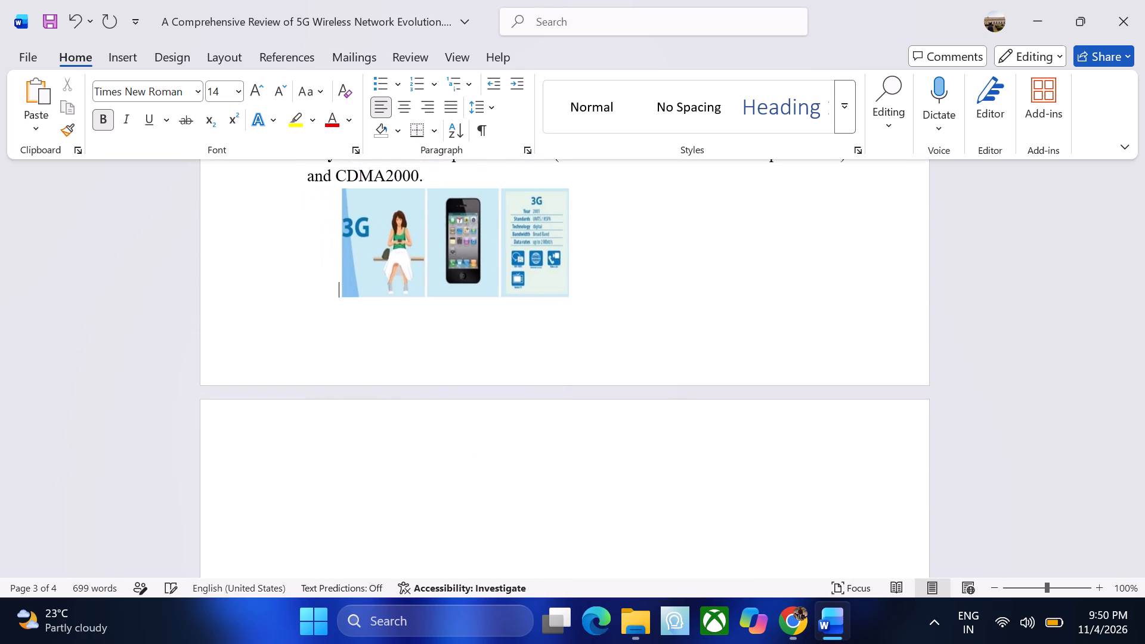
Fine-tune the 3G picture's size with its corner handle, keeping it below the list on page 3.
click(480, 256)
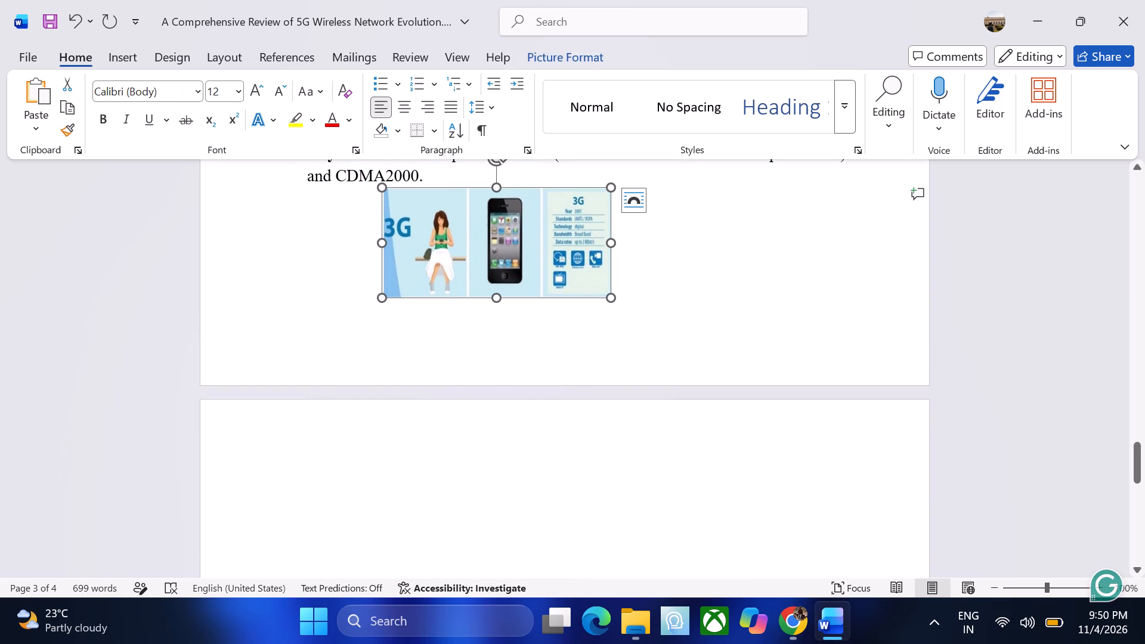
click(613, 300)
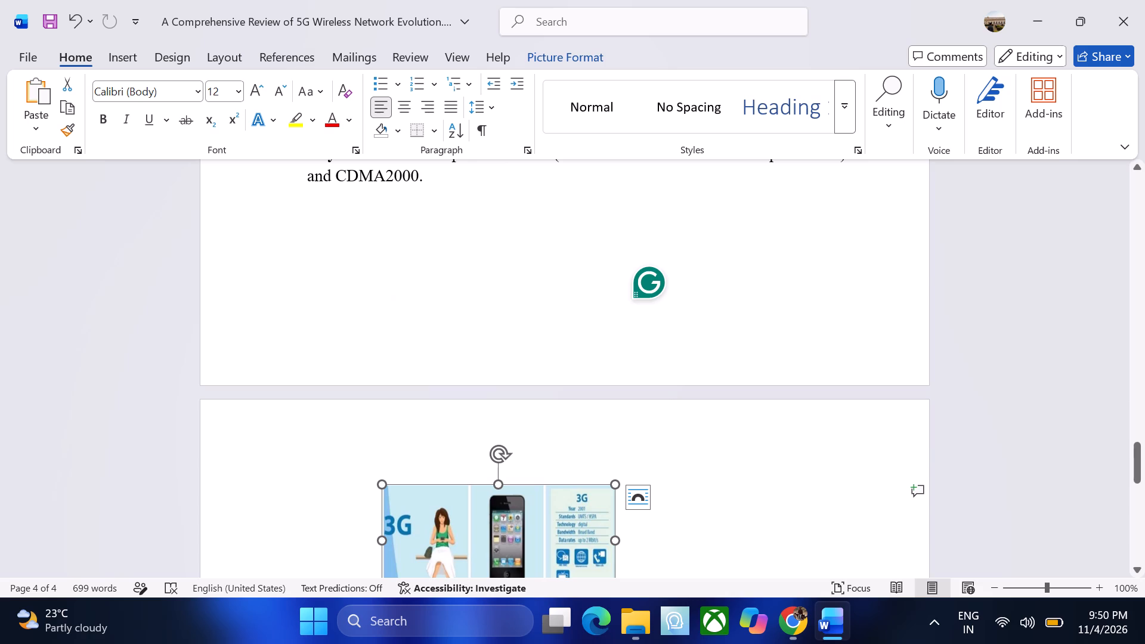
scroll(516, 555, down, 1)
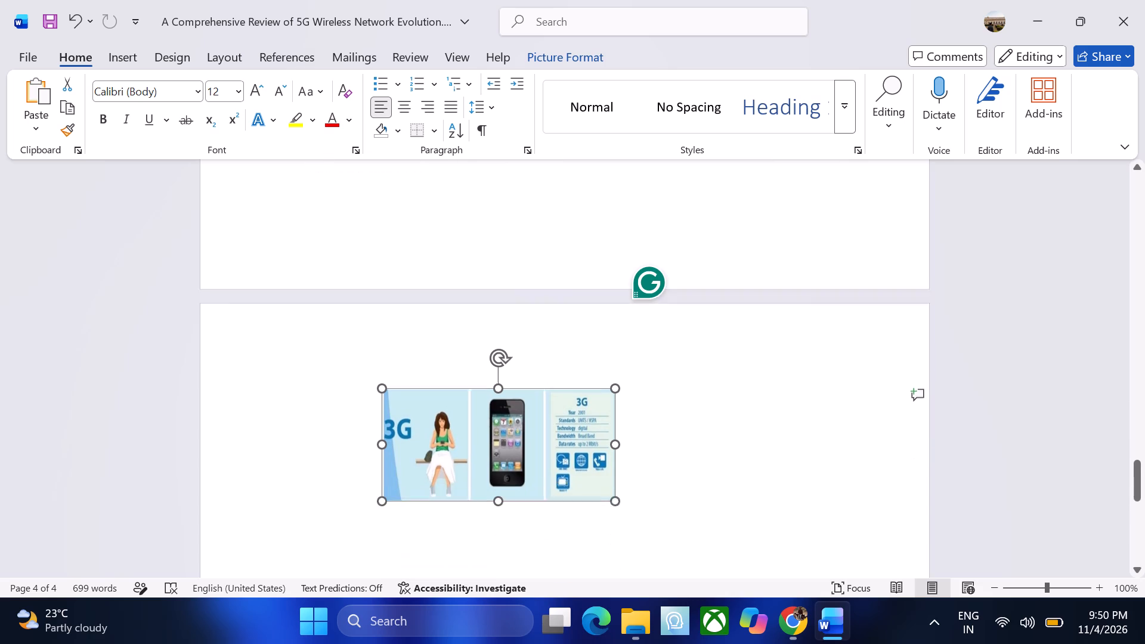
scroll(516, 555, down, 1)
drag(613, 364, 606, 361)
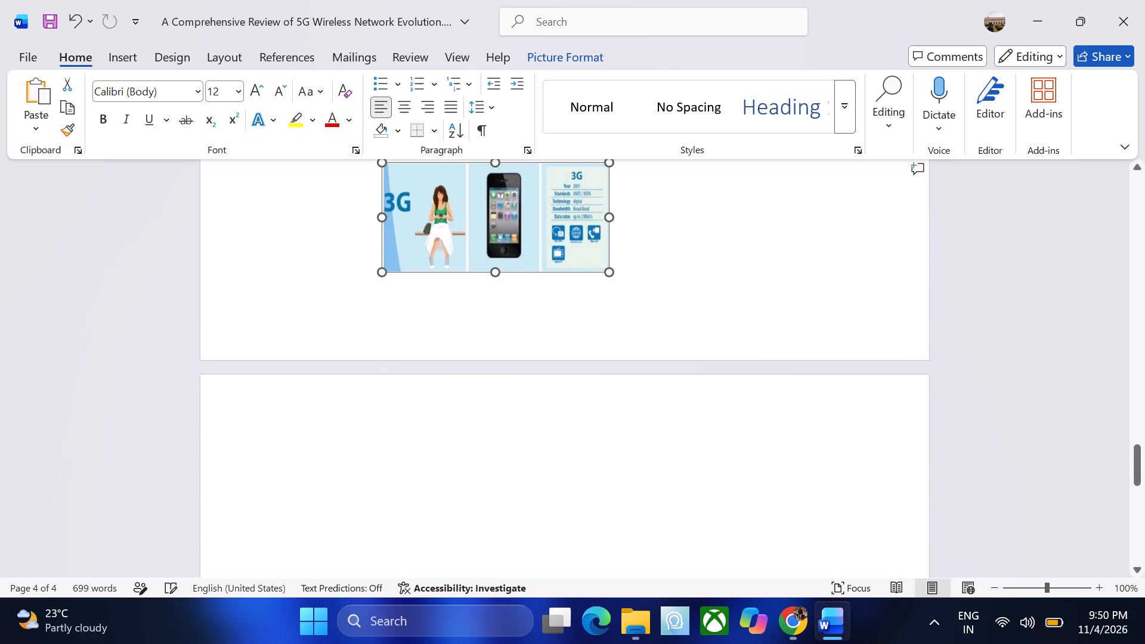
scroll(606, 361, up, 1)
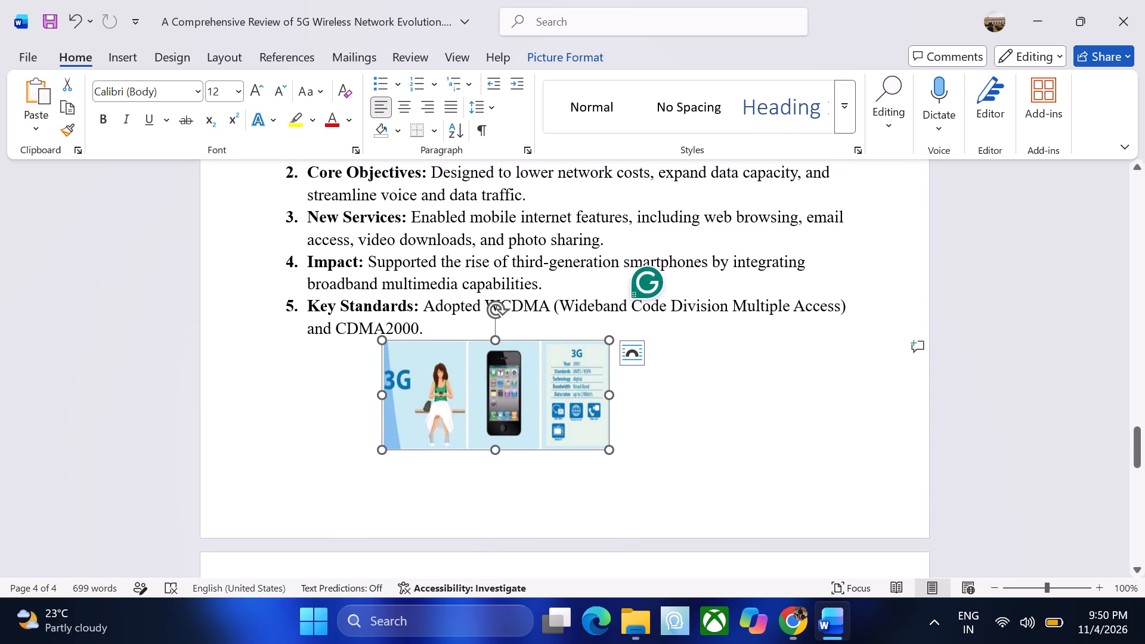
click(578, 369)
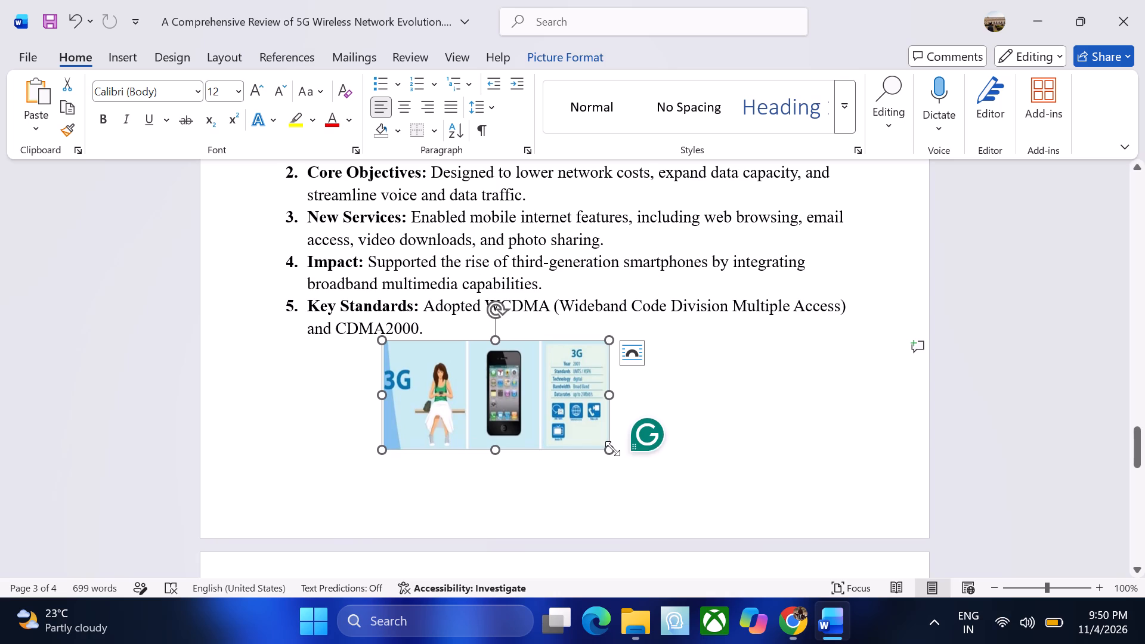
click(608, 448)
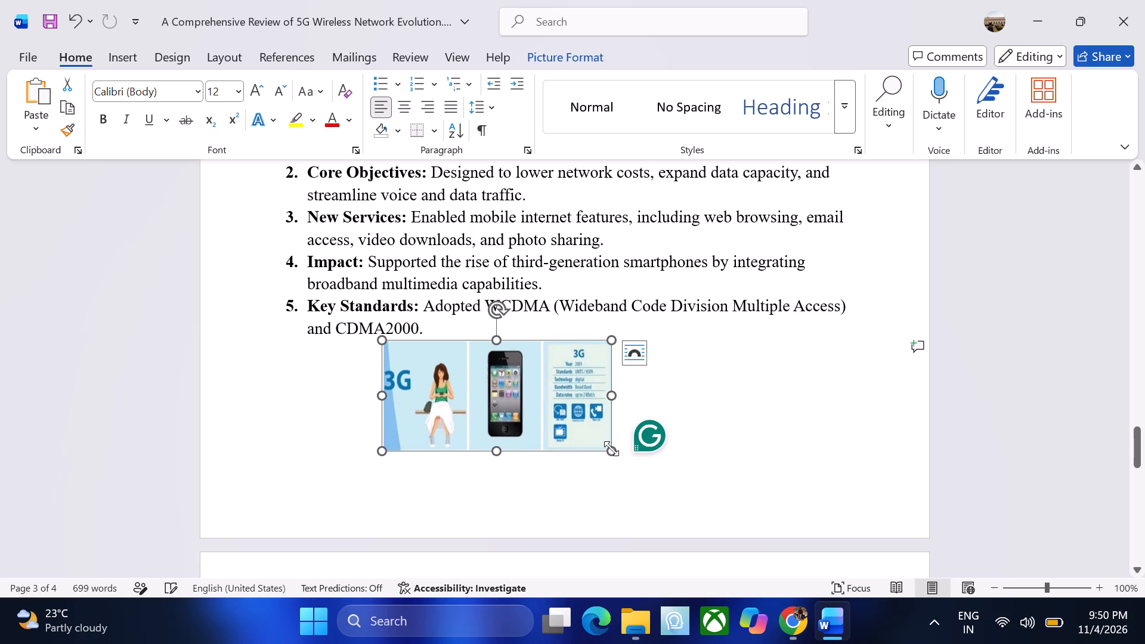
Move the 3G picture closer to the page's centre by adding seven more spaces before it.
click(367, 438)
key(space)
key(space)
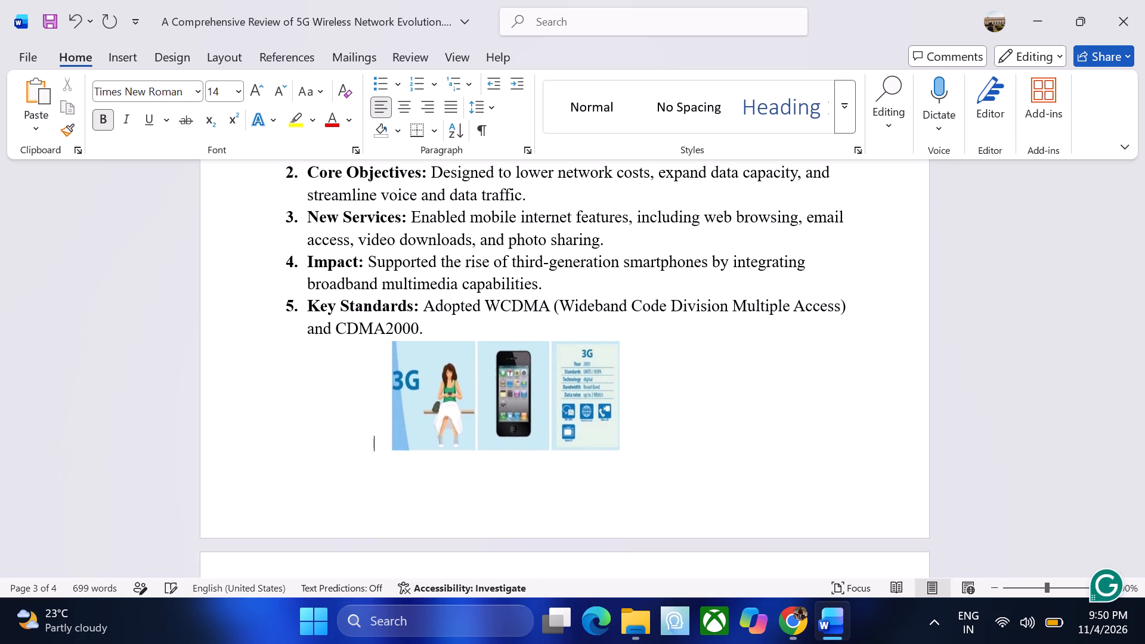
key(space)
key(space)
key(space)
key(space)
key(space)
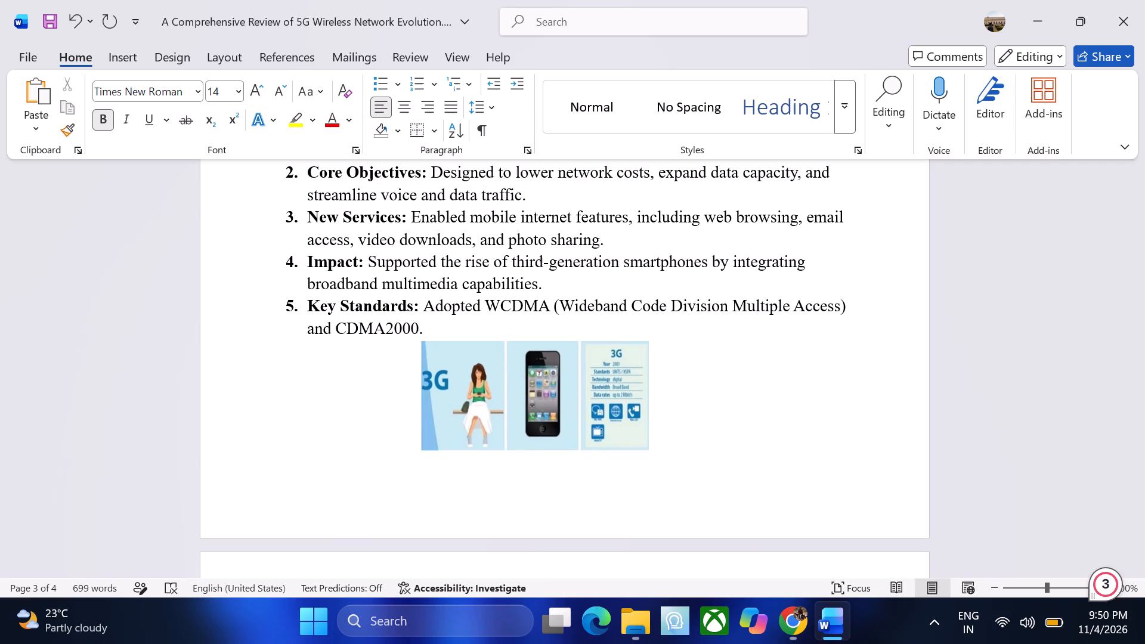
After the 3G picture, add the bold, unindented heading "Fourth Generation(4G):-" at the start of page 4, with an empty line below it.
click(667, 435)
key(Return)
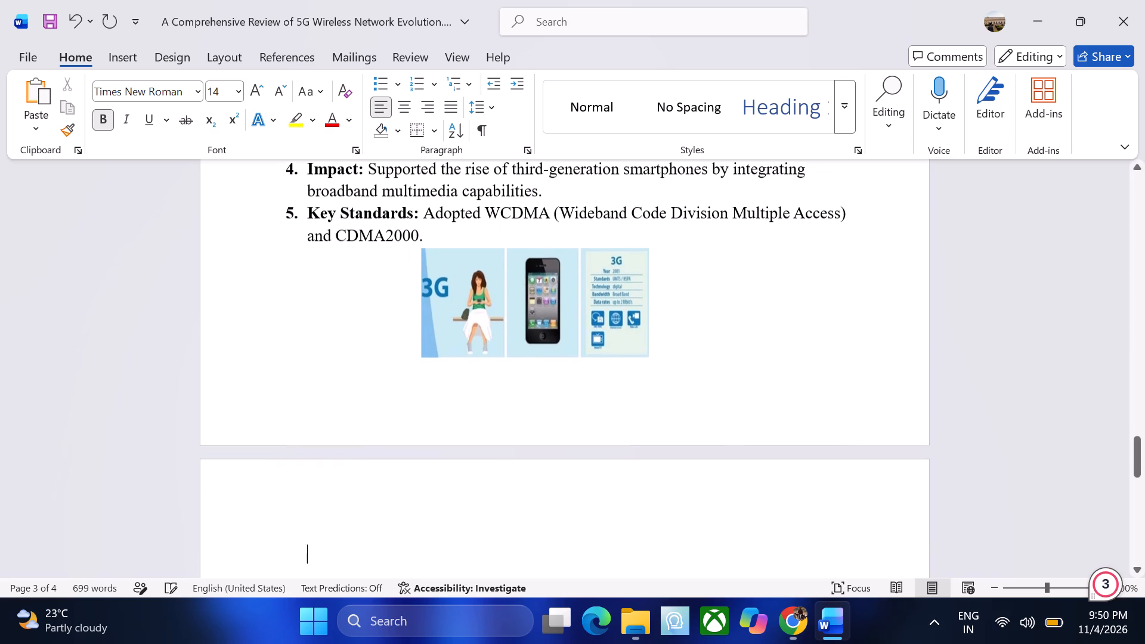
key(BackSpace)
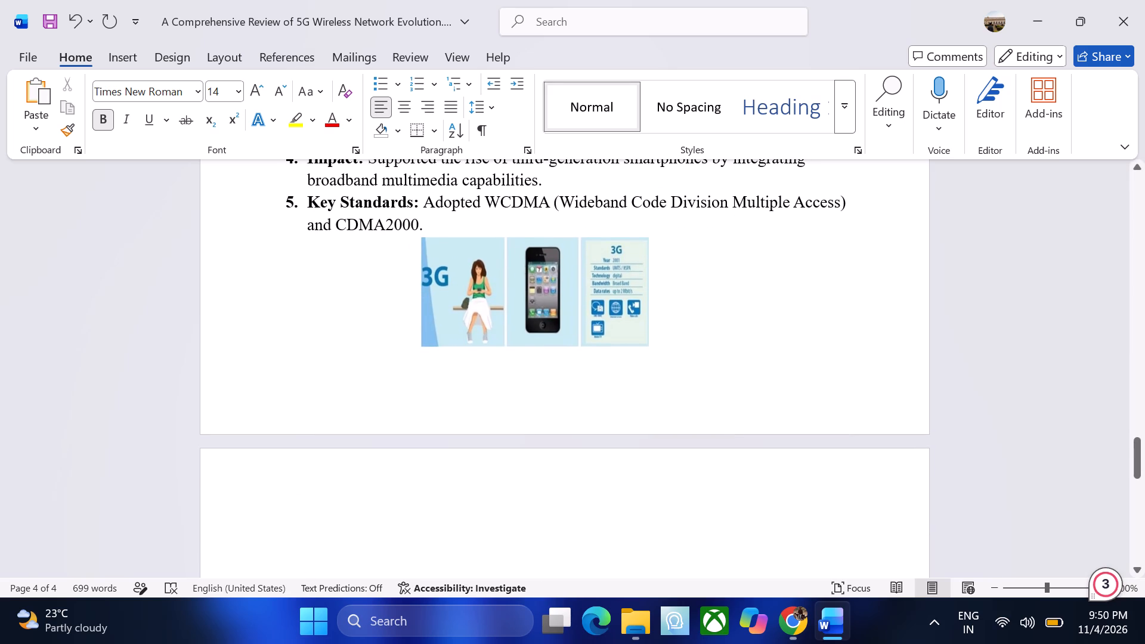
key(shift+f)
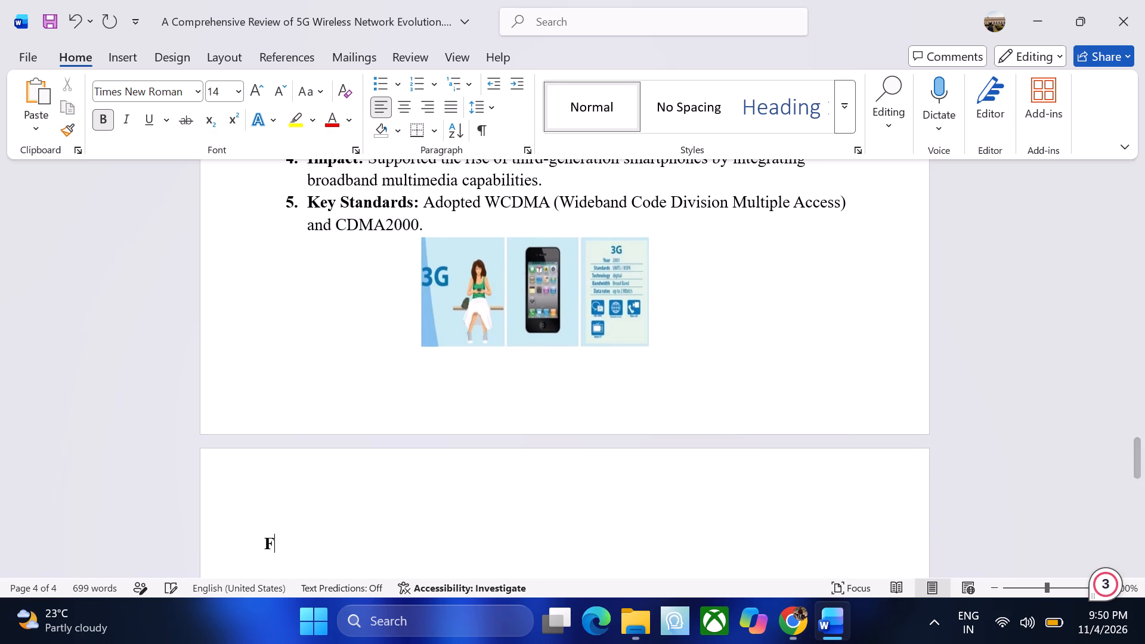
text(outh)
key(Left)
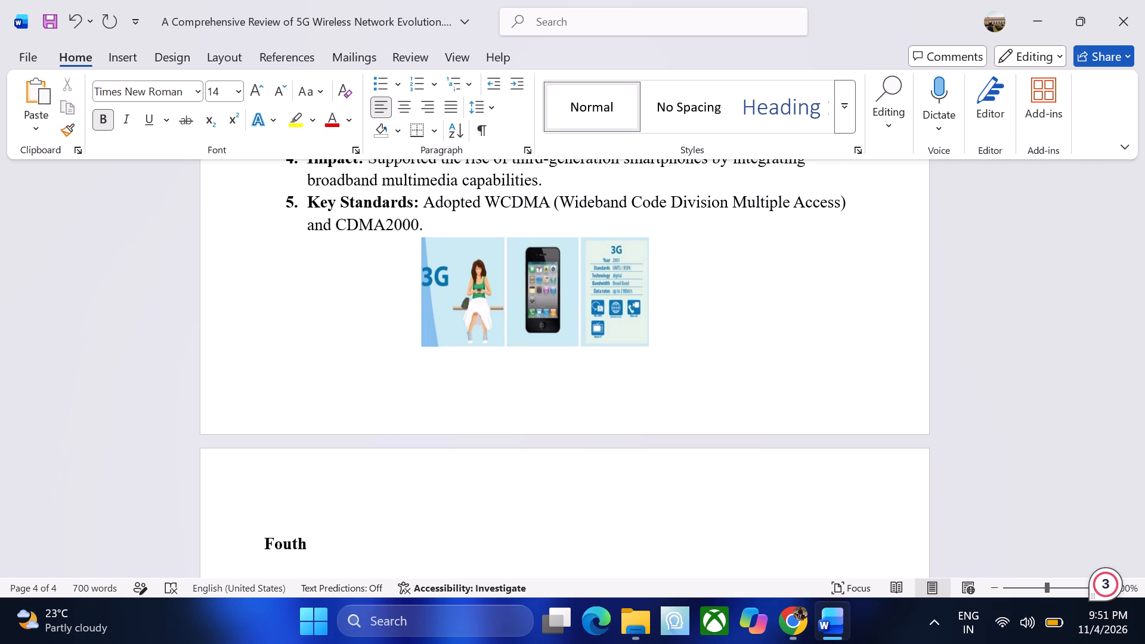
key(Left)
key(Left)
key(BackSpace)
key(o)
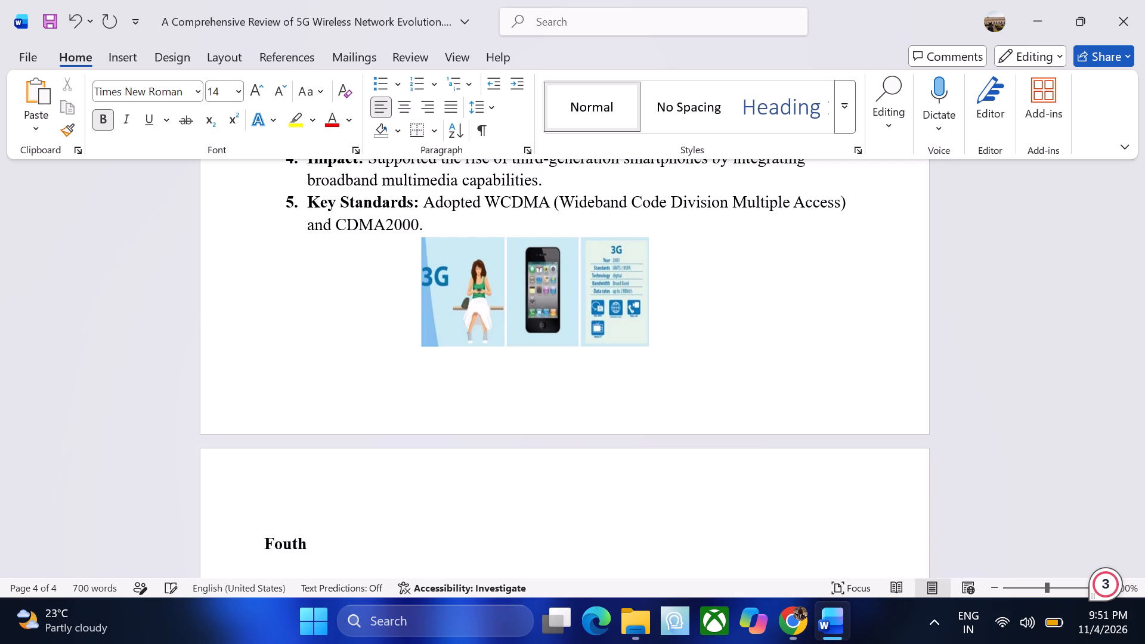
key(u)
key(Right)
key(BackSpace)
key(r)
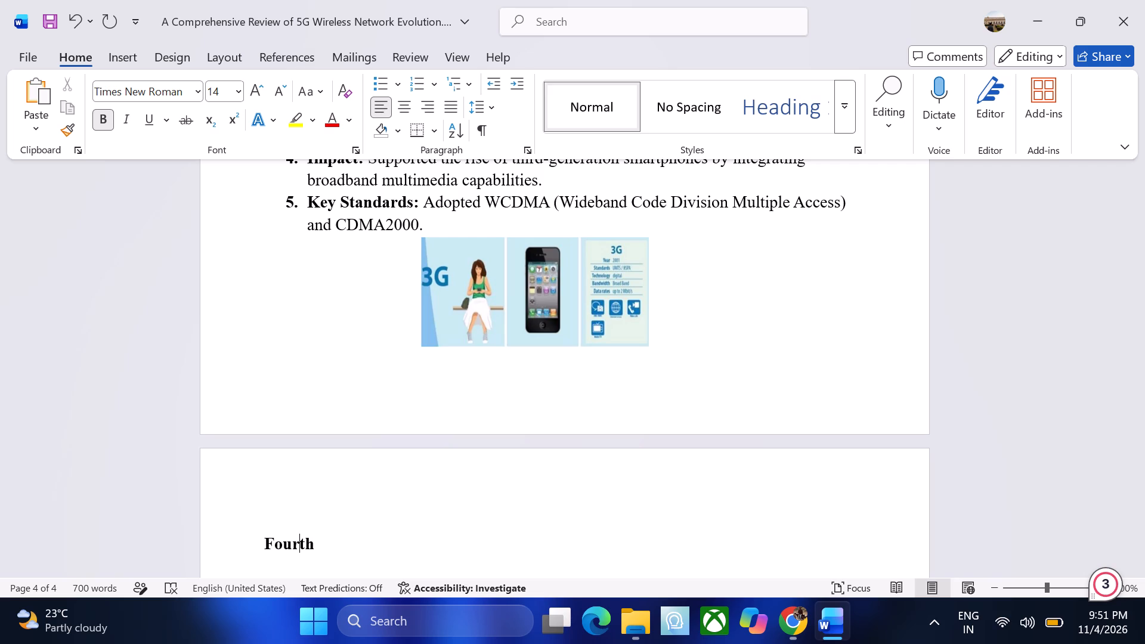
key(Right)
key(Right)
key(space)
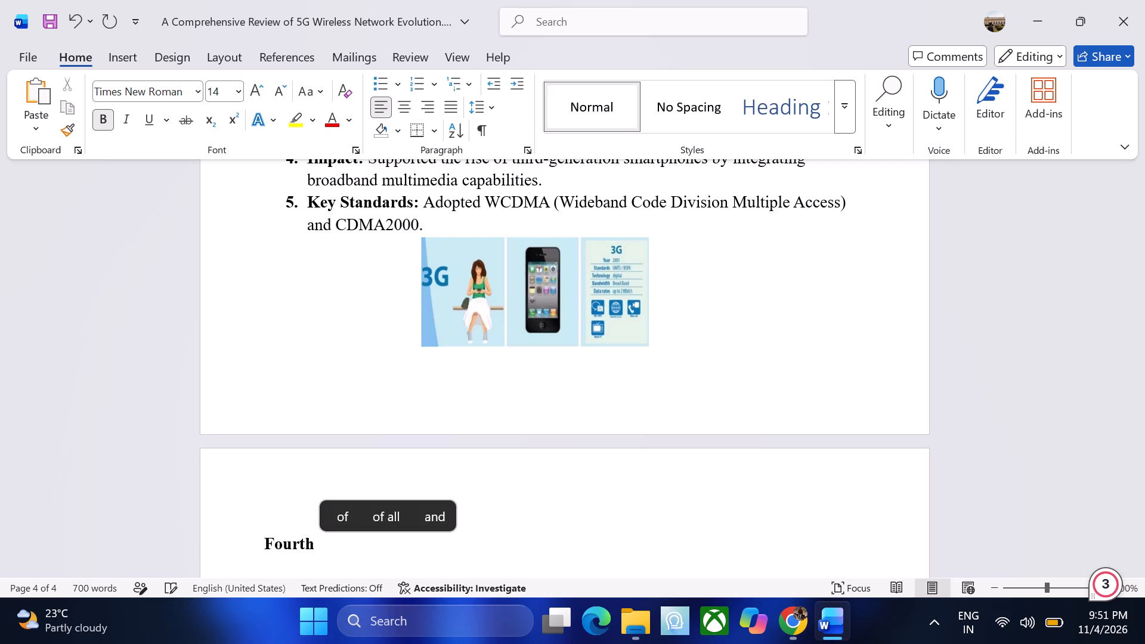
text(Ge)
text(nerat)
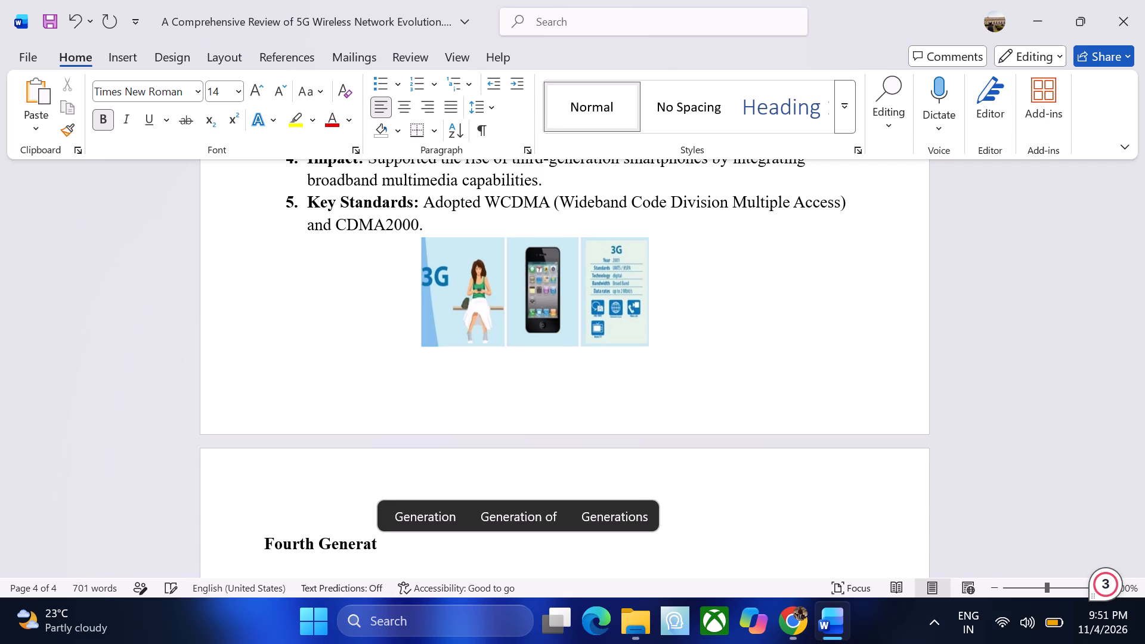
text(io)
key(n)
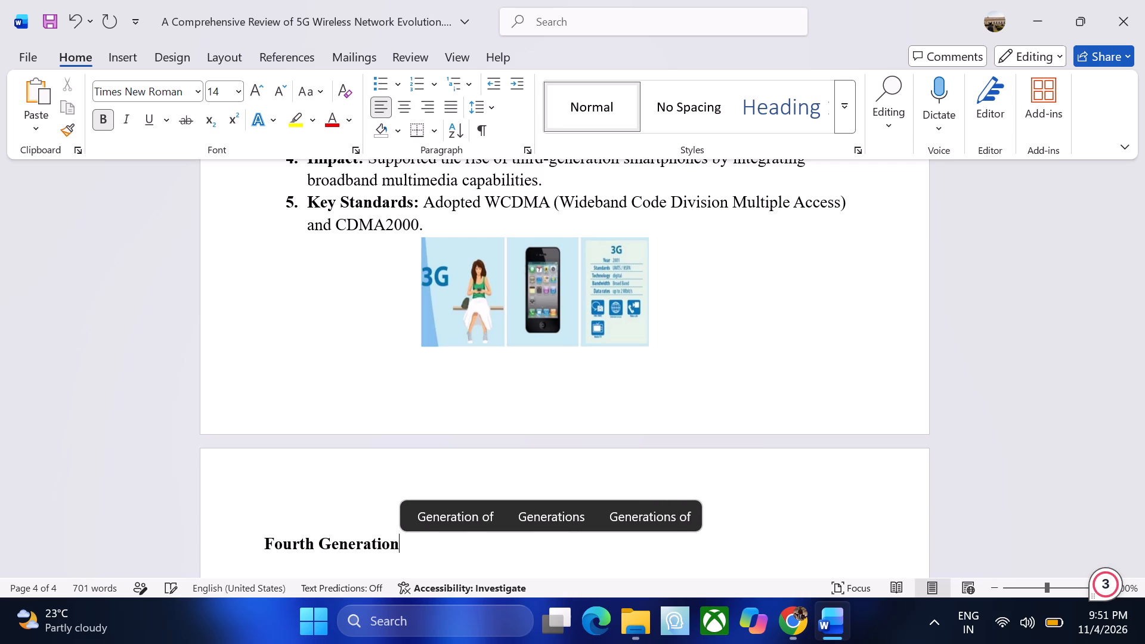
text(())
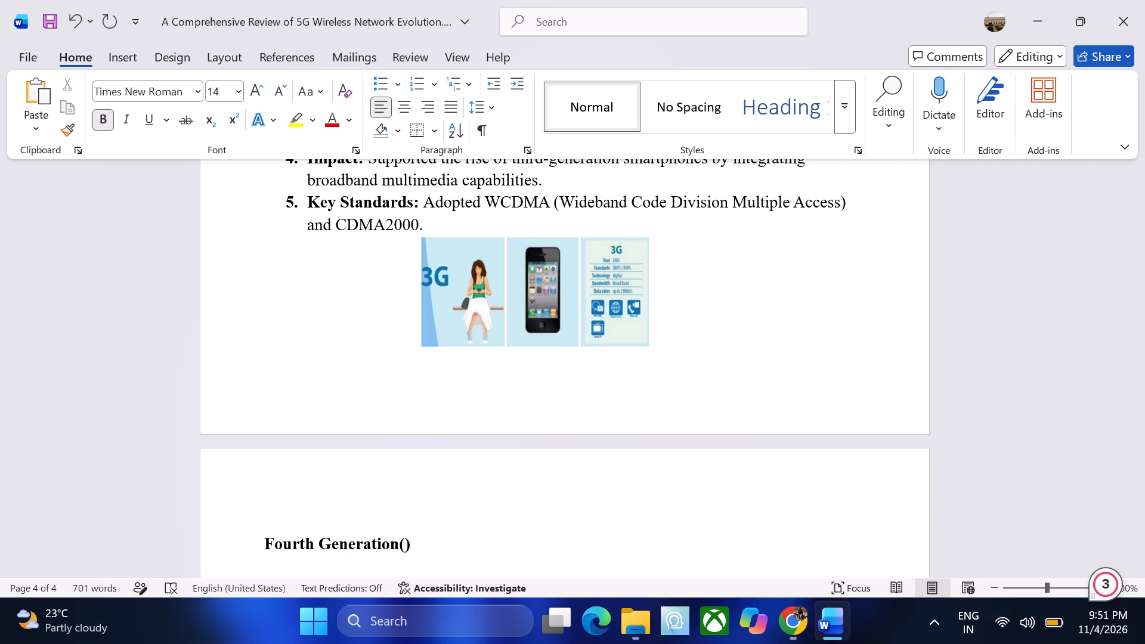
key(Left)
key(shift+dollar)
key(BackSpace)
key(4)
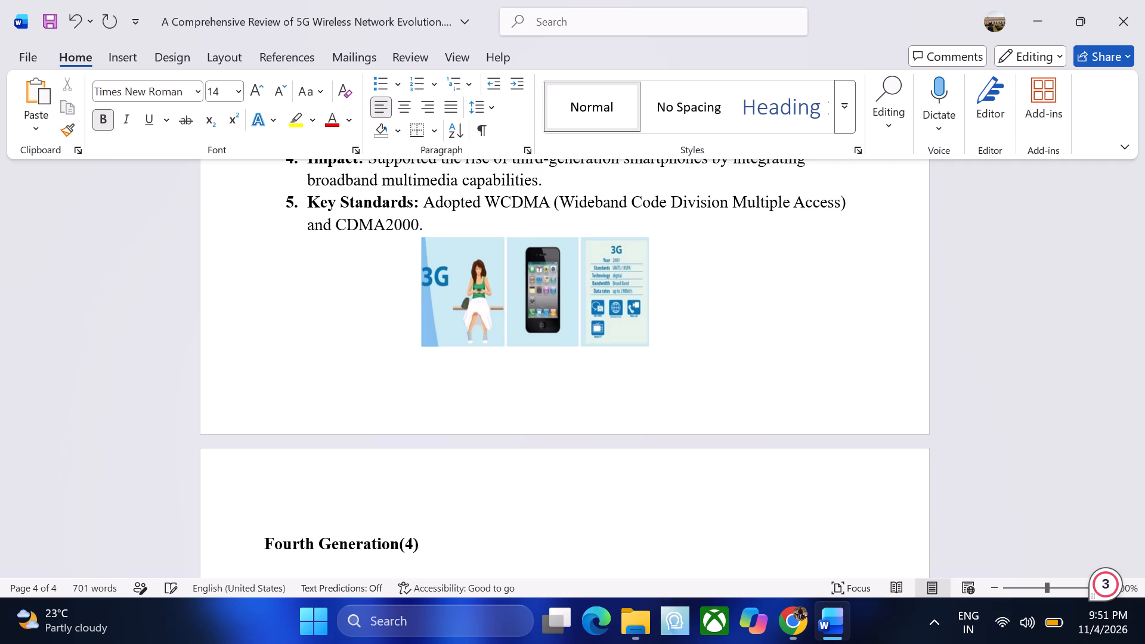
key(shift+g)
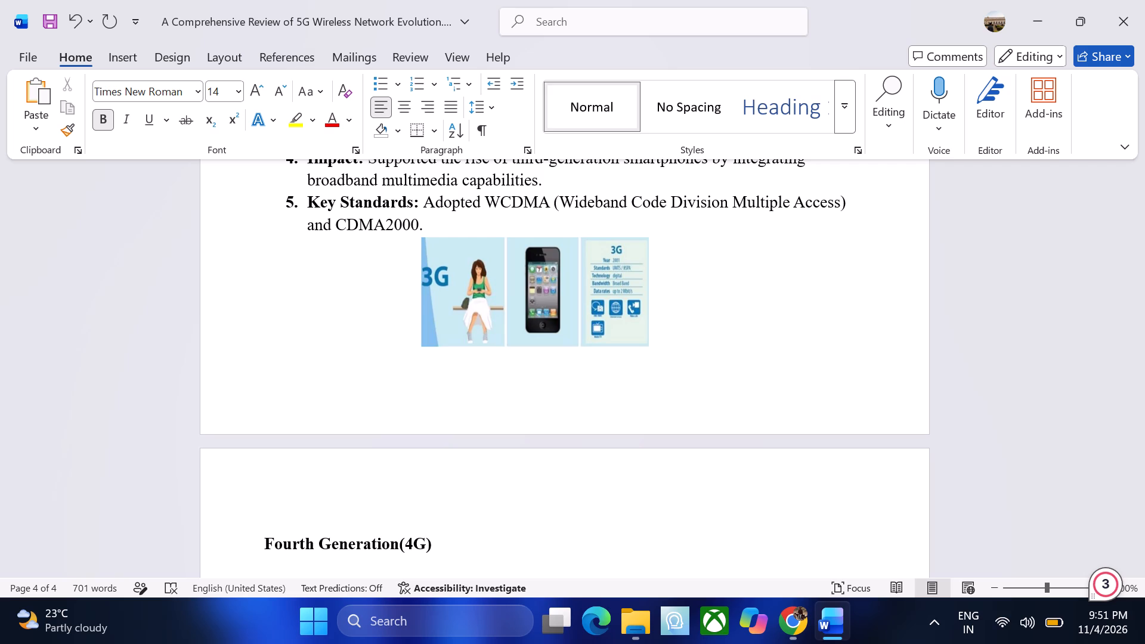
key(Right)
key(shift+colon)
key(minus)
key(Return)
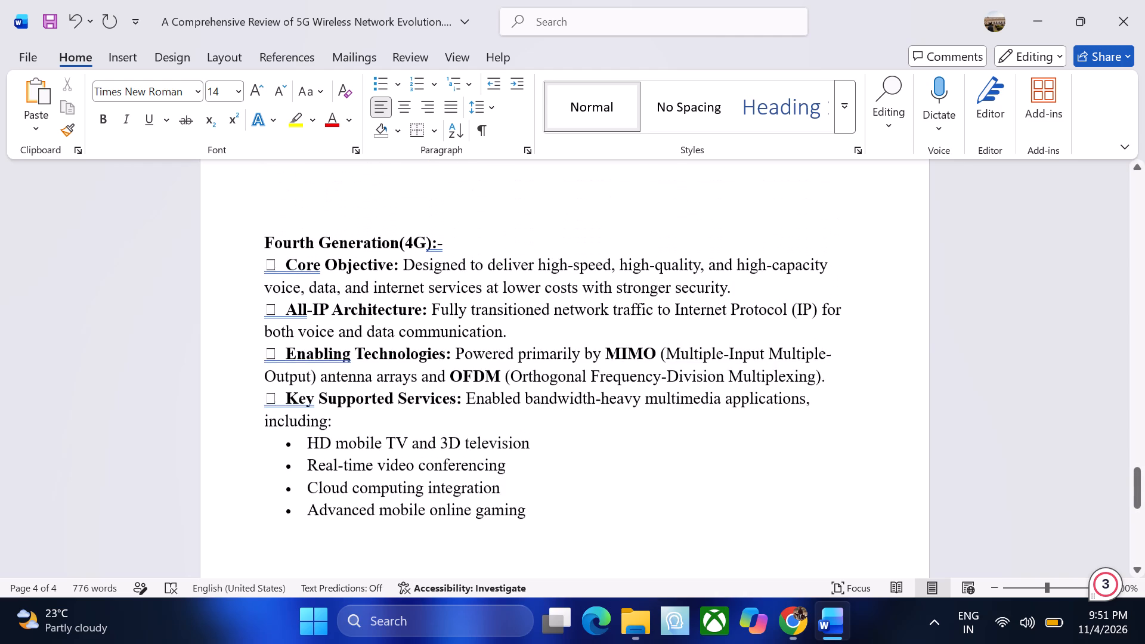
Turn all the pasted 4G lines below the heading into a numbered list.
drag(527, 507, 275, 249)
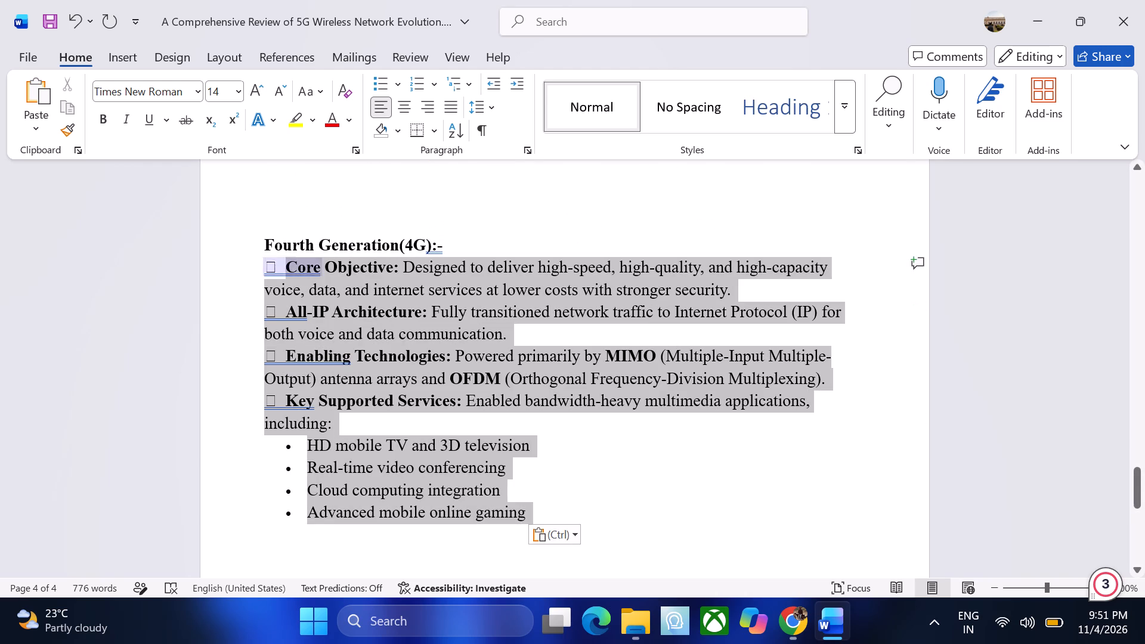
drag(275, 249, 268, 262)
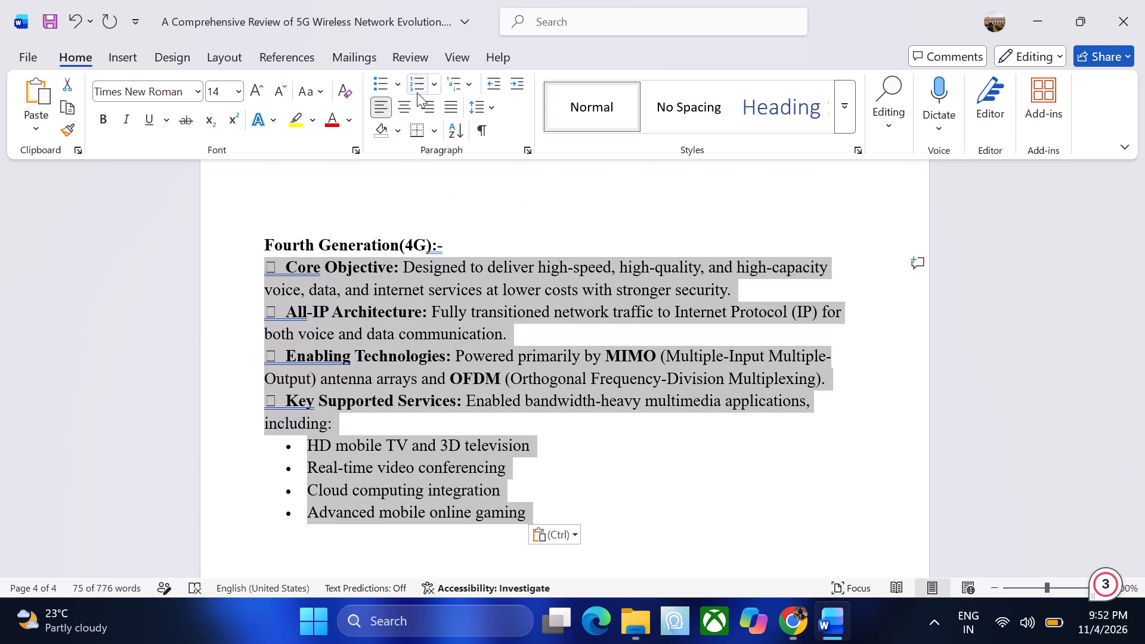
click(417, 92)
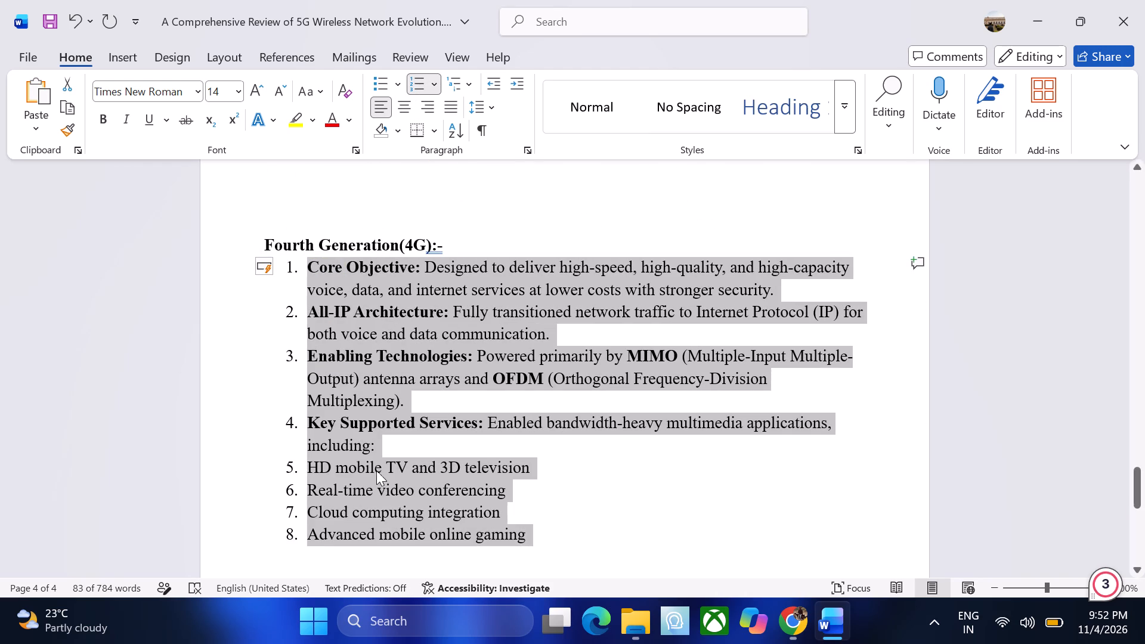
Remove the numbering from the four service lines under Key Supported Services, keeping their text indent.
click(366, 471)
click(310, 469)
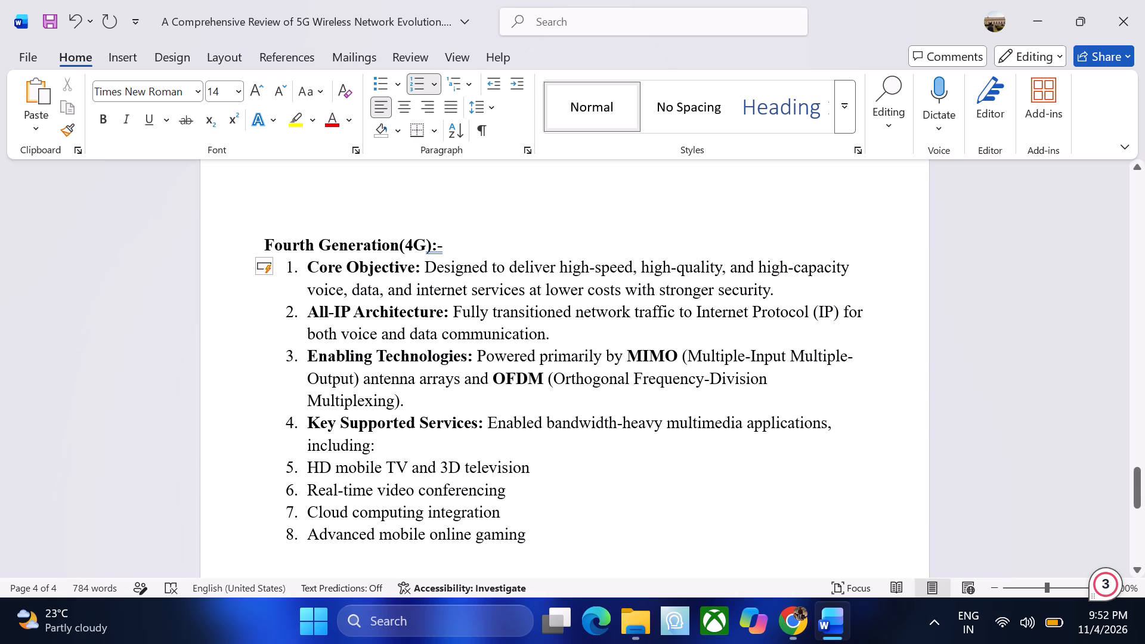
key(BackSpace)
key(Down)
key(BackSpace)
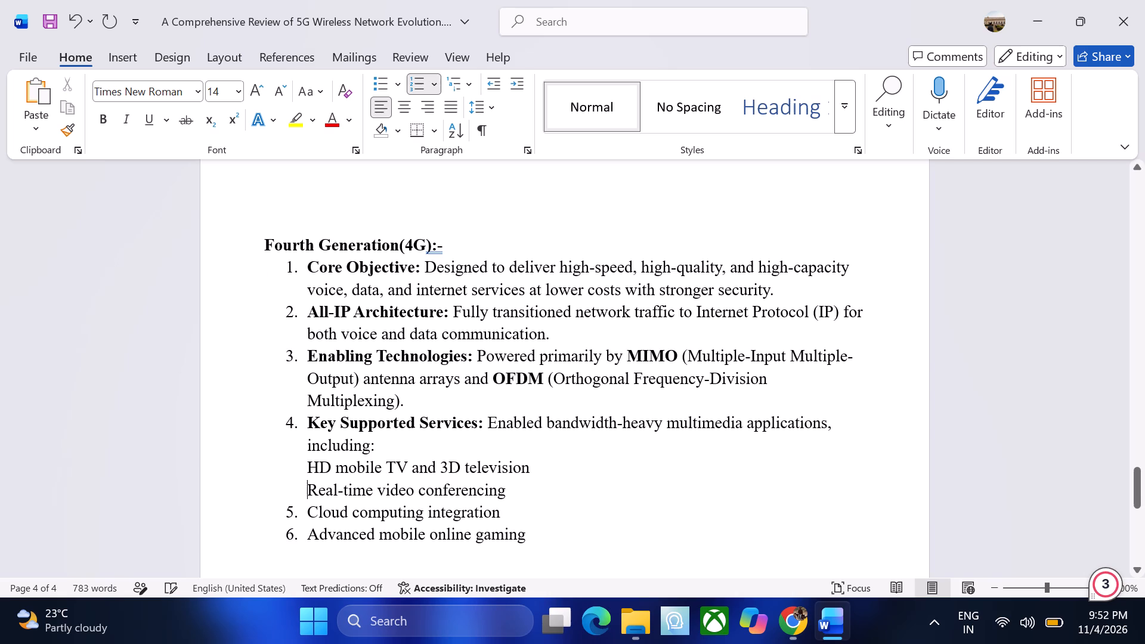
key(Down)
key(BackSpace)
key(Down)
key(BackSpace)
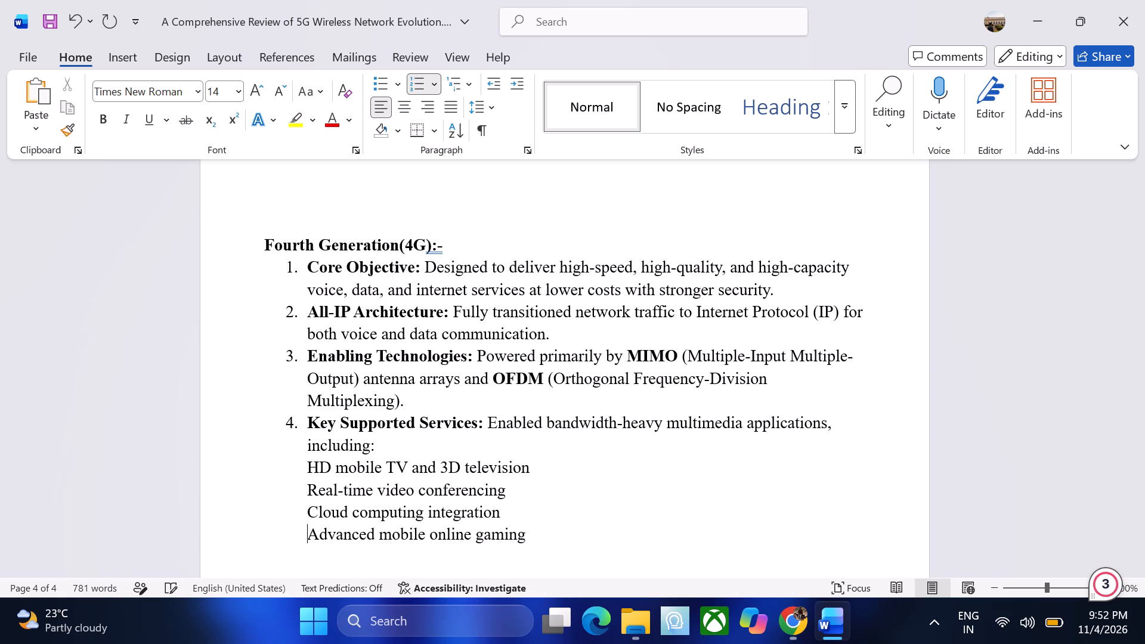
Format the four service lines, from HD mobile TV to Advanced mobile online gaming, as a bulleted sublist.
drag(533, 535, 311, 469)
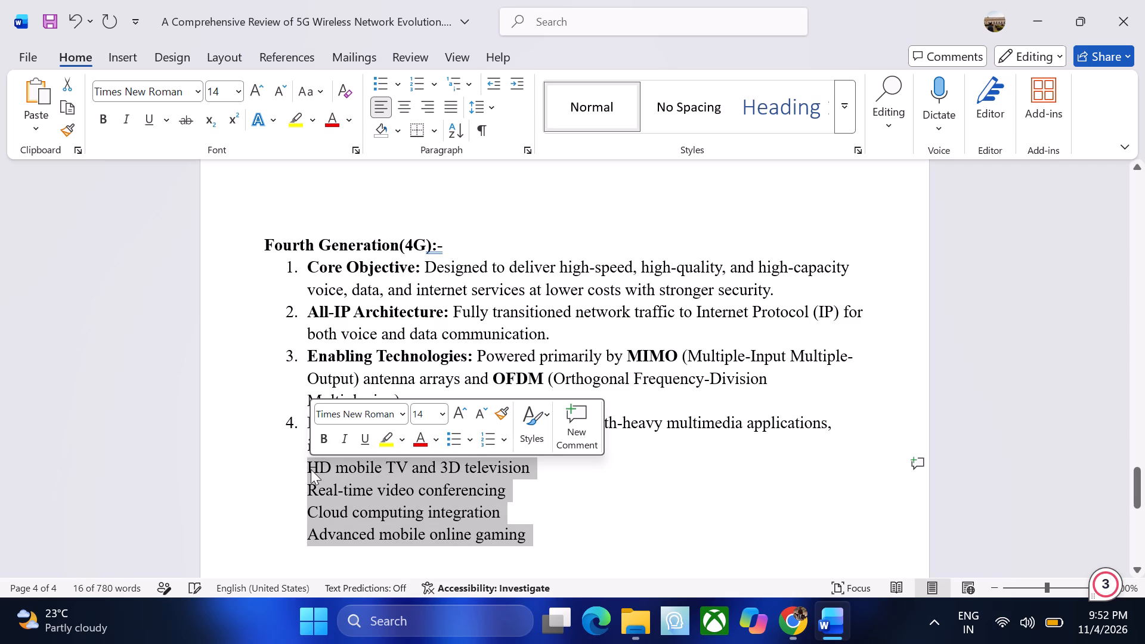
click(461, 438)
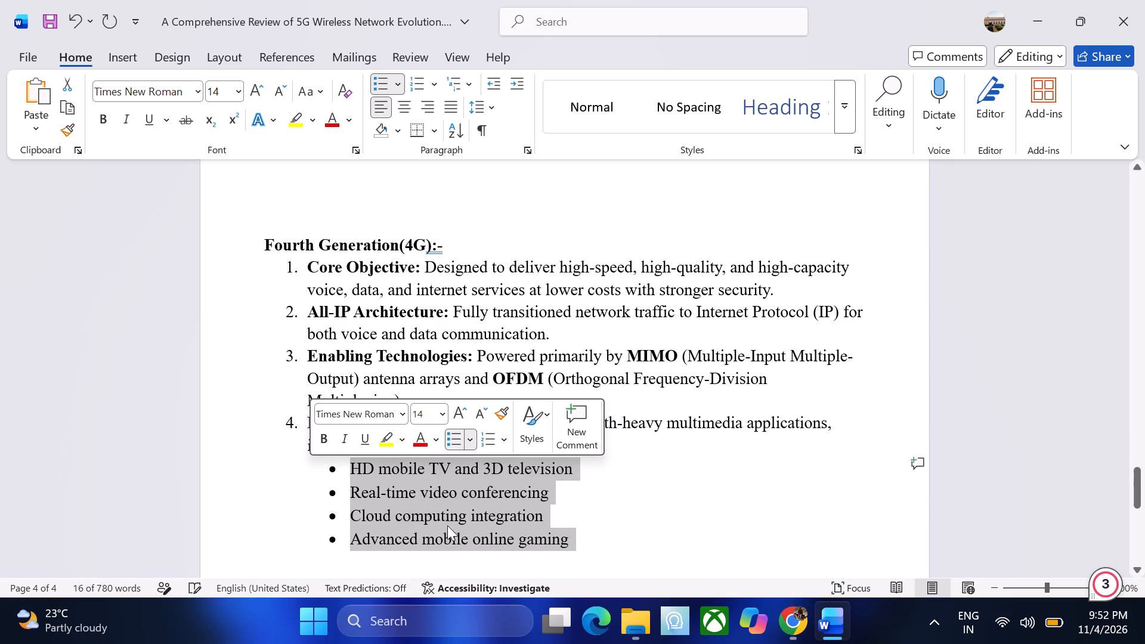
click(576, 546)
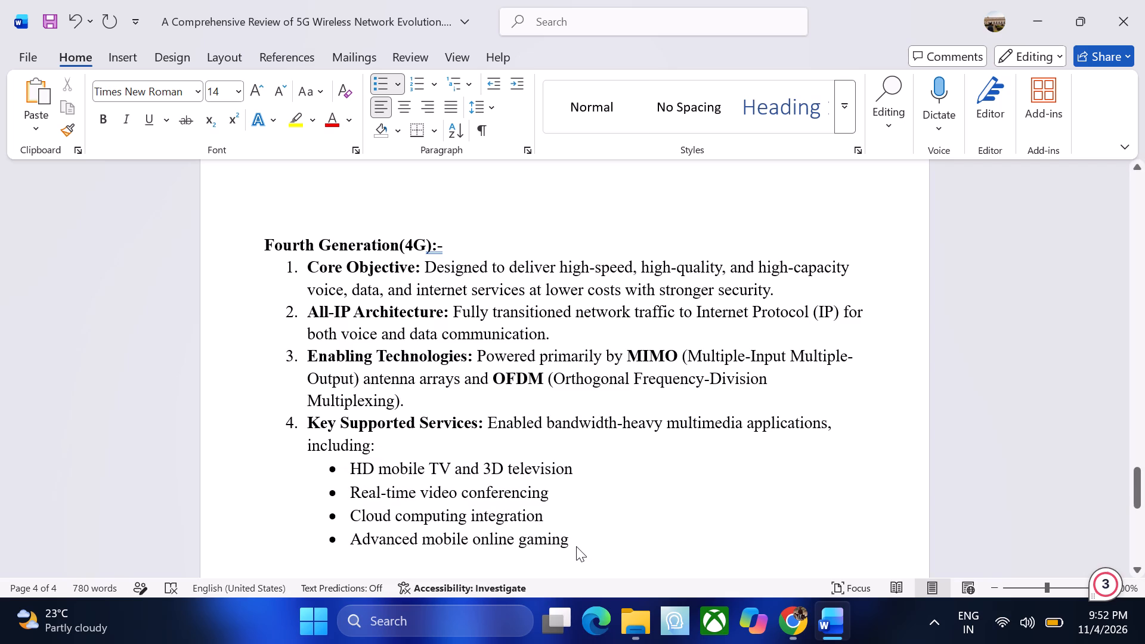
Add the year 2010 in bold after "Fourth Generation(4G):-" in the heading, separated by a space.
scroll(576, 546, down, 1)
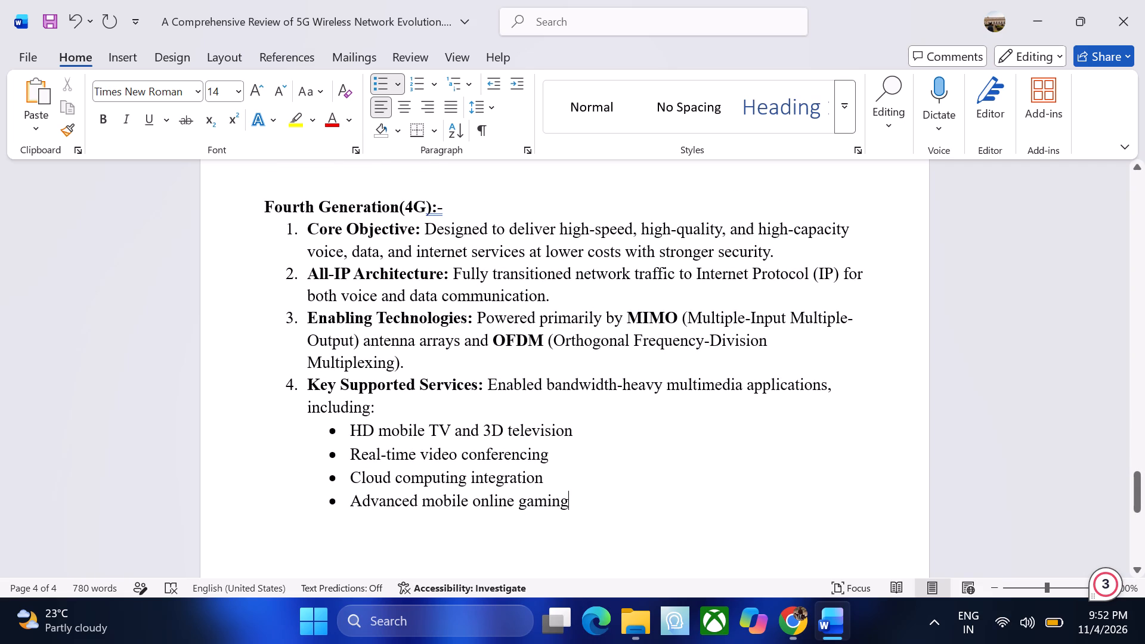
click(499, 212)
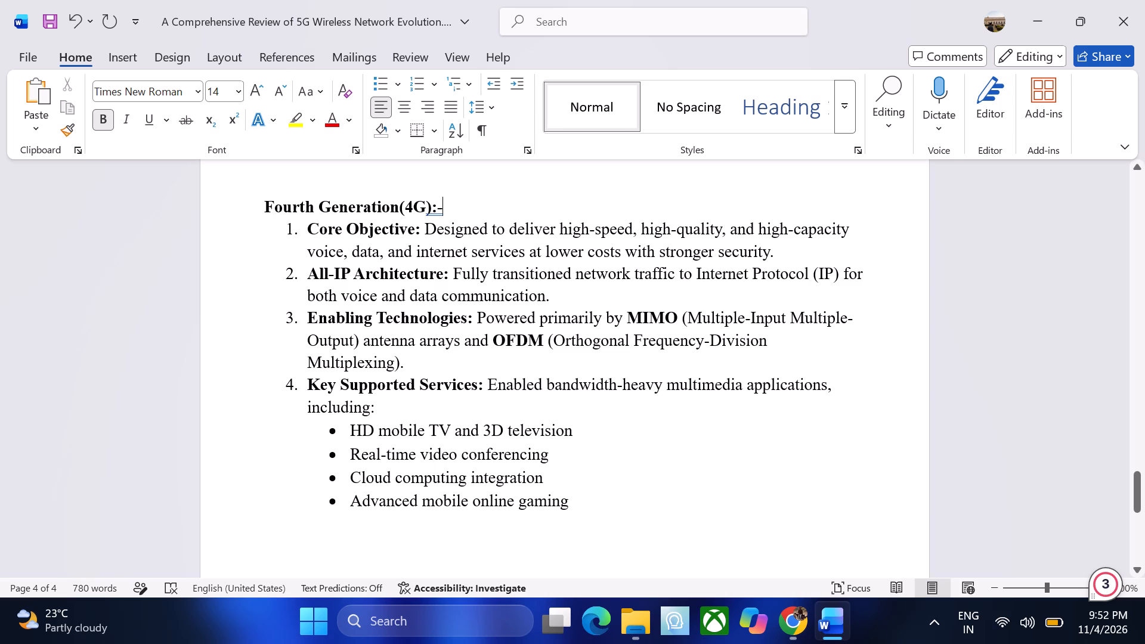
text(20)
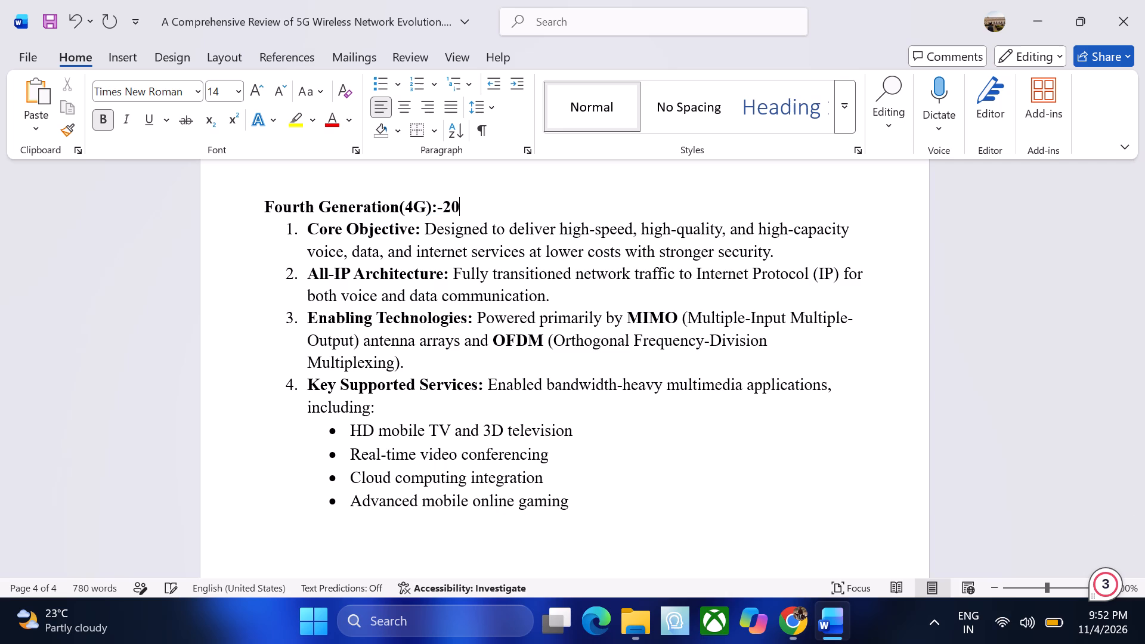
text(10)
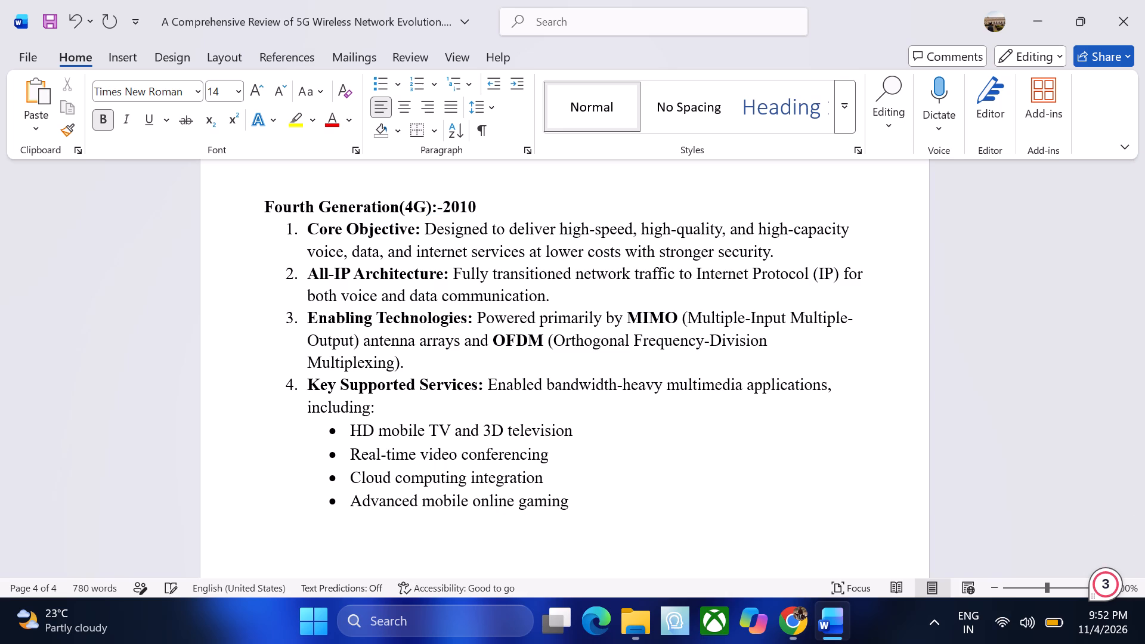
key(Left)
key(Left)
key(Left)
key(Left)
key(space)
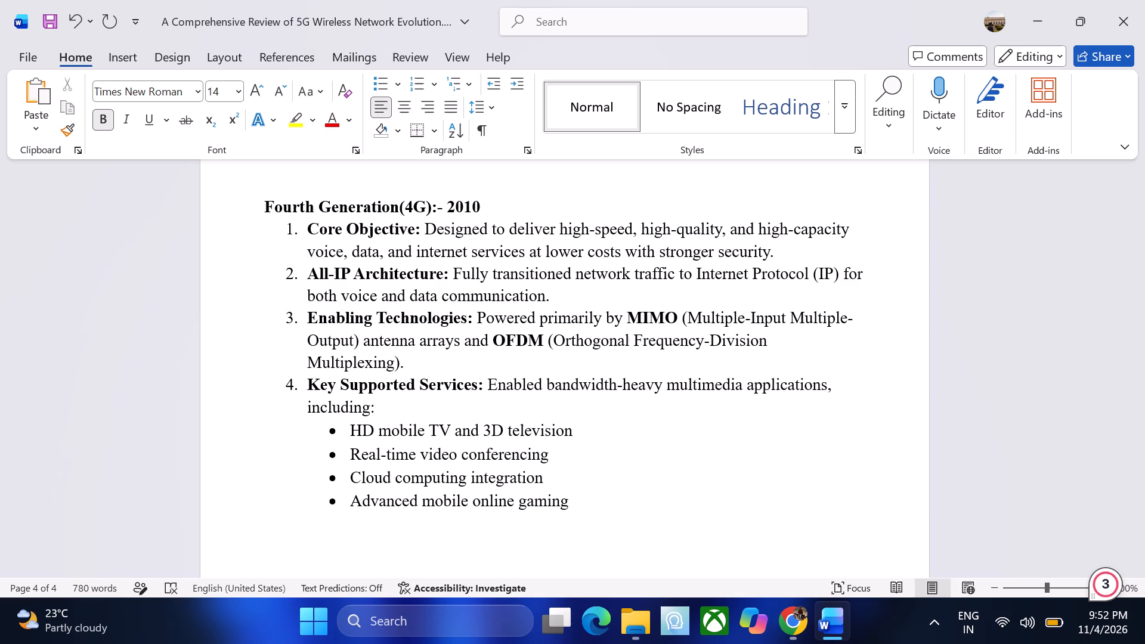
Insert the non-bold words "Introduce in" before 2010 in the 4G heading line, with a space before the year.
key(ctrl+b)
text(In)
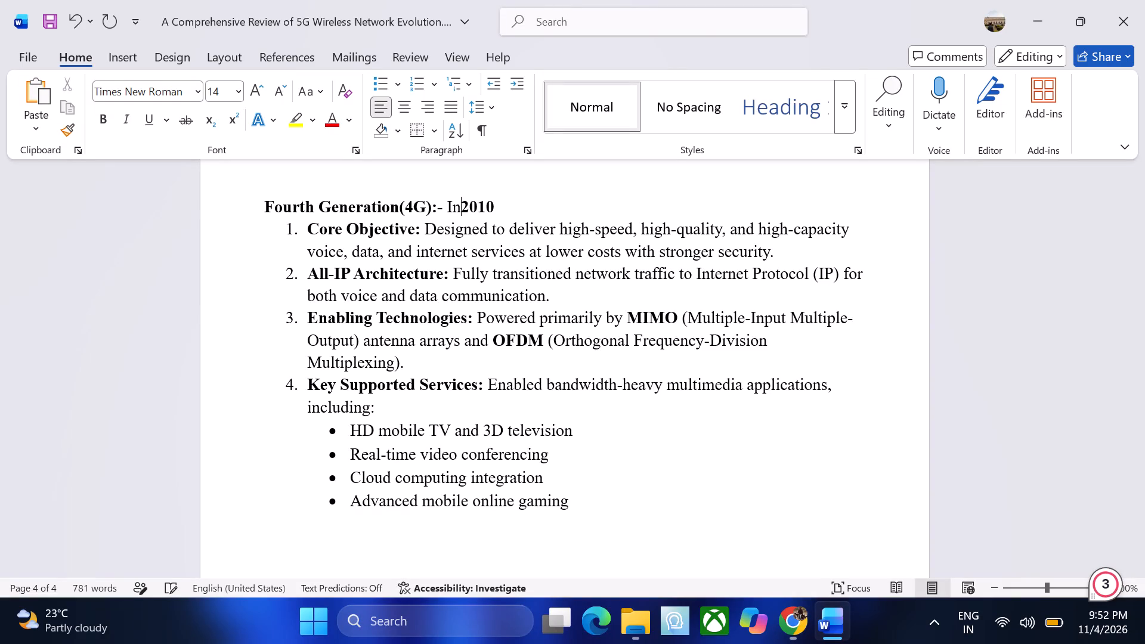
text(tro)
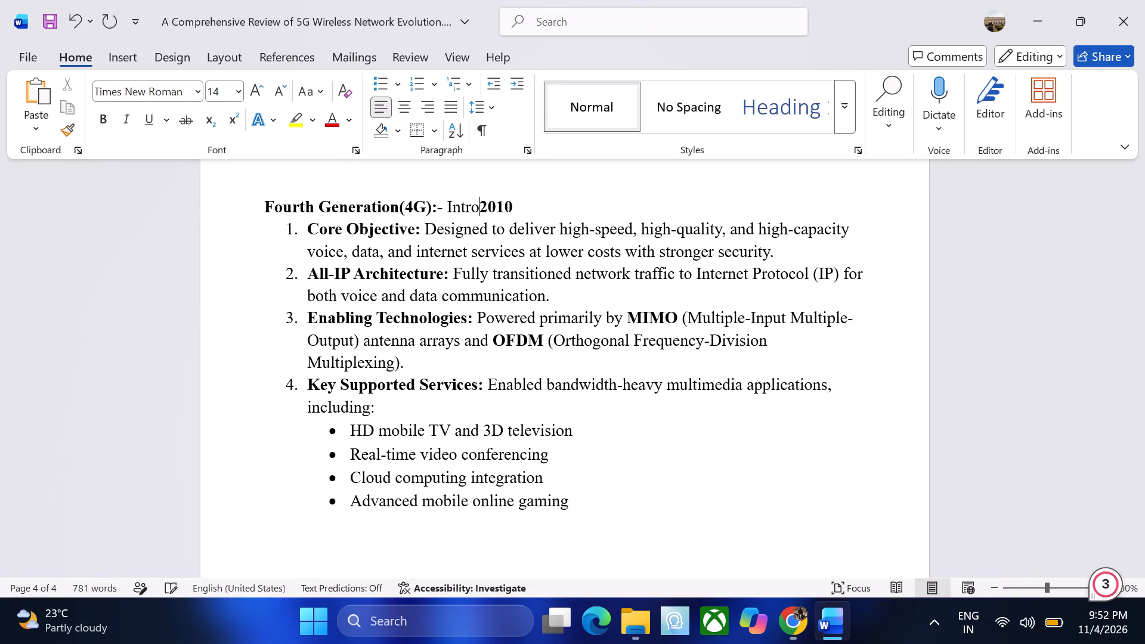
text(duct)
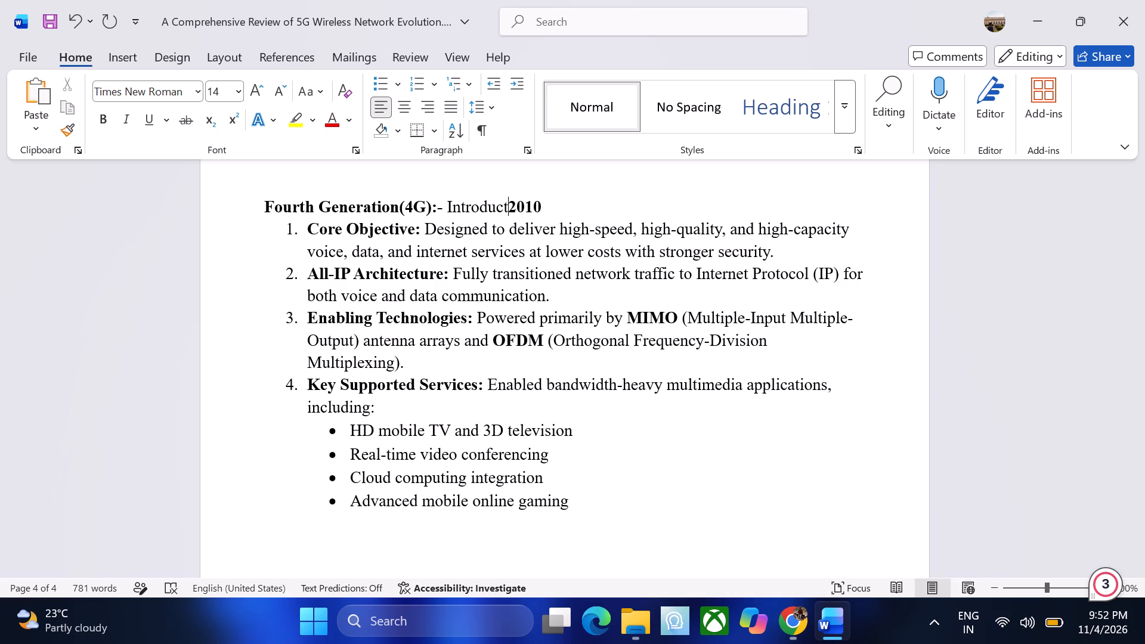
text(ed)
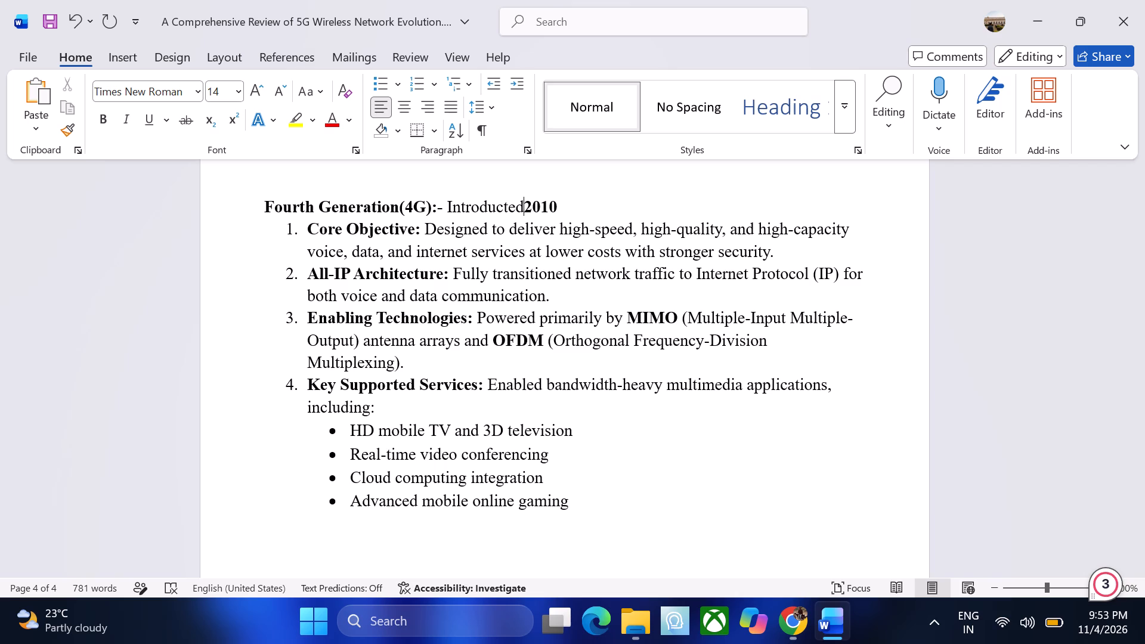
key(BackSpace)
key(BackSpace)
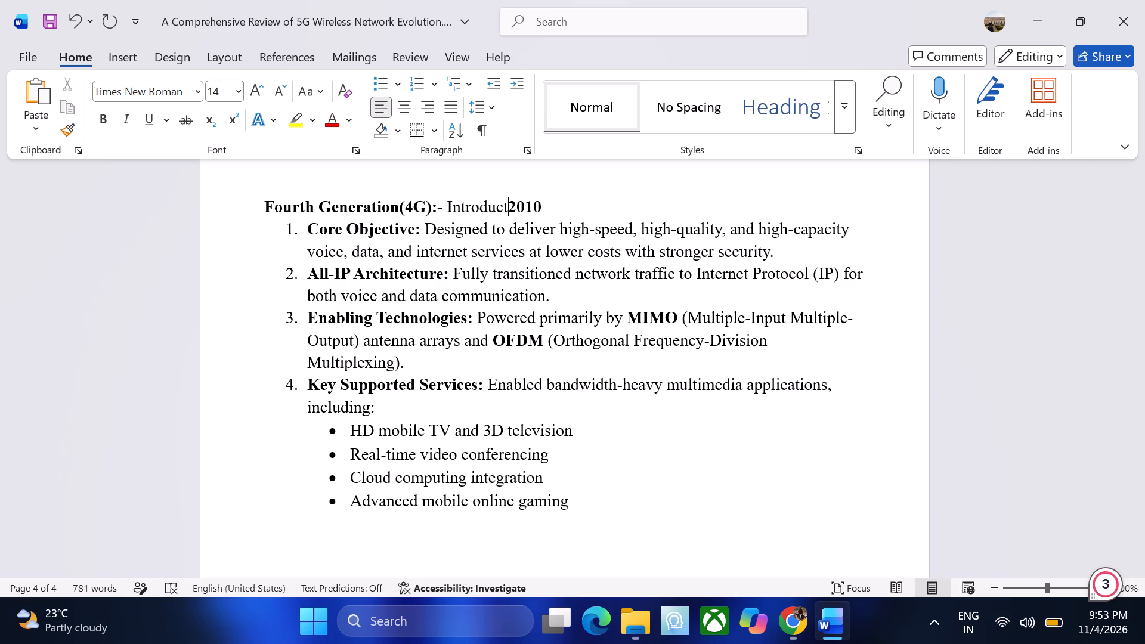
key(space)
key(Left)
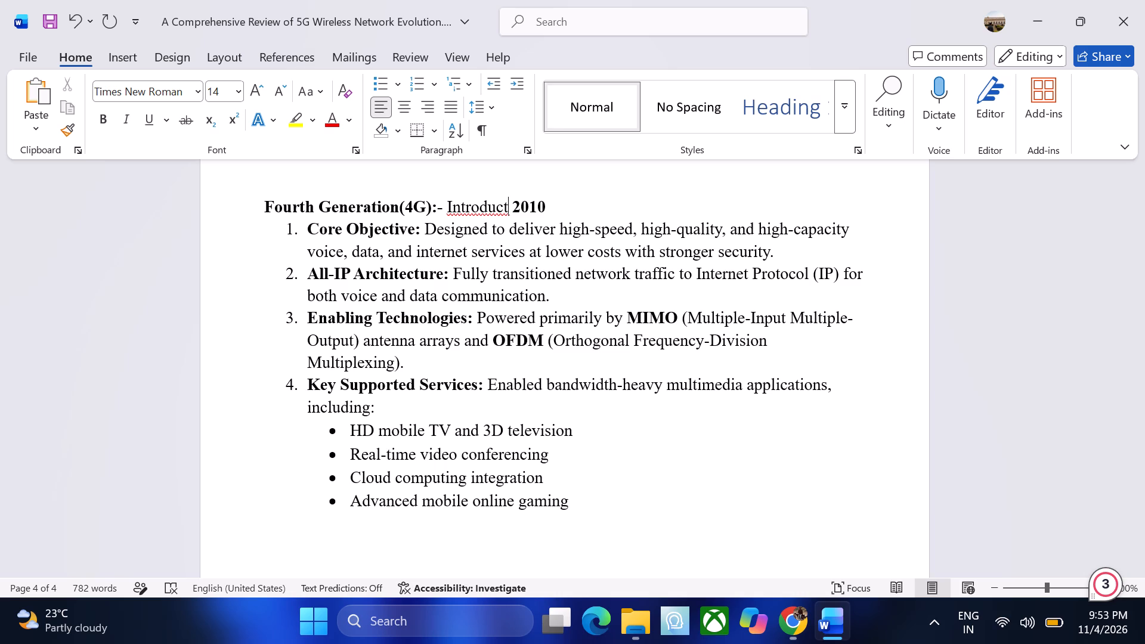
key(BackSpace)
key(BackSpace)
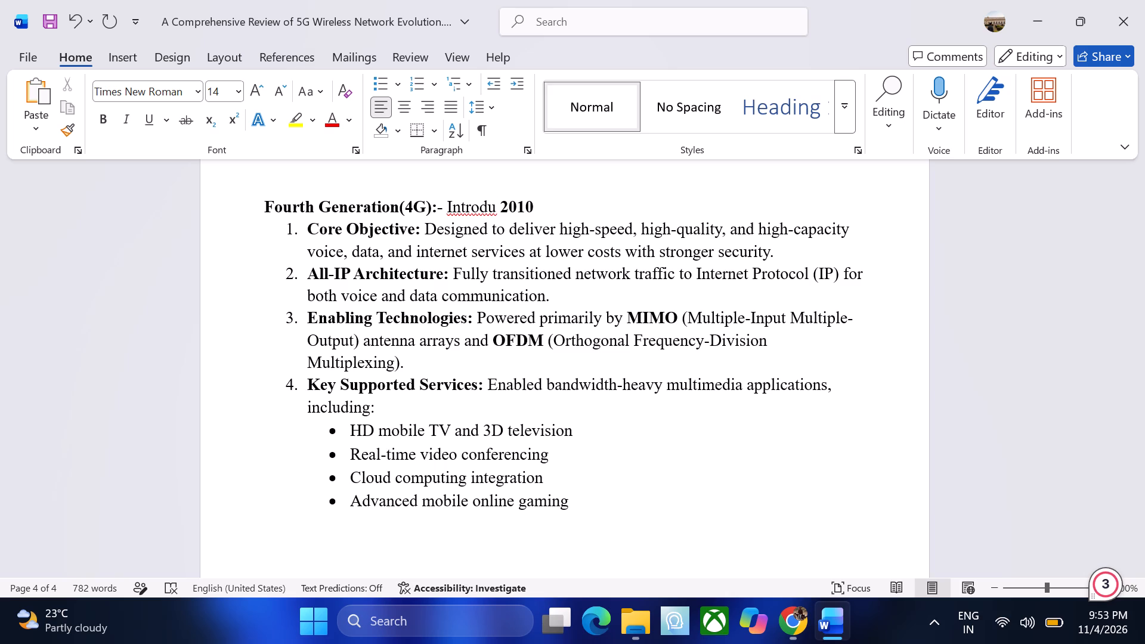
key(c)
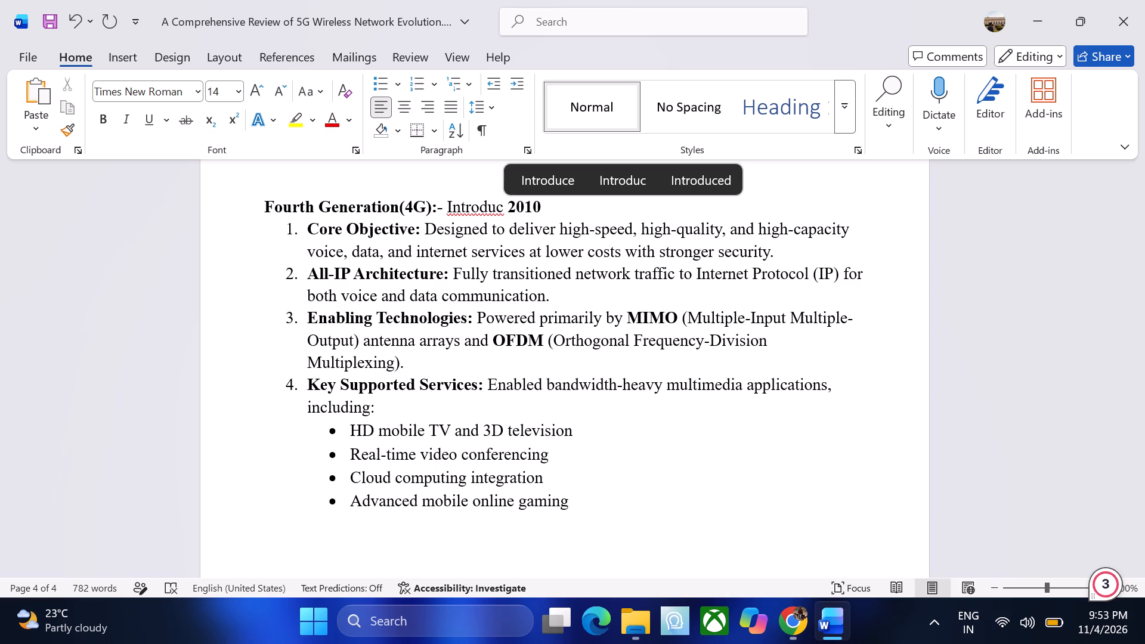
text(ed)
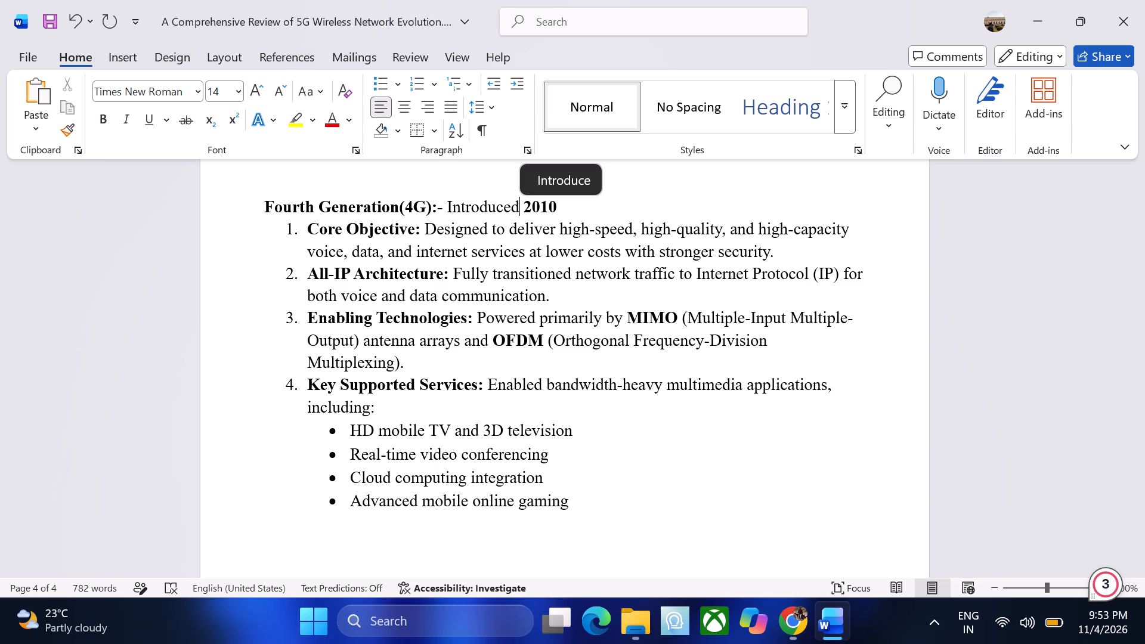
key(BackSpace)
key(space)
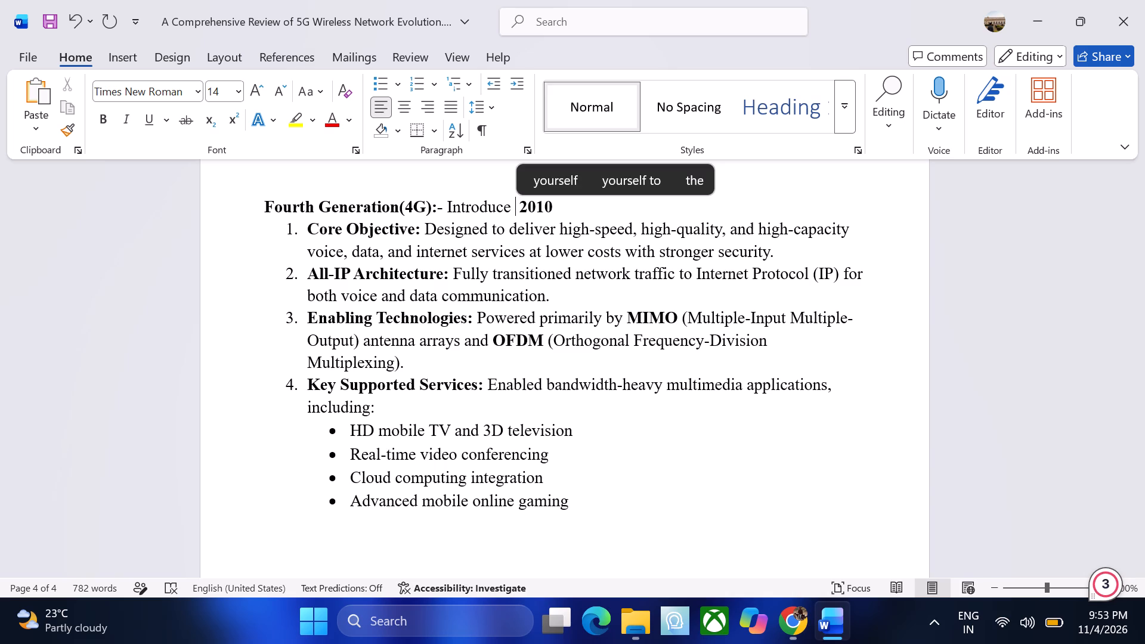
text(in)
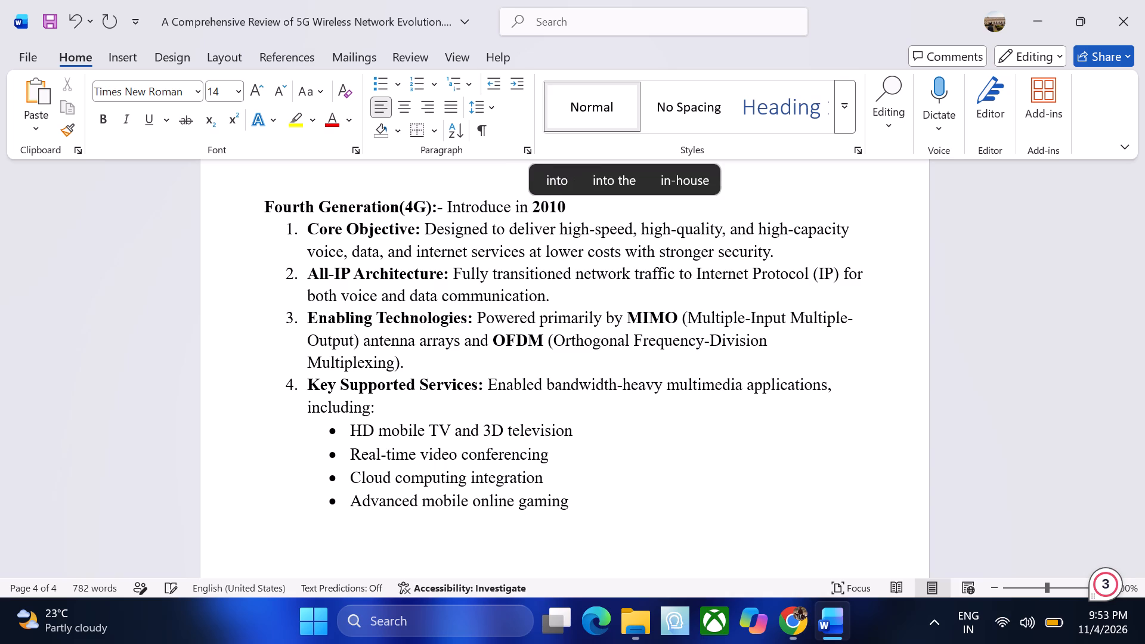
Add a full stop after 2010 at the end of the Fourth Generation(4G) heading line.
key(Right)
key(Right)
key(Right)
key(Right)
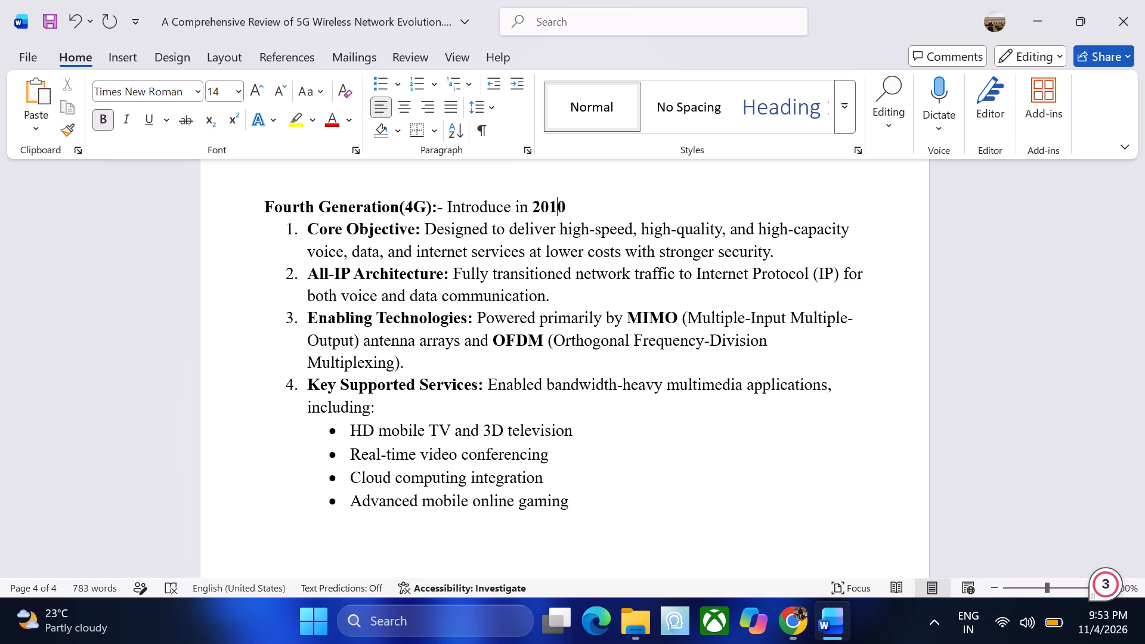
key(Right)
key(period)
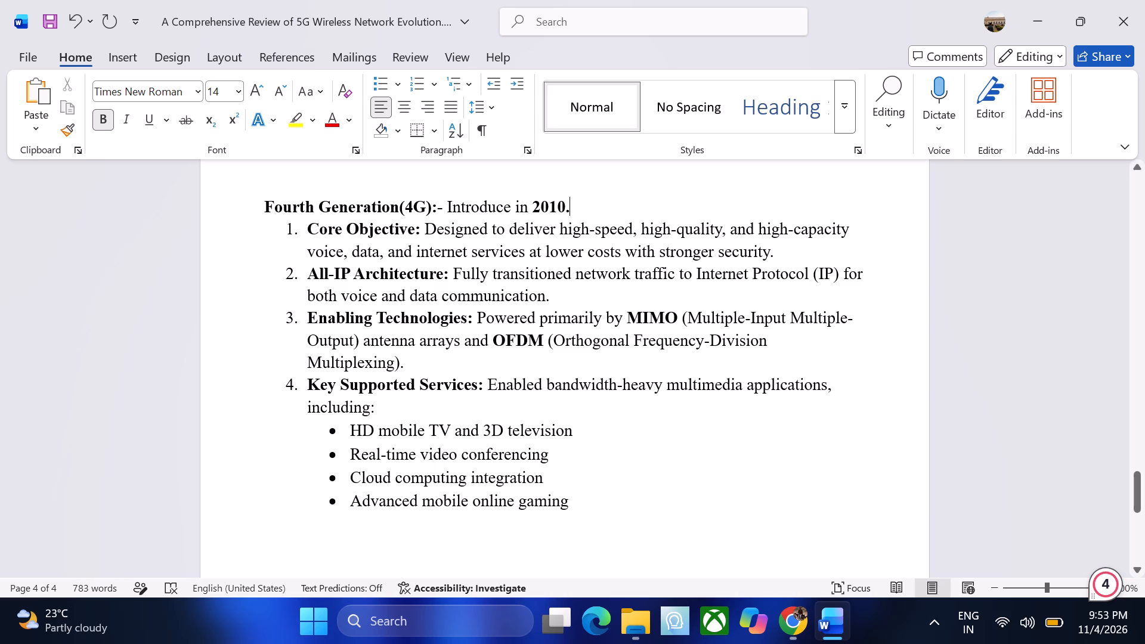
Start a new line without bullet or indent below the "Advanced mobile online gaming" item.
click(575, 507)
key(Return)
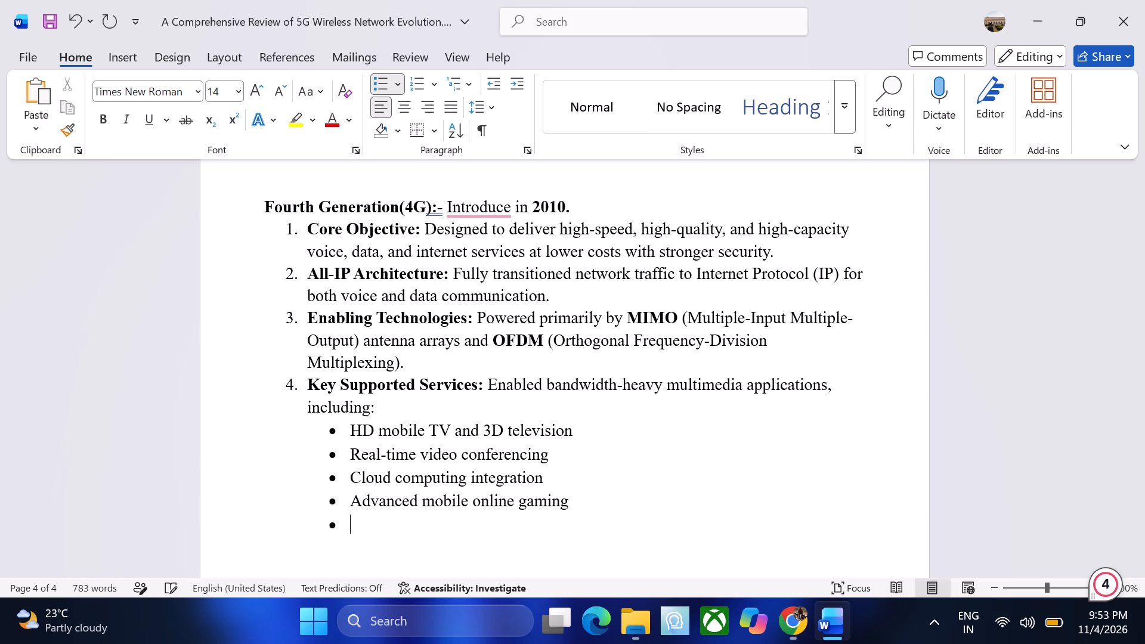
key(BackSpace)
key(BackSpace)
key(BackSpace)
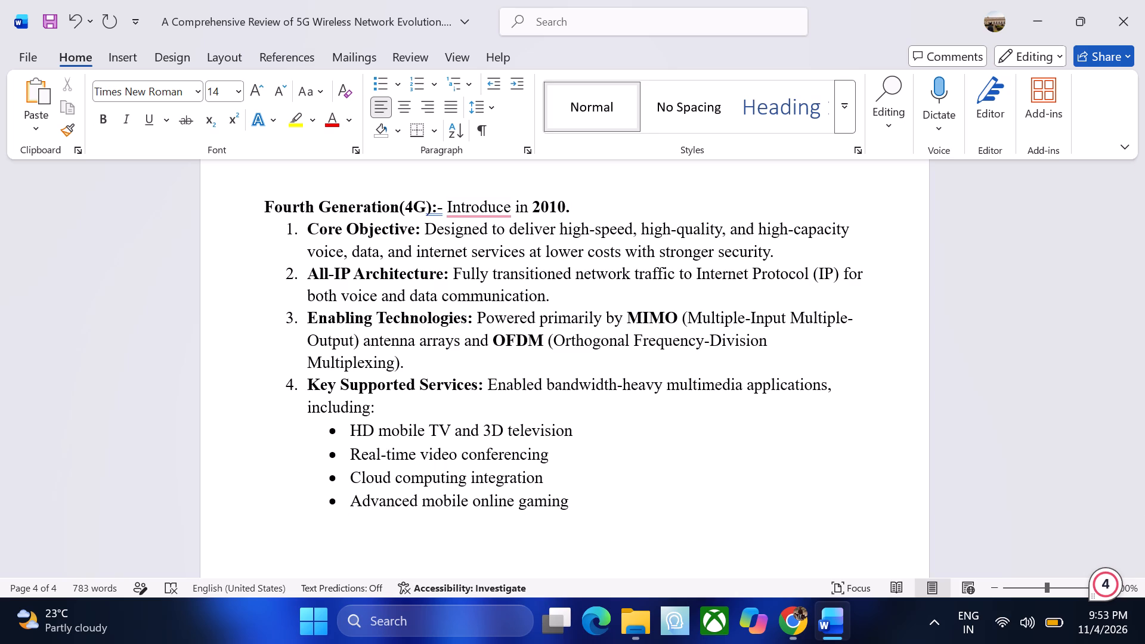
Copy the 4G picture, Screenshot 2026-10-30 105035.png, from the Screenshots folder and paste it below the service bullets in the Word document.
scroll(575, 507, down, 1)
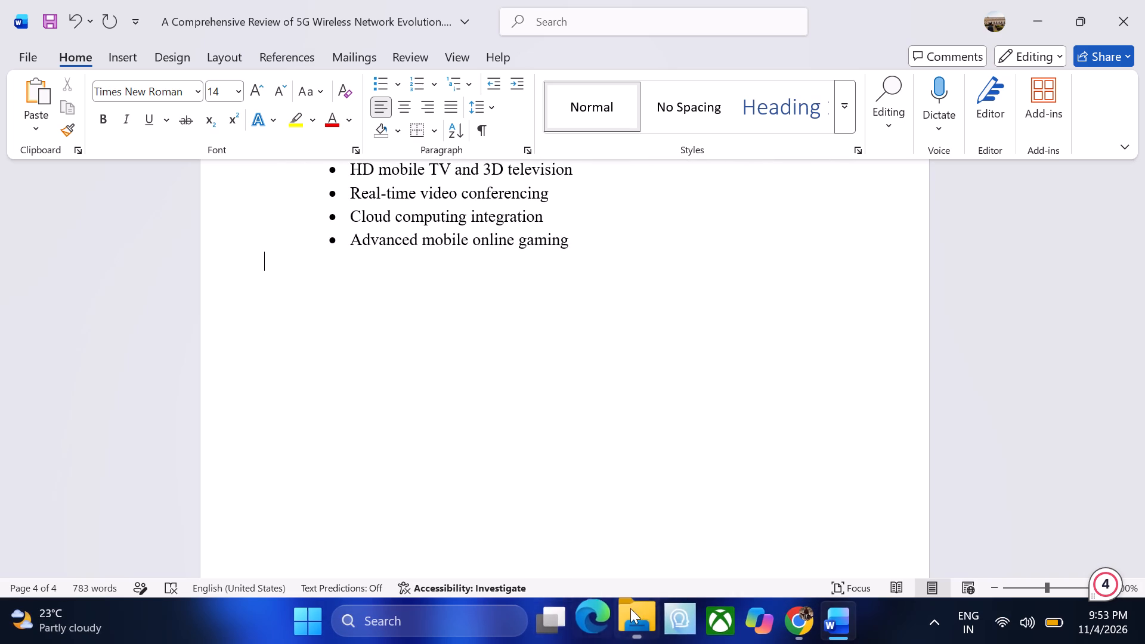
click(645, 612)
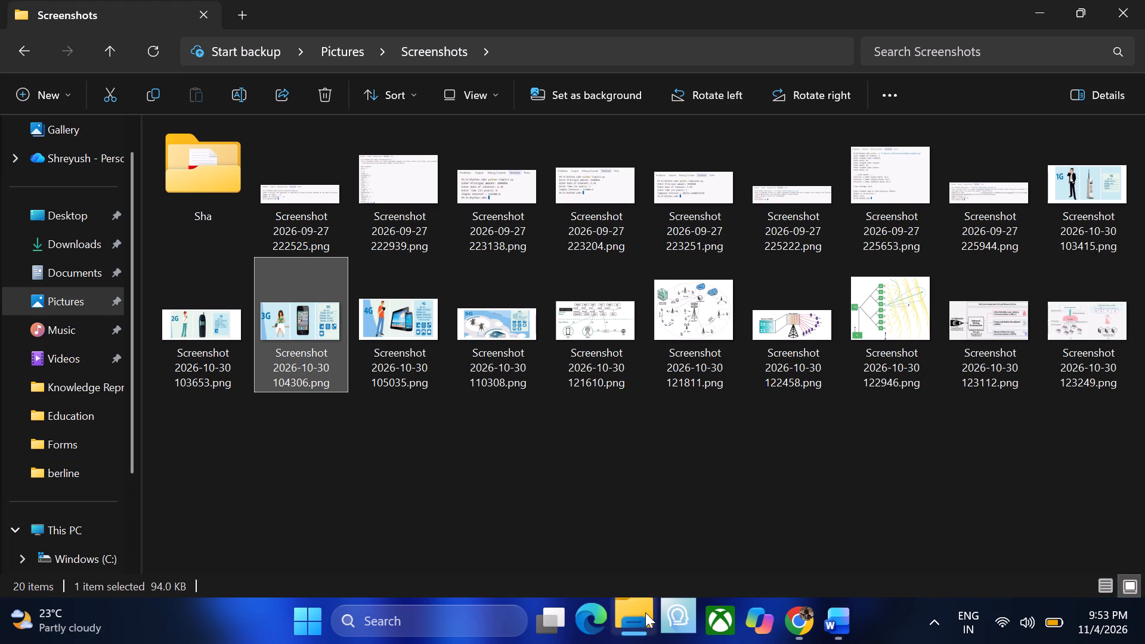
click(408, 351)
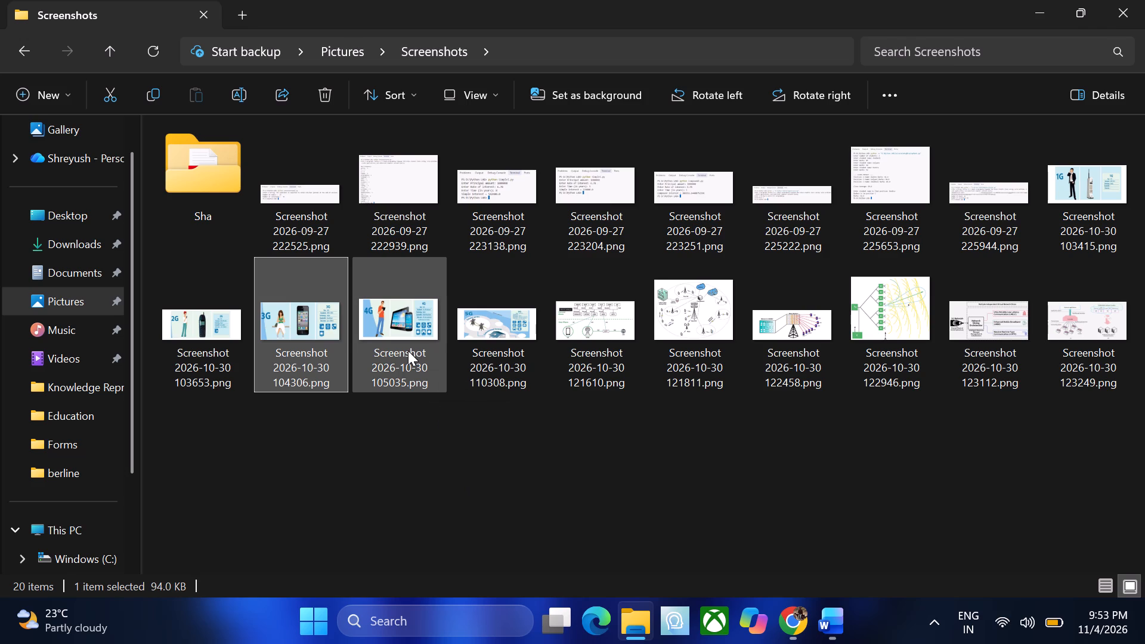
key(ctrl+c)
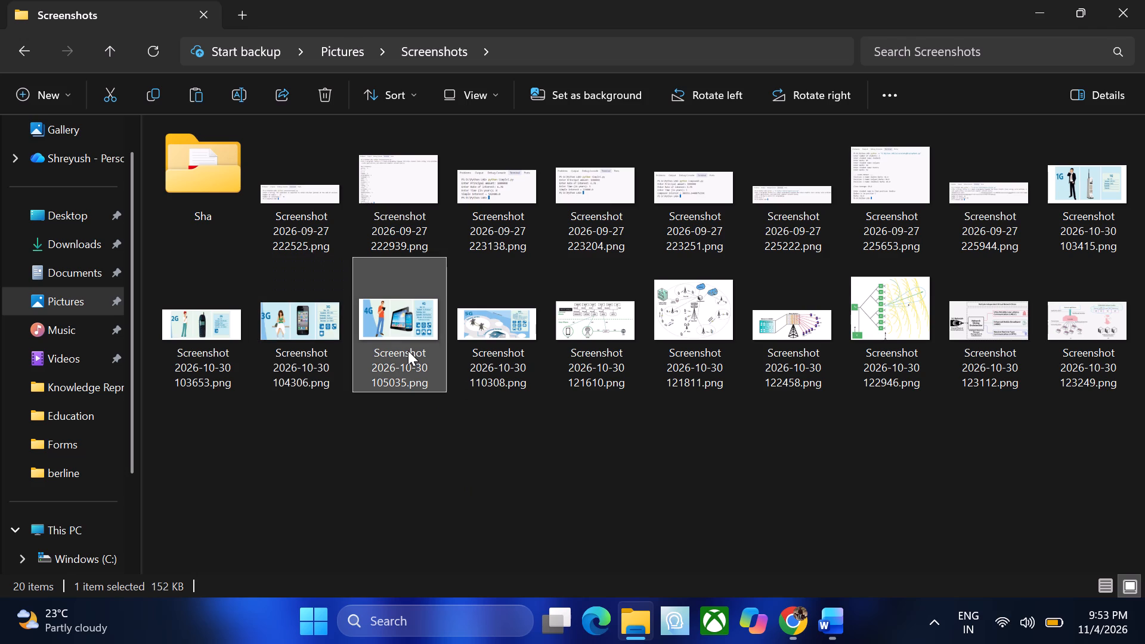
key(alt+Tab)
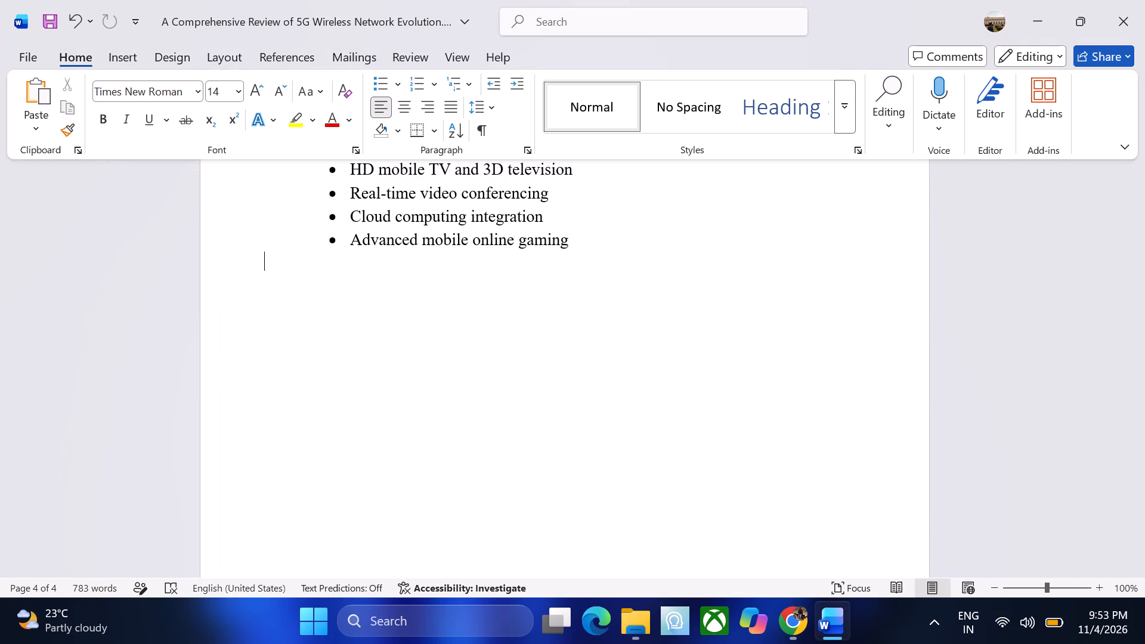
key(ctrl+v)
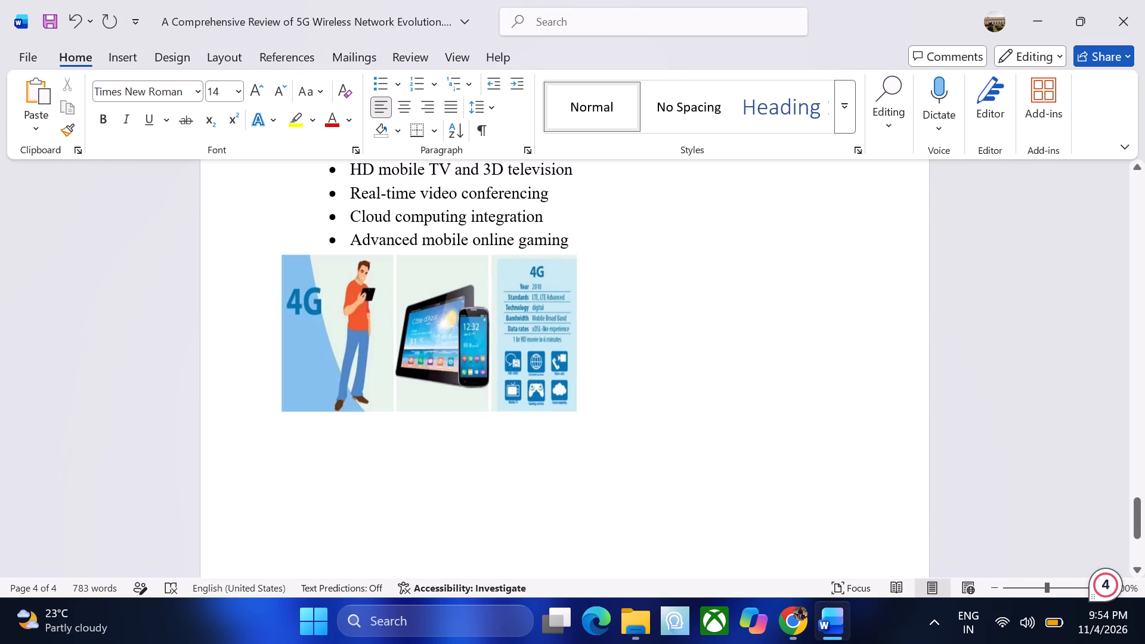
Shift the 4G picture toward the middle of the page by inserting spaces in front of it.
click(257, 397)
key(space)
key(space)
key(space)
key(space)
key(space)
key(space)
key(space)
key(space)
key(space)
key(space)
key(space)
key(space)
key(space)
key(space)
key(space)
key(space)
key(space)
key(space)
key(space)
key(space)
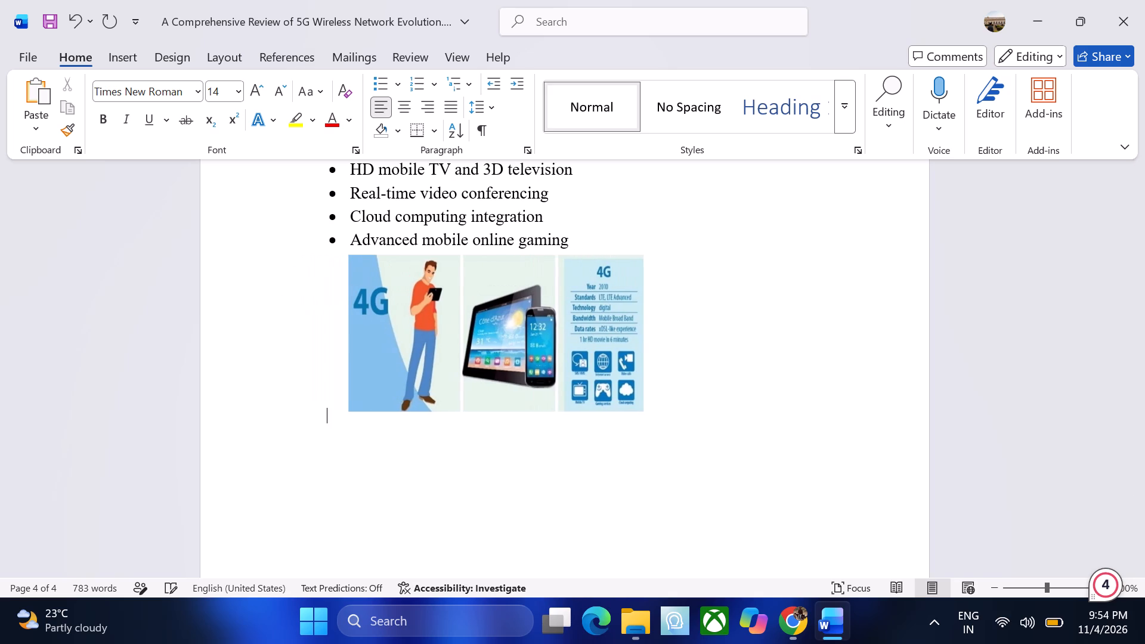
key(space)
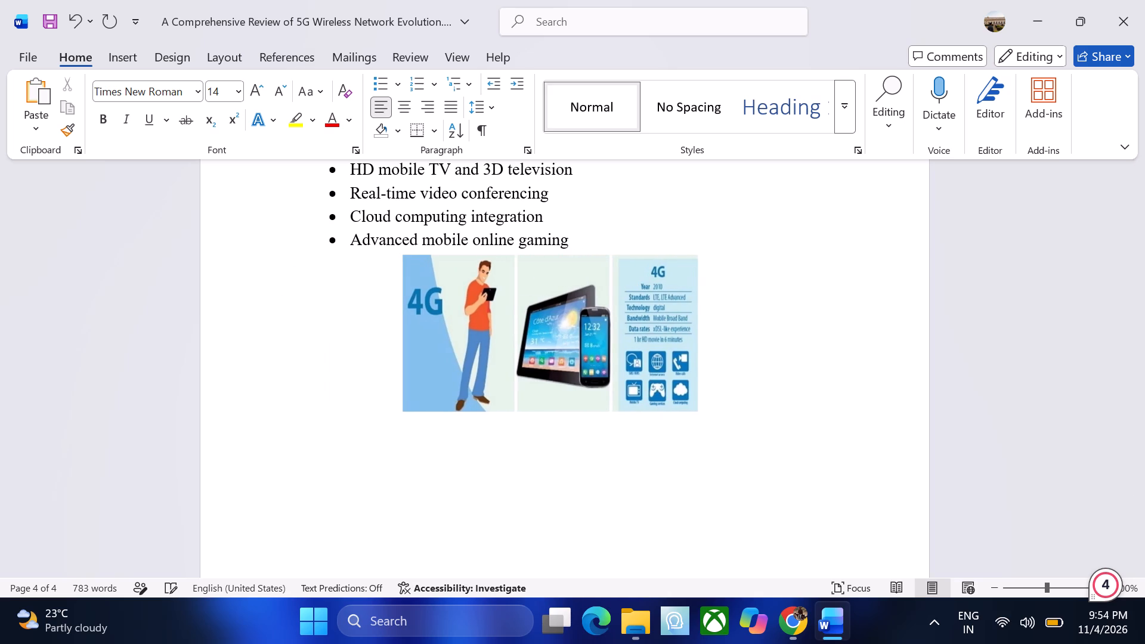
Add the heading text "Fifth Generation(5G):-" on a new line below the 4G picture.
click(727, 392)
key(Return)
key(shift+f)
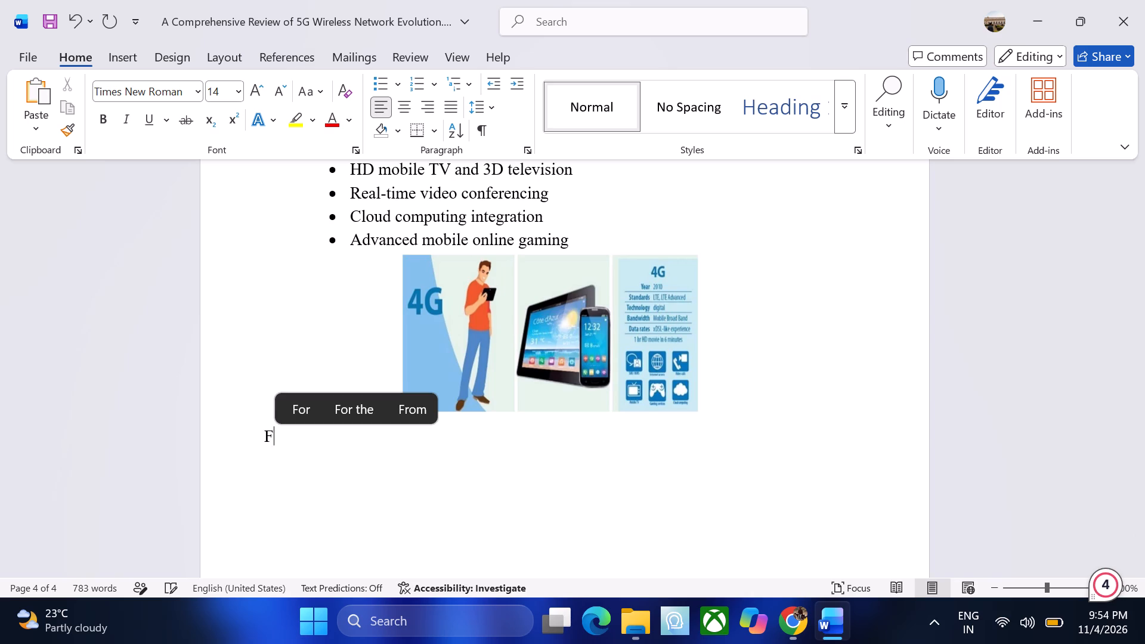
text(ifth)
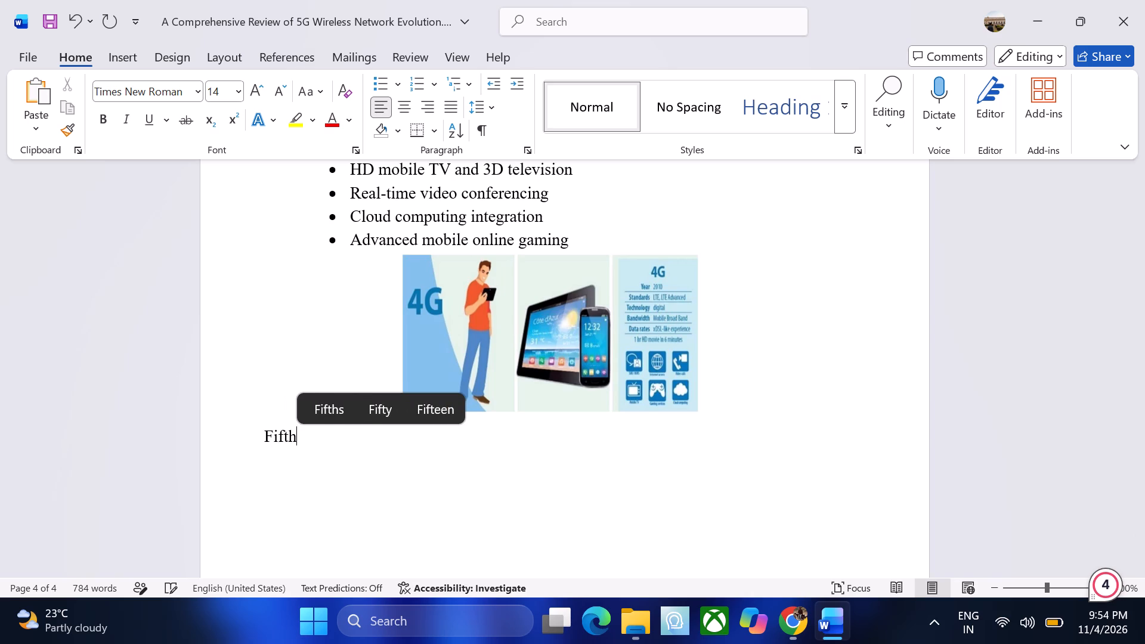
key(space)
text(Gee)
key(BackSpace)
text(neration)
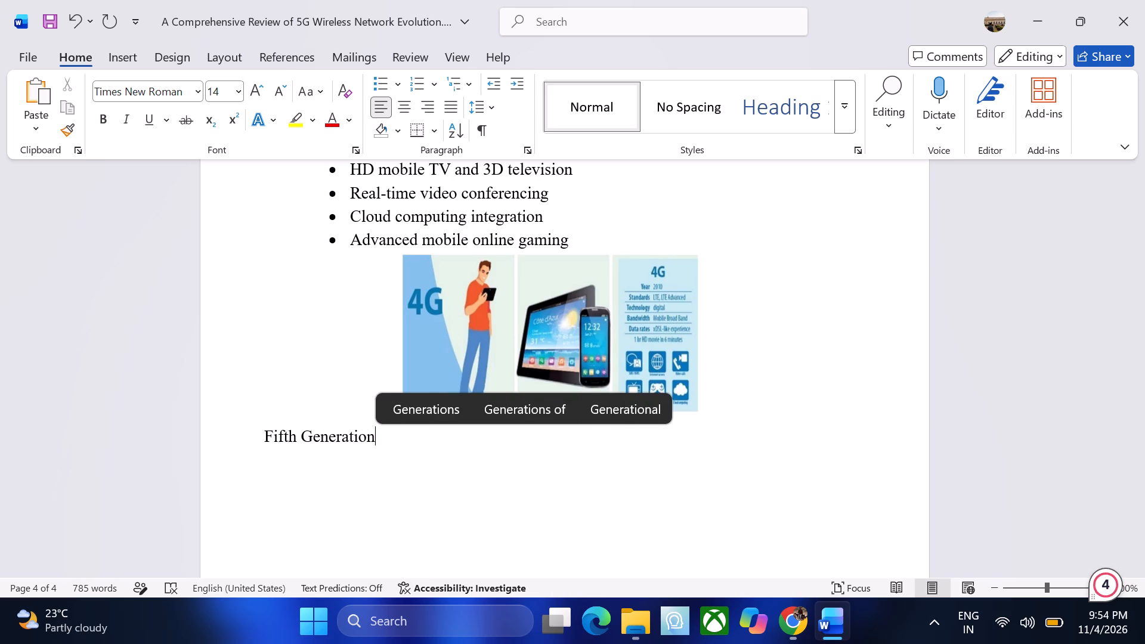
text(())
key(Left)
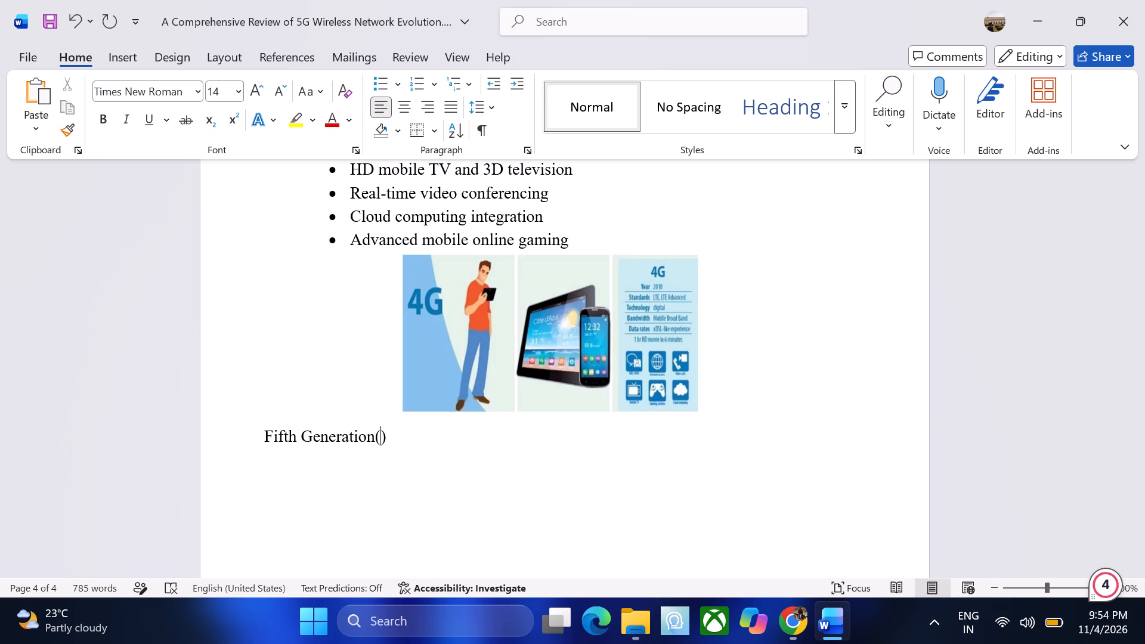
key(shift+percent)
key(shift+g)
key(Left)
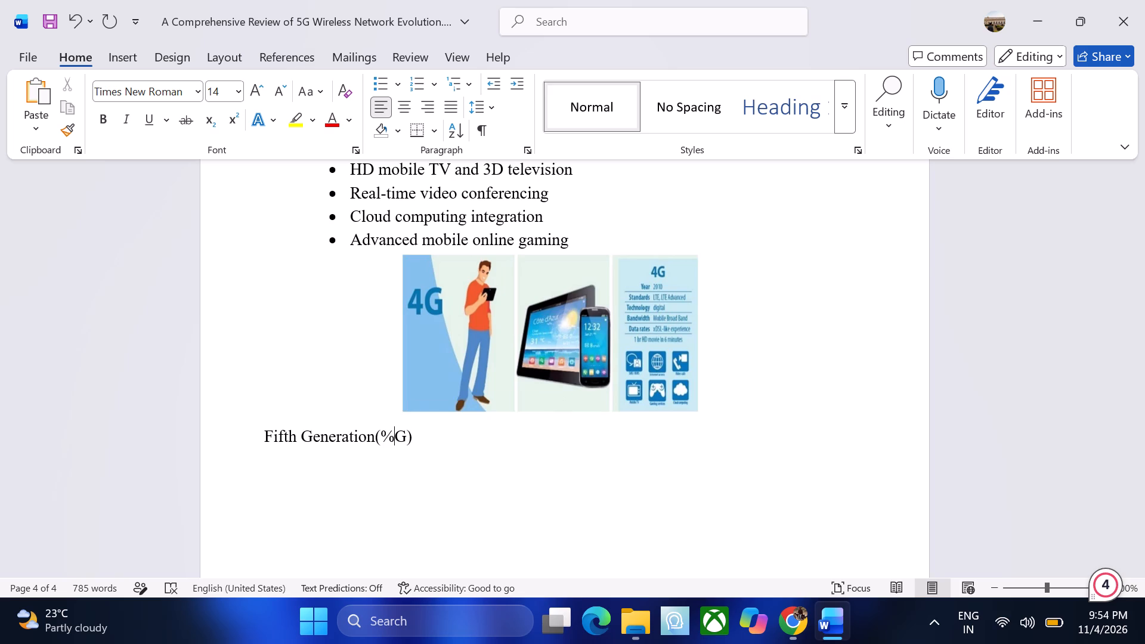
key(BackSpace)
key(shift+percent)
key(BackSpace)
key(5)
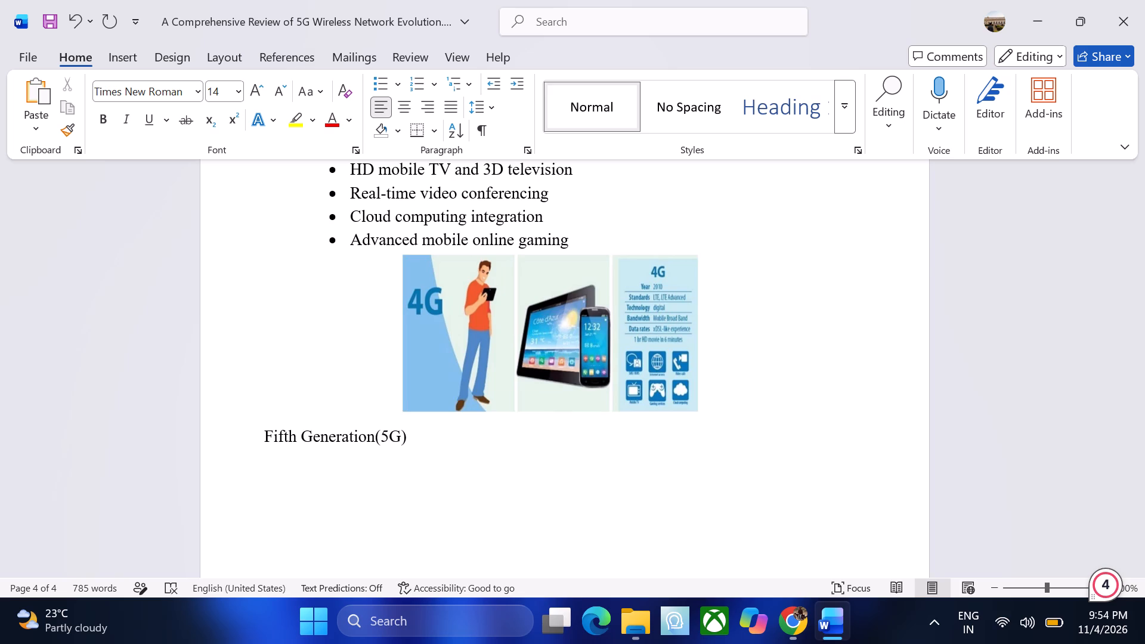
key(Right)
key(Right)
text(:-)
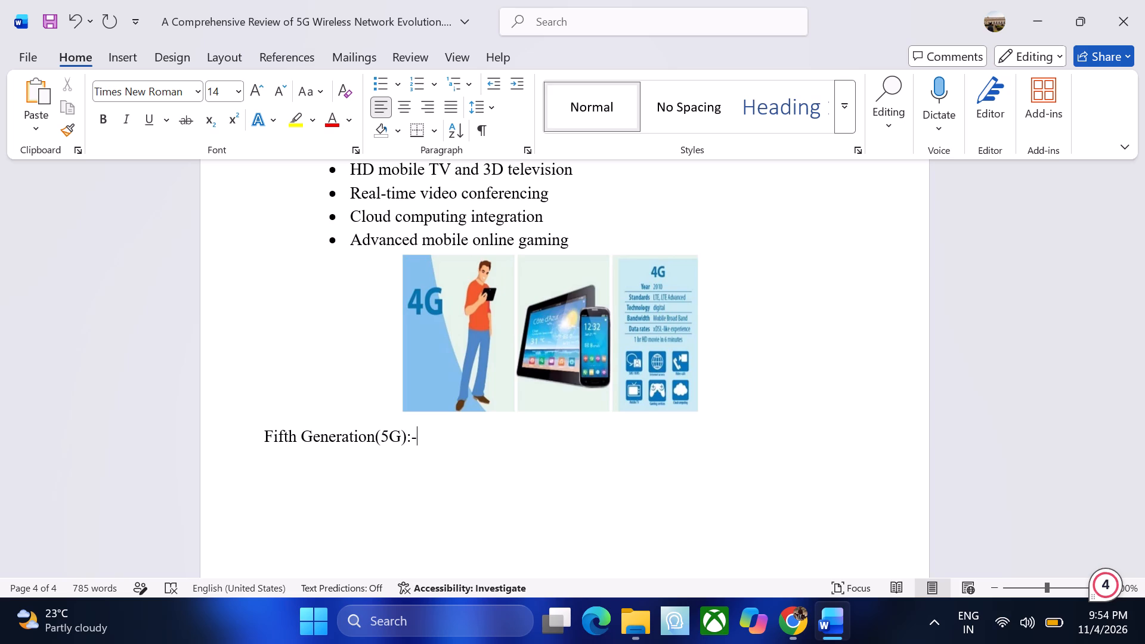
Make the whole "Fifth Generation(5G):-" heading bold.
key(ctrl+shift+Left)
key(ctrl+shift+Left)
key(ctrl+shift+Left)
key(ctrl+shift+Left)
key(ctrl+shift+Left)
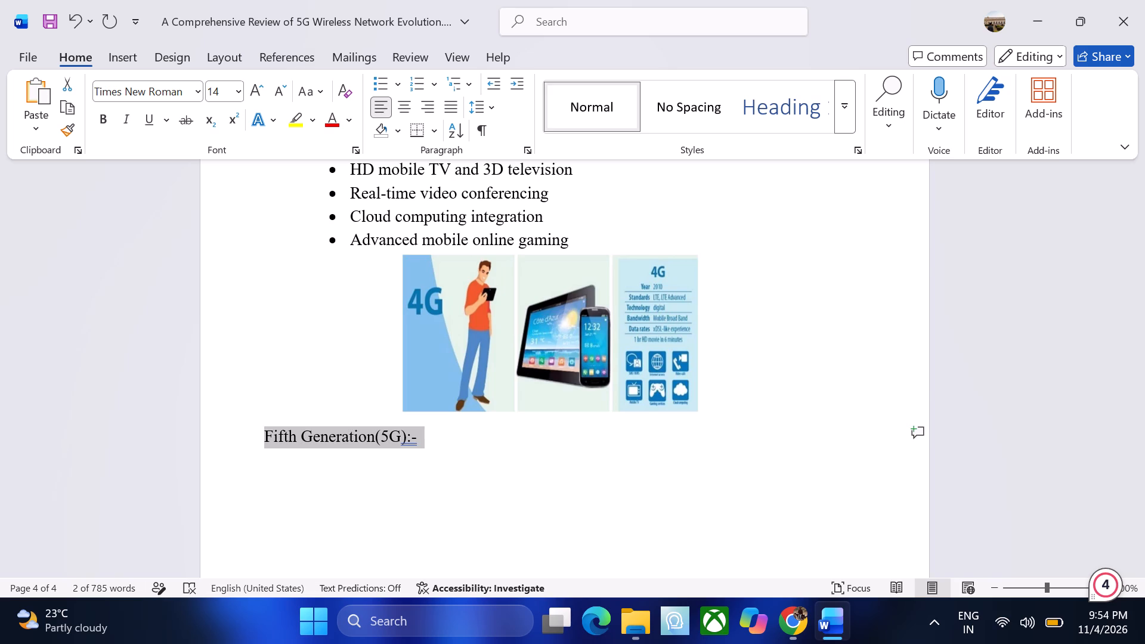
key(ctrl+b)
key(Right)
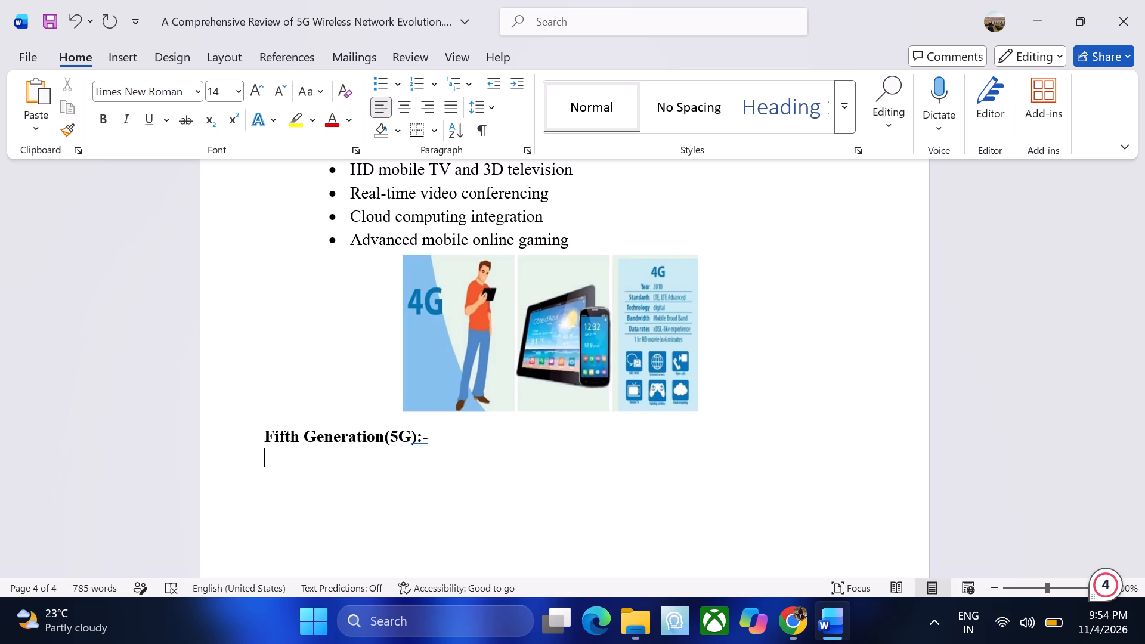
scroll(716, 425, down, 1)
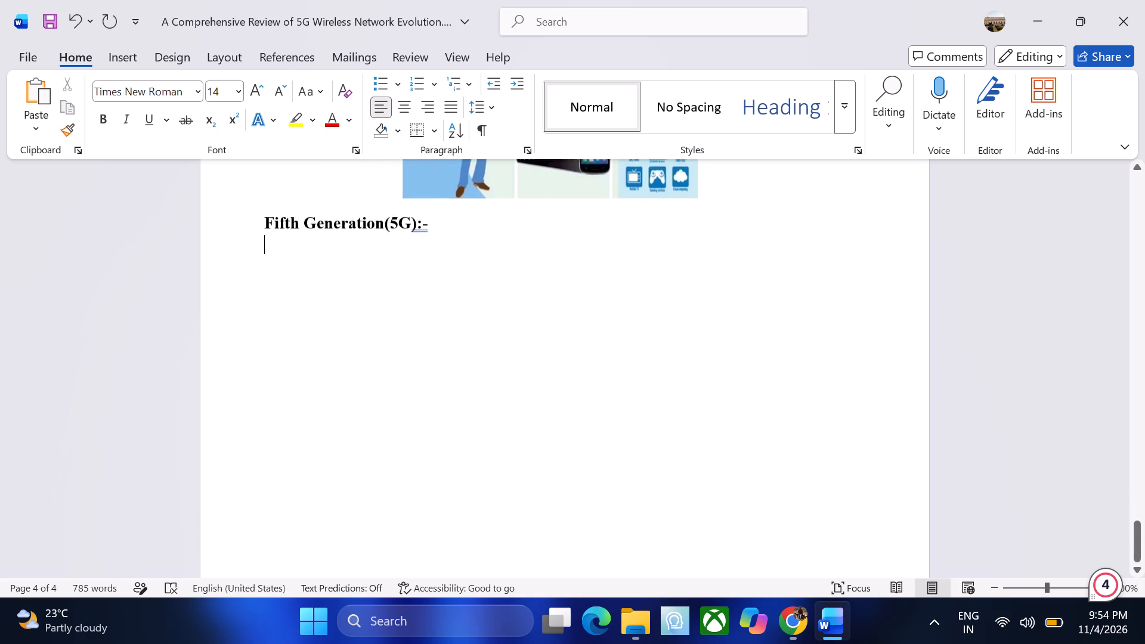
scroll(716, 425, down, 1)
scroll(703, 416, up, 1)
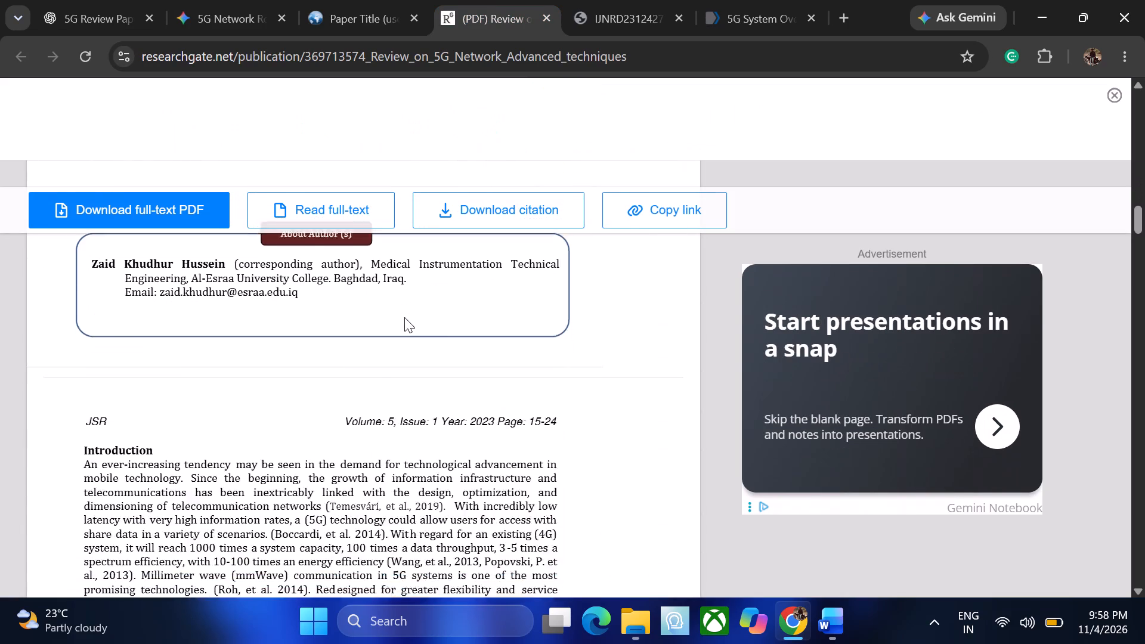
Skim the ResearchGate review on 5G network advanced techniques, covering its network approaches, 5G architecture and M2M traffic model sections.
scroll(404, 317, down, 9)
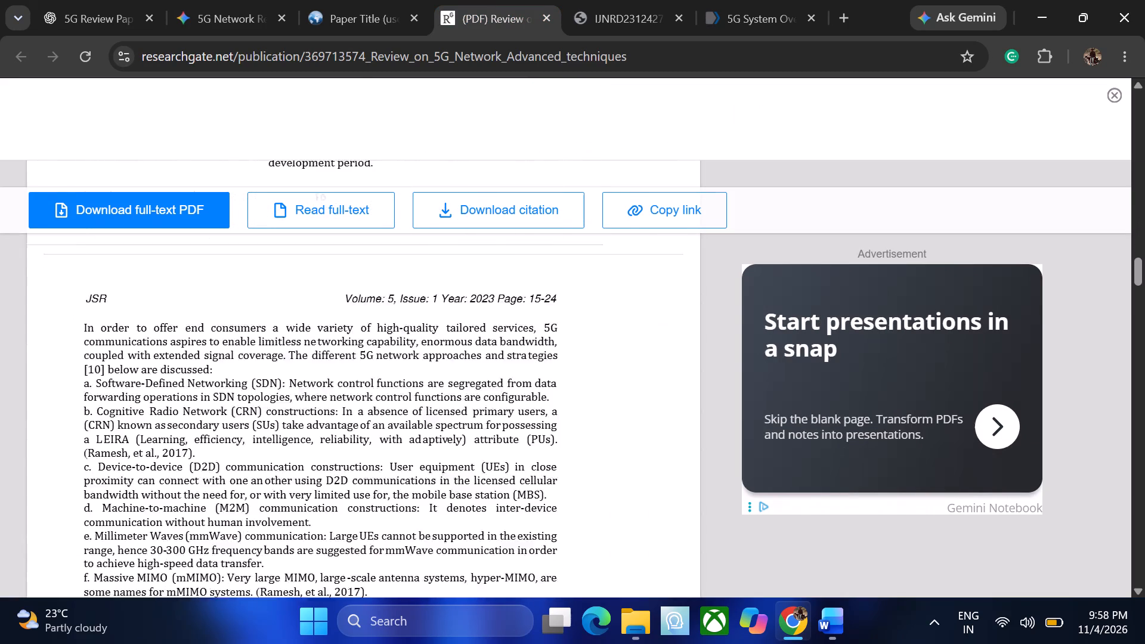
scroll(404, 317, down, 3)
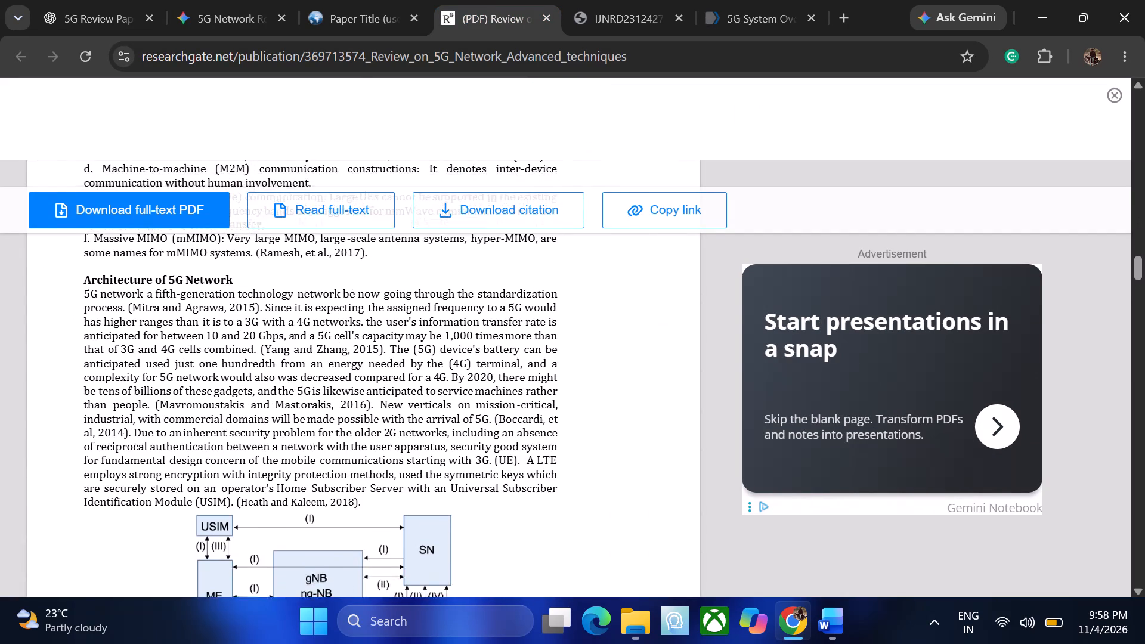
scroll(404, 317, down, 3)
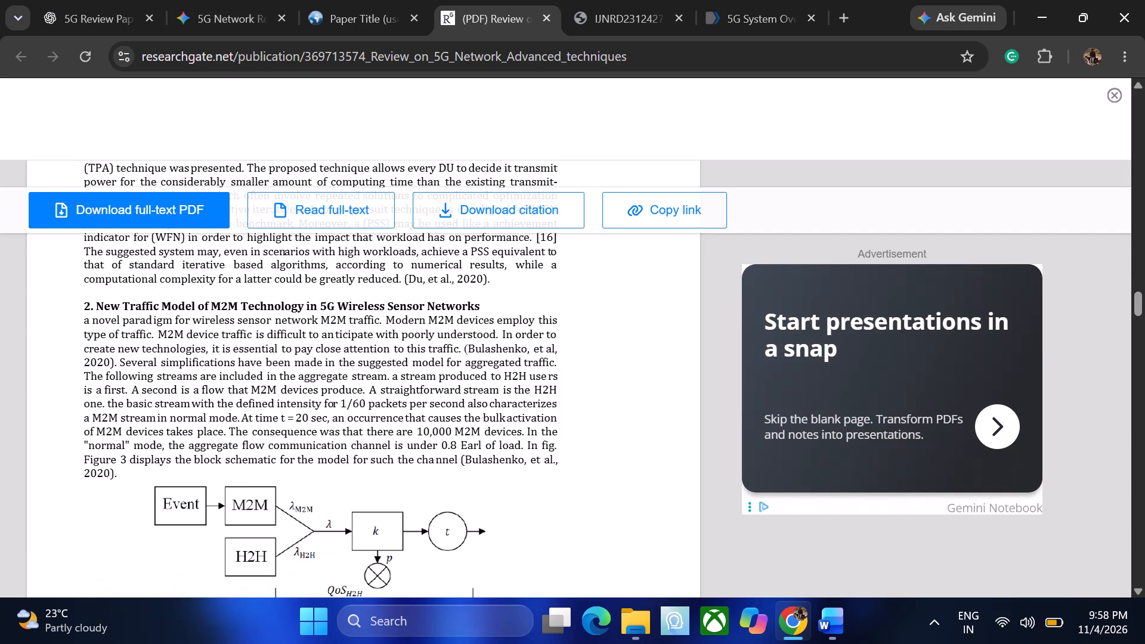
Glance back at the Paper Title PDF, and read the IJNRD review of 5G wireless network evolution from its introduction through Fifth Generation (5G).
click(380, 26)
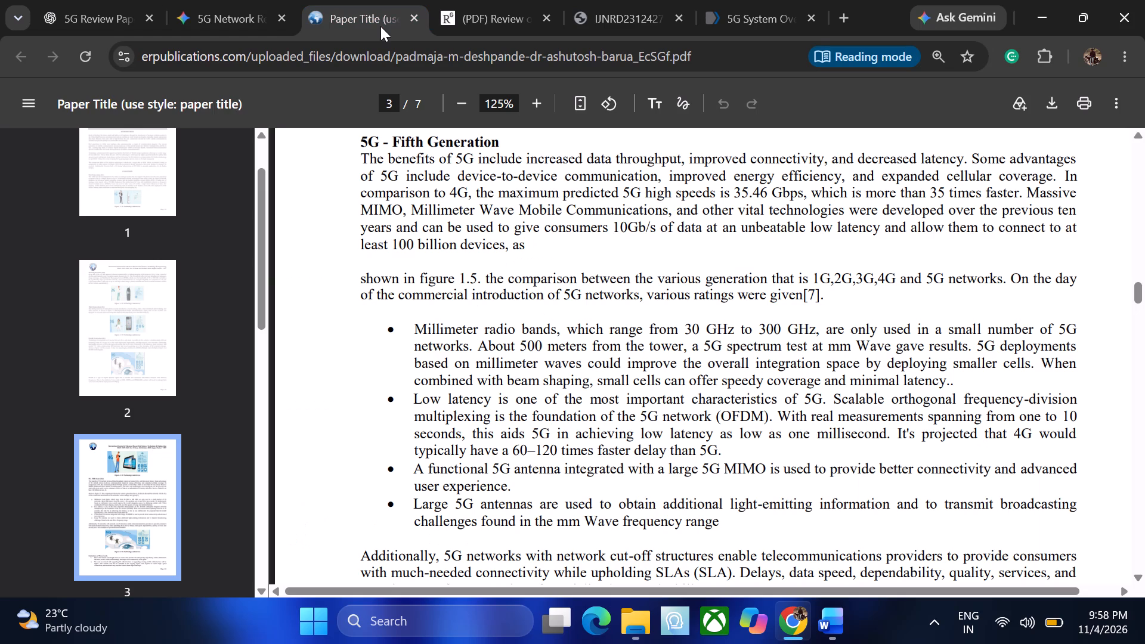
click(608, 18)
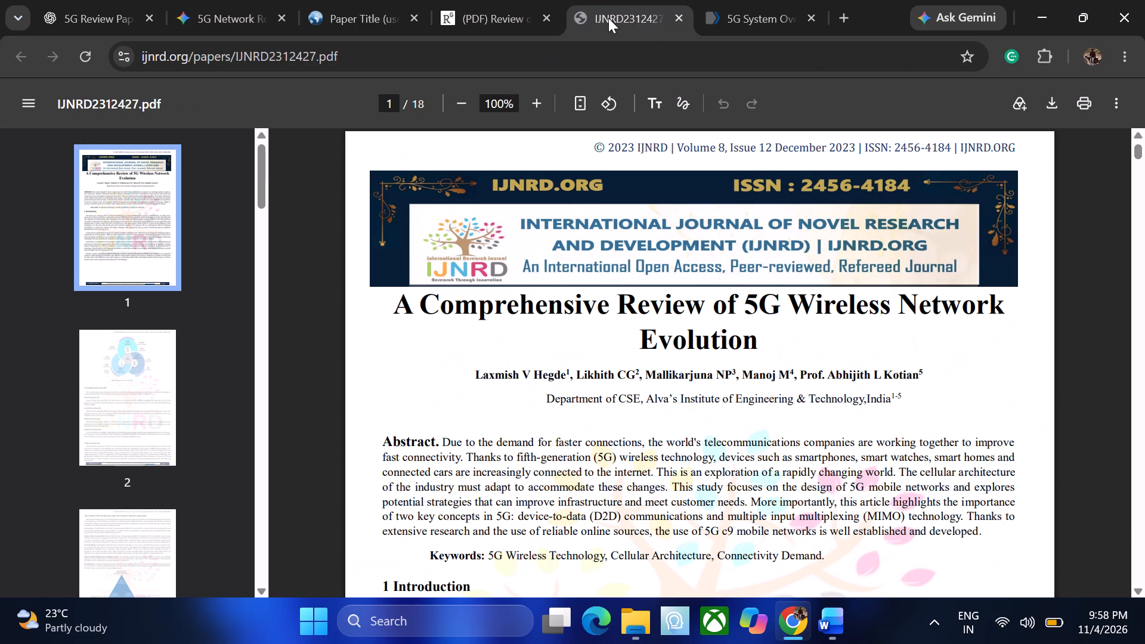
scroll(649, 357, down, 7)
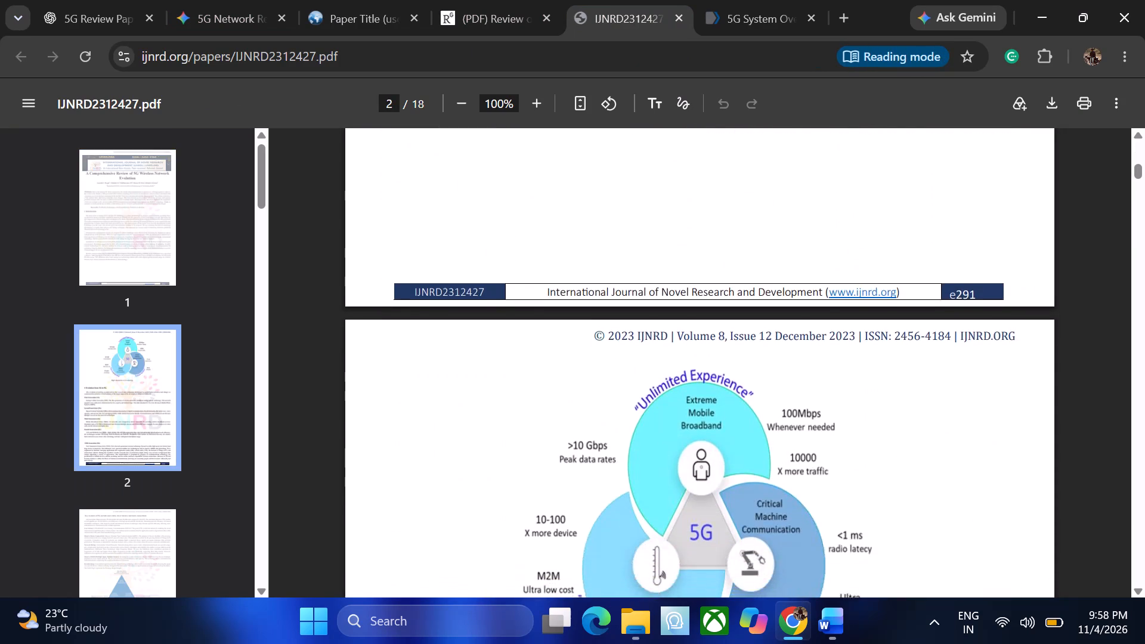
scroll(649, 357, right, 1)
scroll(649, 357, down, 3)
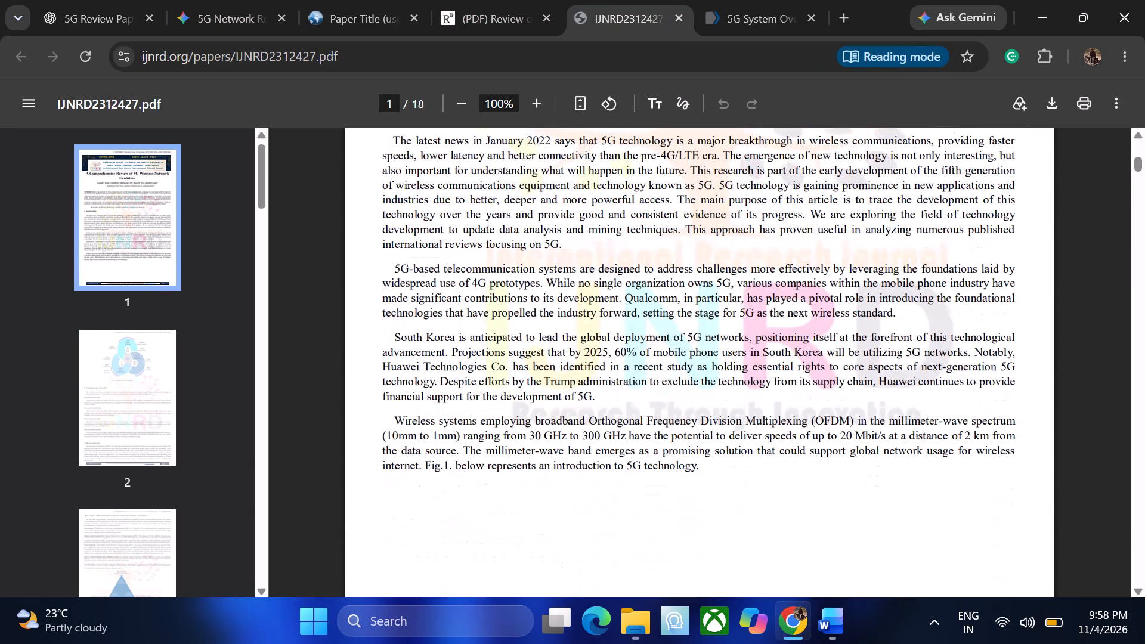
scroll(649, 357, down, 8)
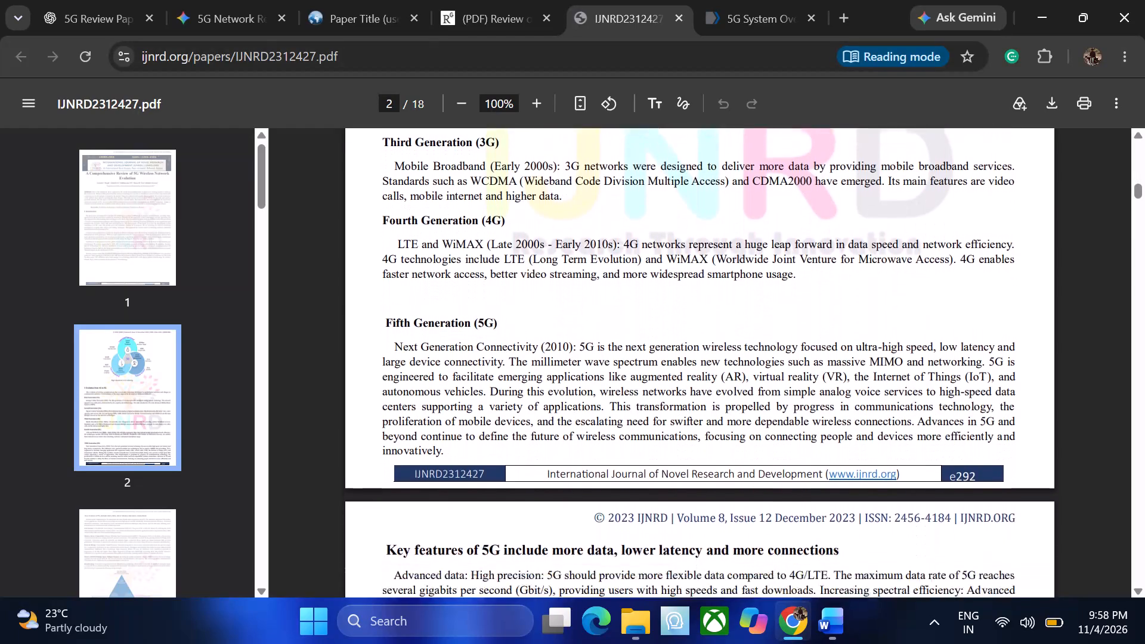
scroll(649, 357, down, 3)
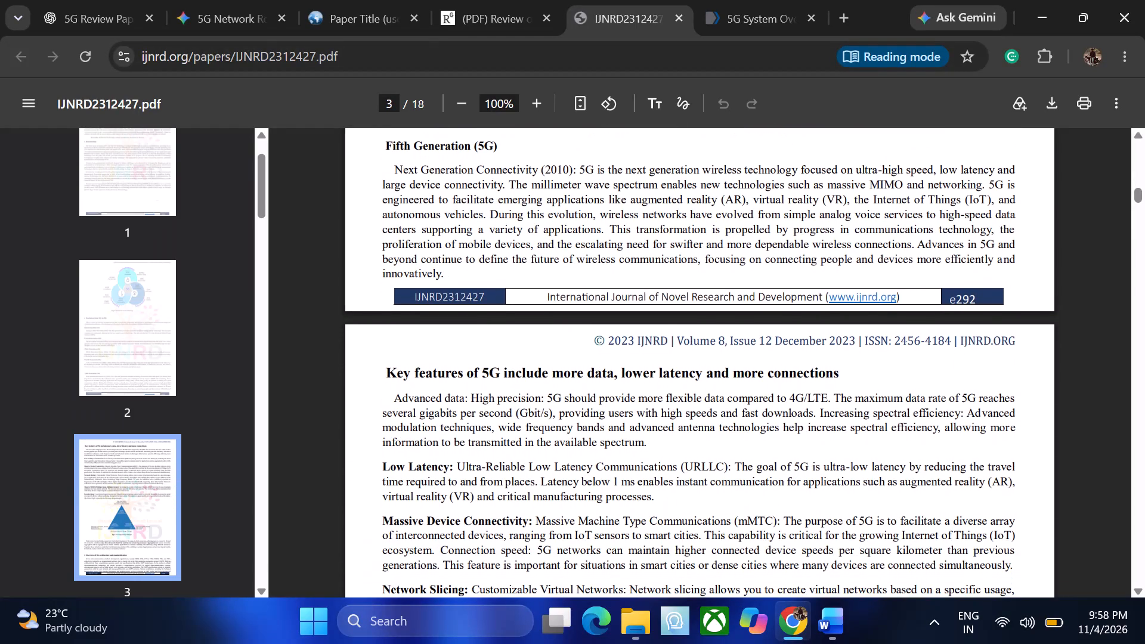
Examine the key features of 5G section in the IJNRD paper, including its feature paragraphs and the 5G usage design triangle figure.
scroll(649, 357, down, 3)
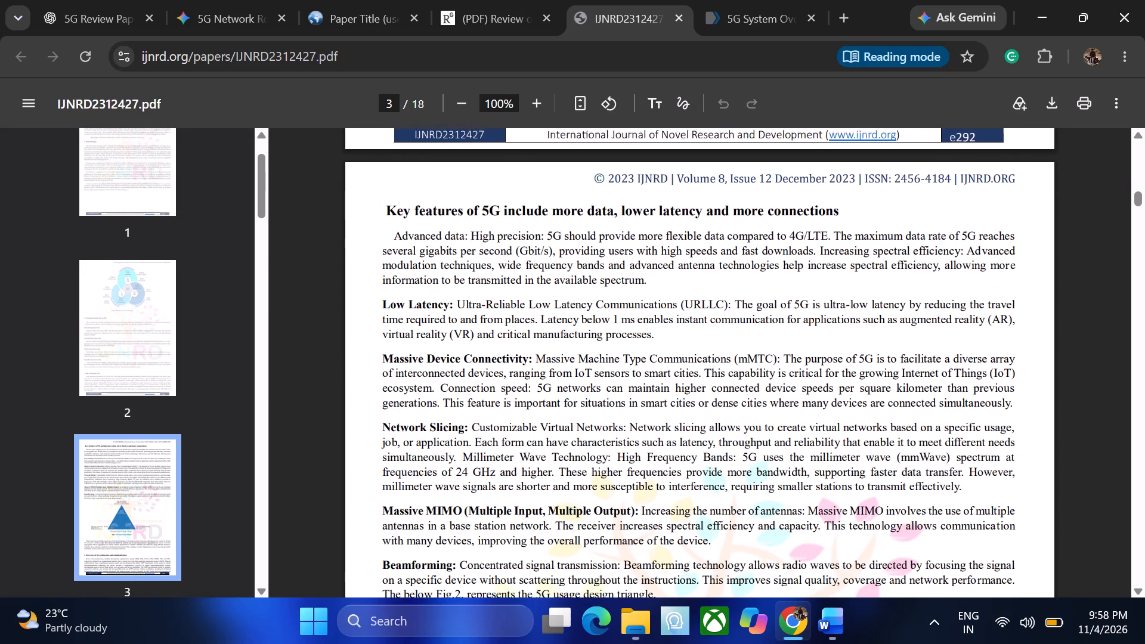
scroll(649, 357, down, 1)
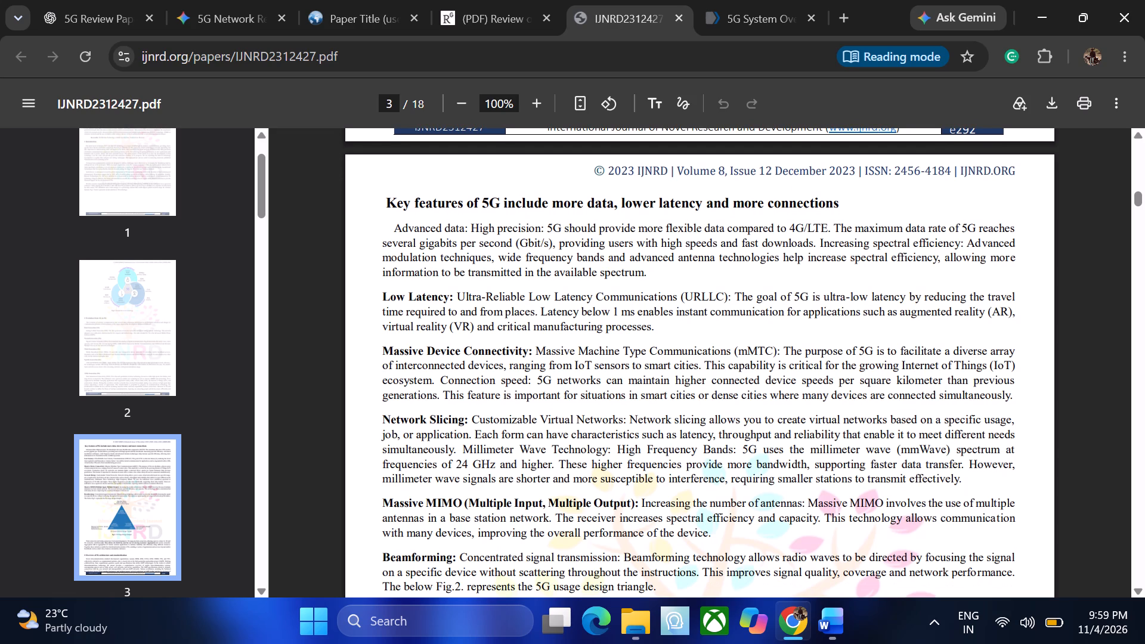
scroll(649, 357, down, 3)
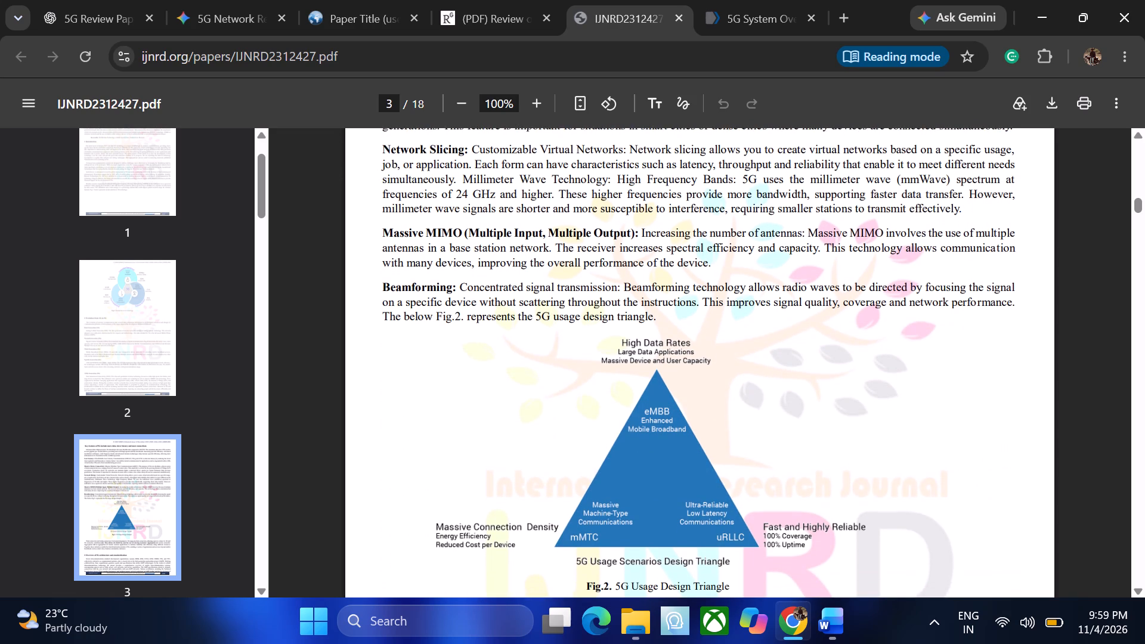
scroll(649, 357, down, 2)
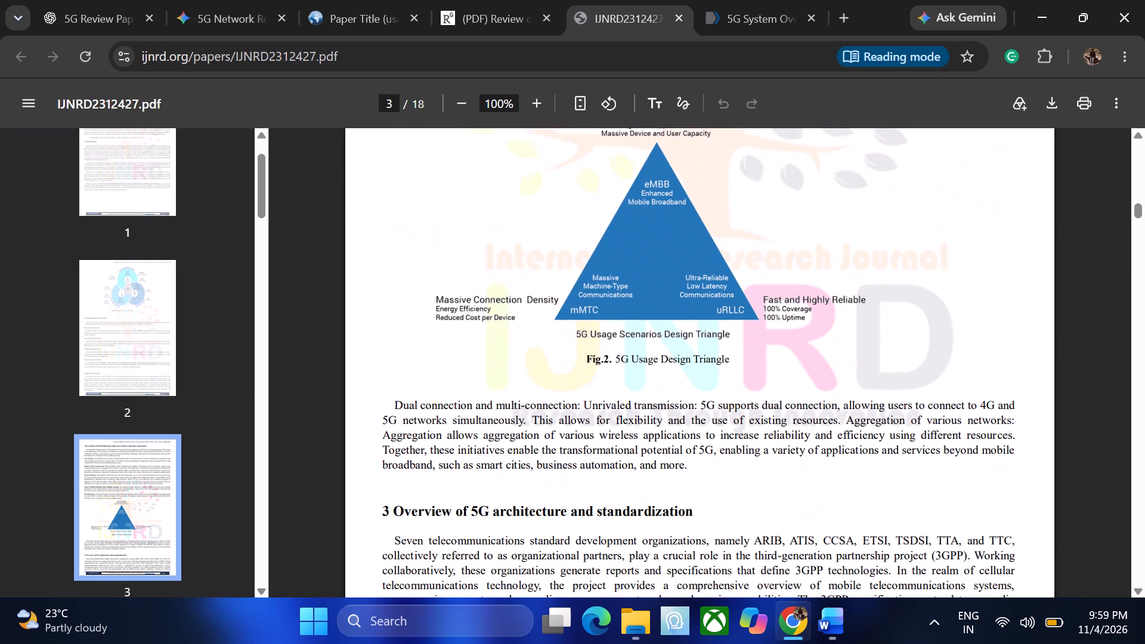
scroll(649, 357, down, 1)
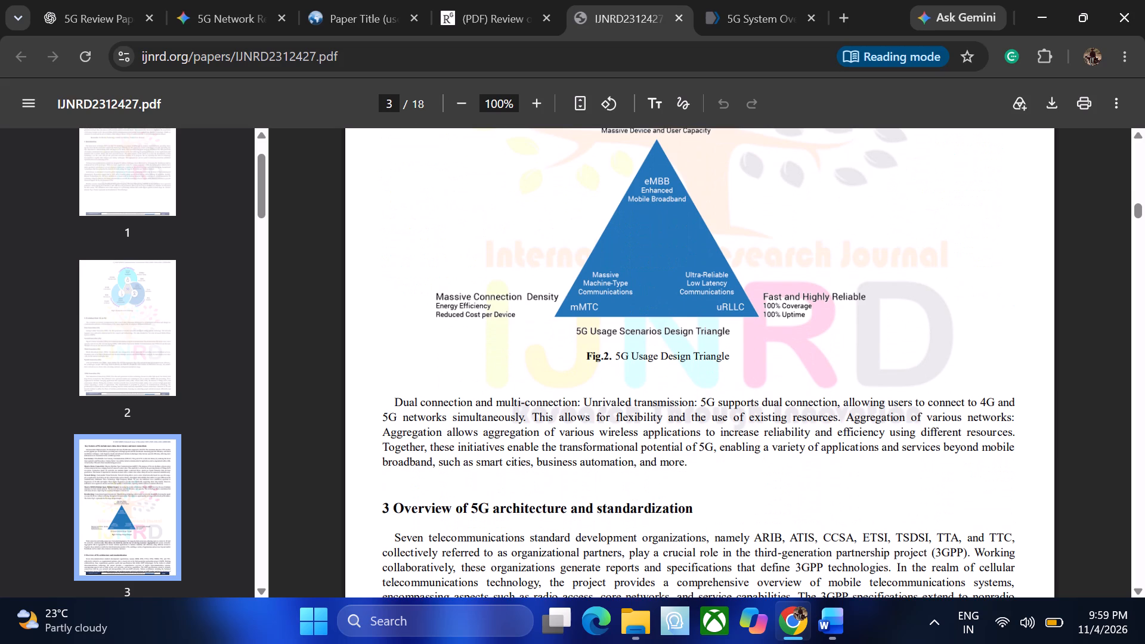
scroll(649, 357, up, 6)
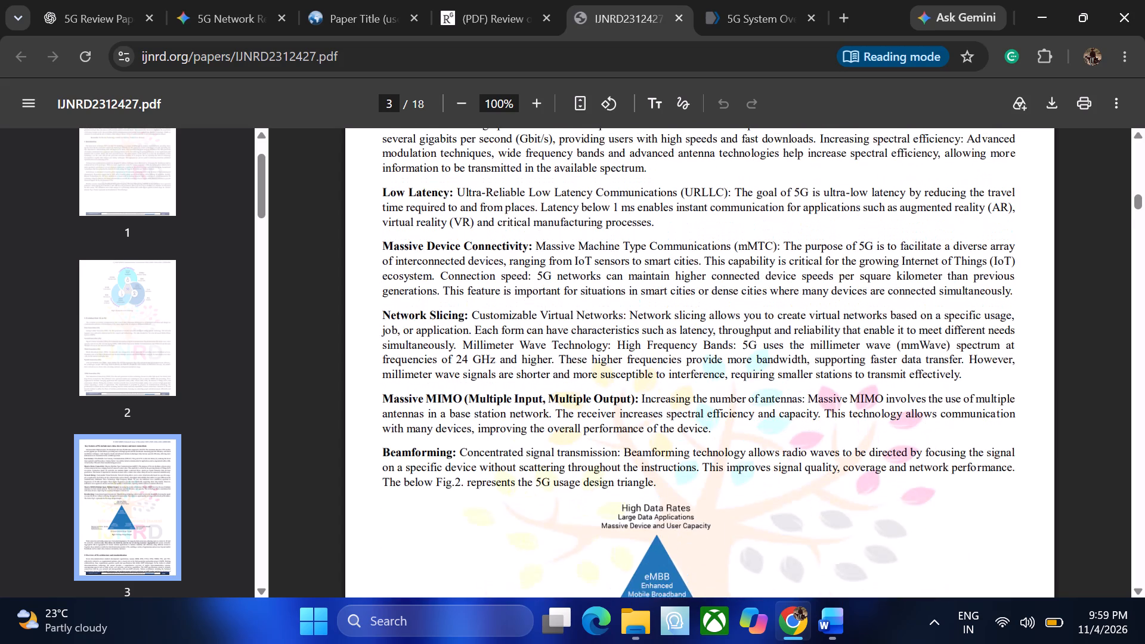
scroll(649, 357, up, 2)
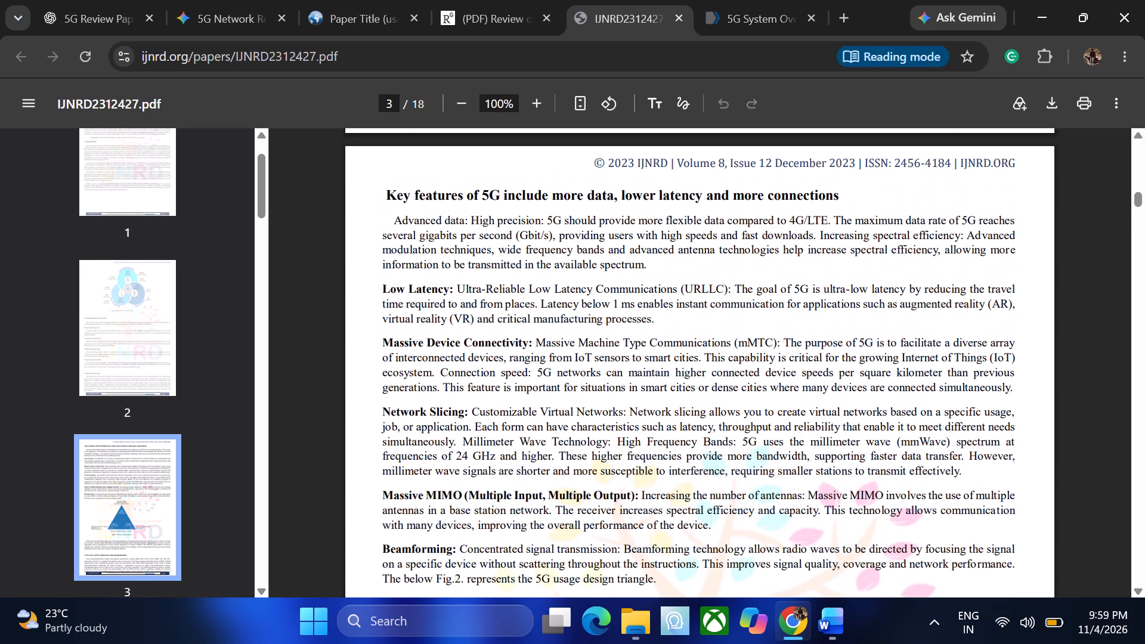
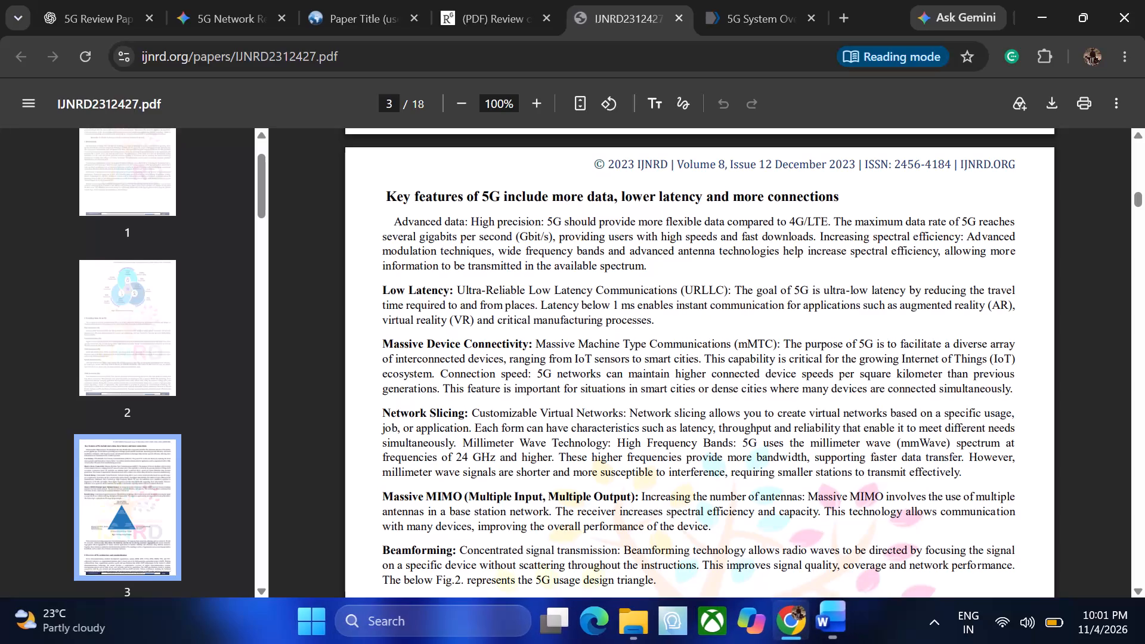
Switch to the Word review document and look through it from the Introduction to the Fifth Generation(5G) list.
click(838, 613)
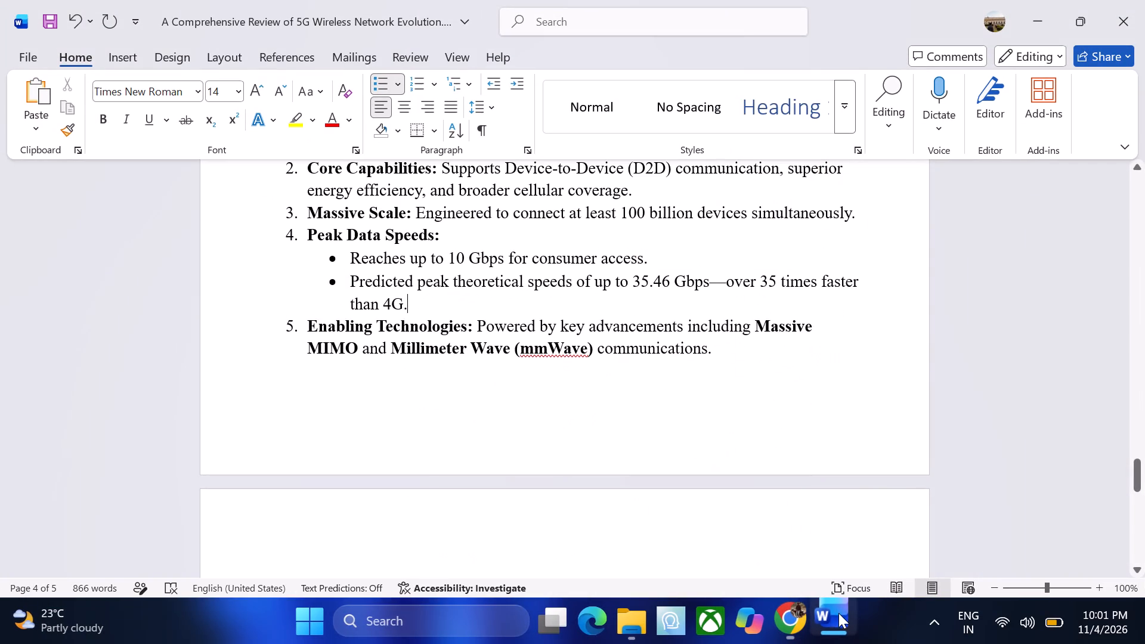
scroll(695, 293, down, 1)
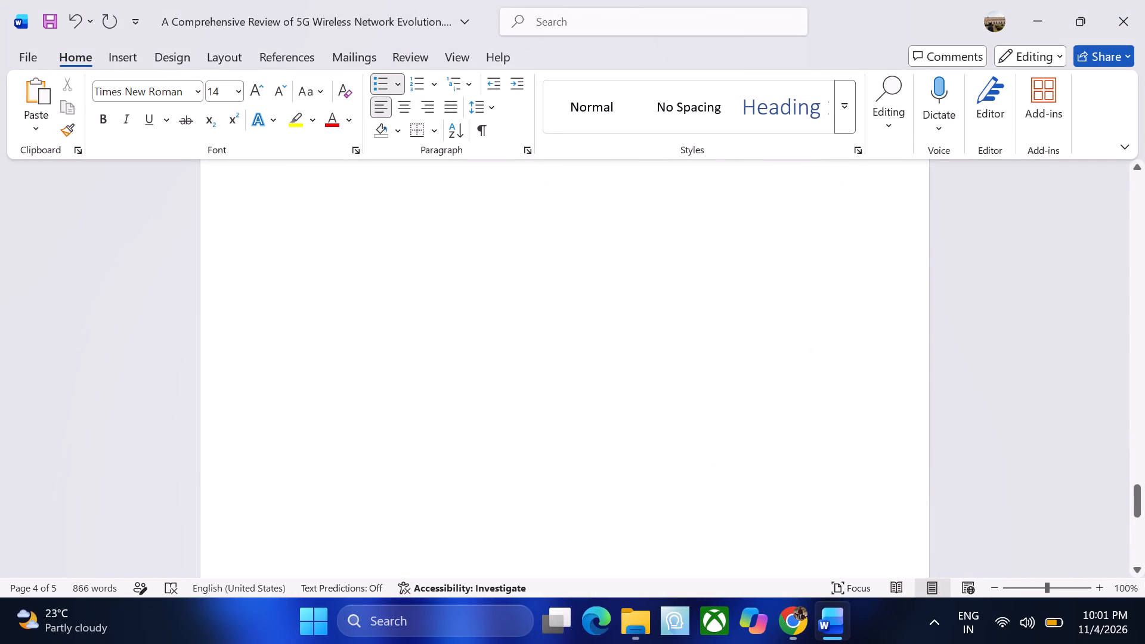
scroll(695, 293, down, 2)
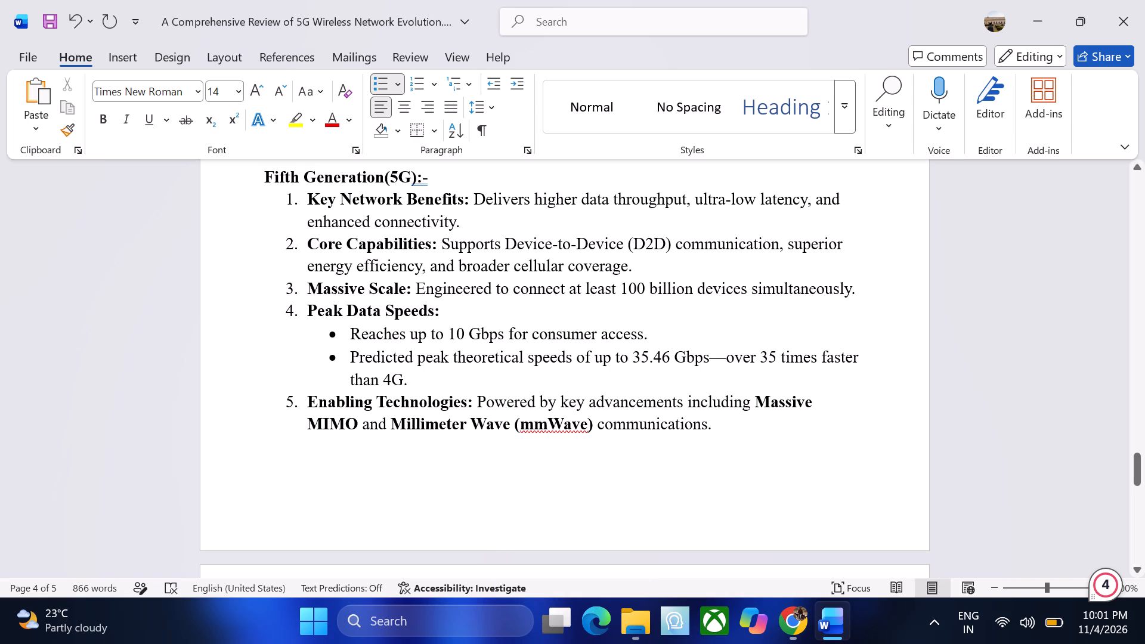
scroll(616, 330, down, 1)
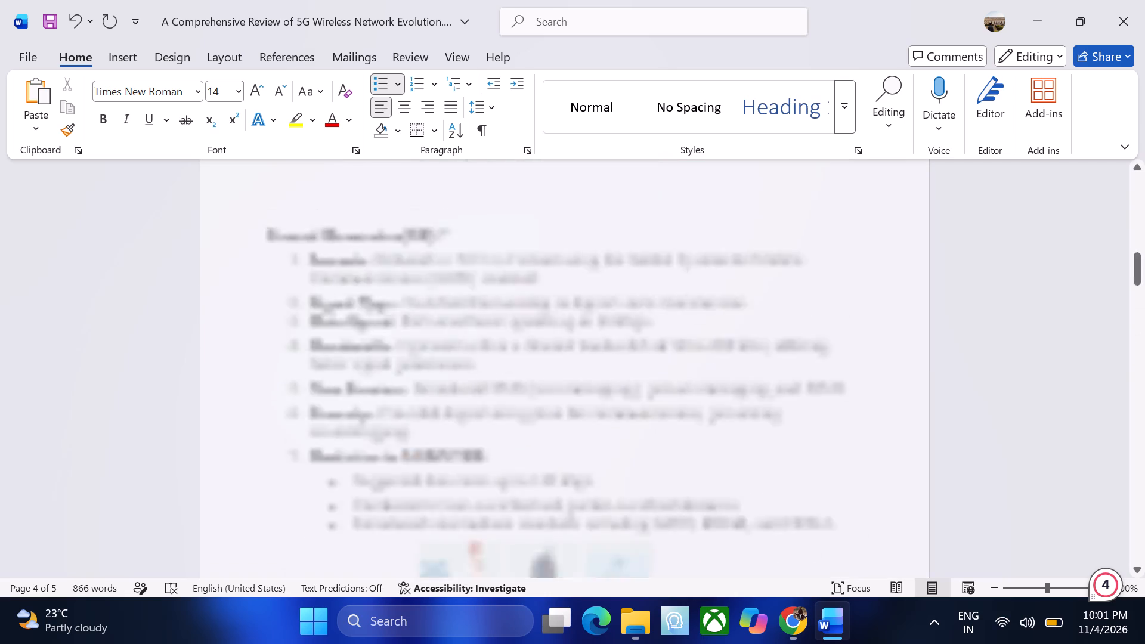
scroll(616, 330, down, 1)
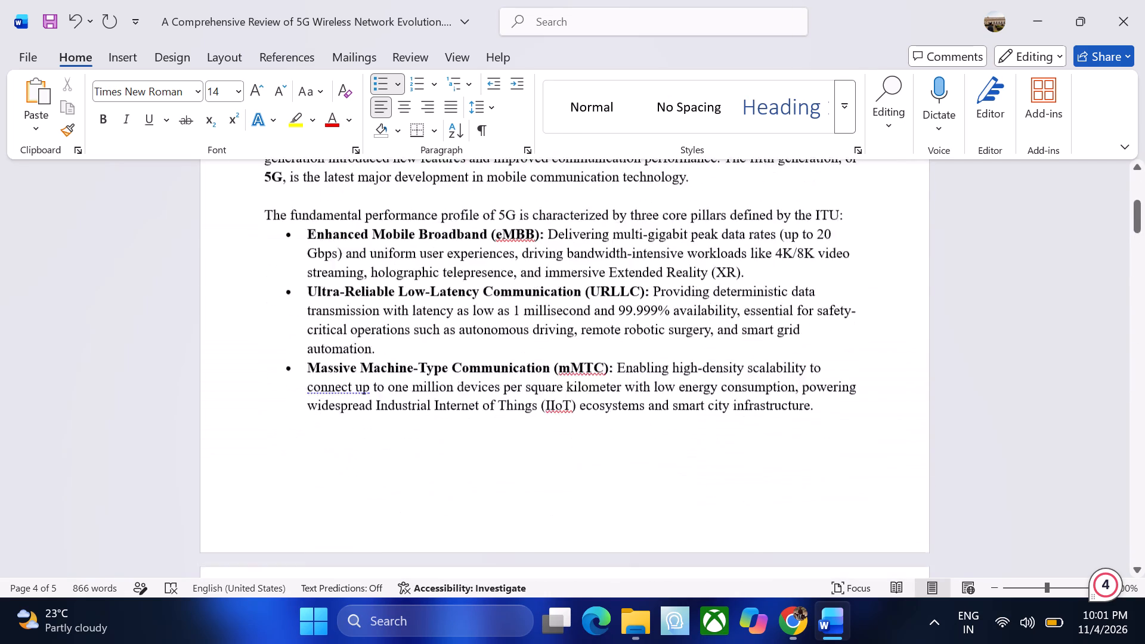
scroll(616, 330, down, 2)
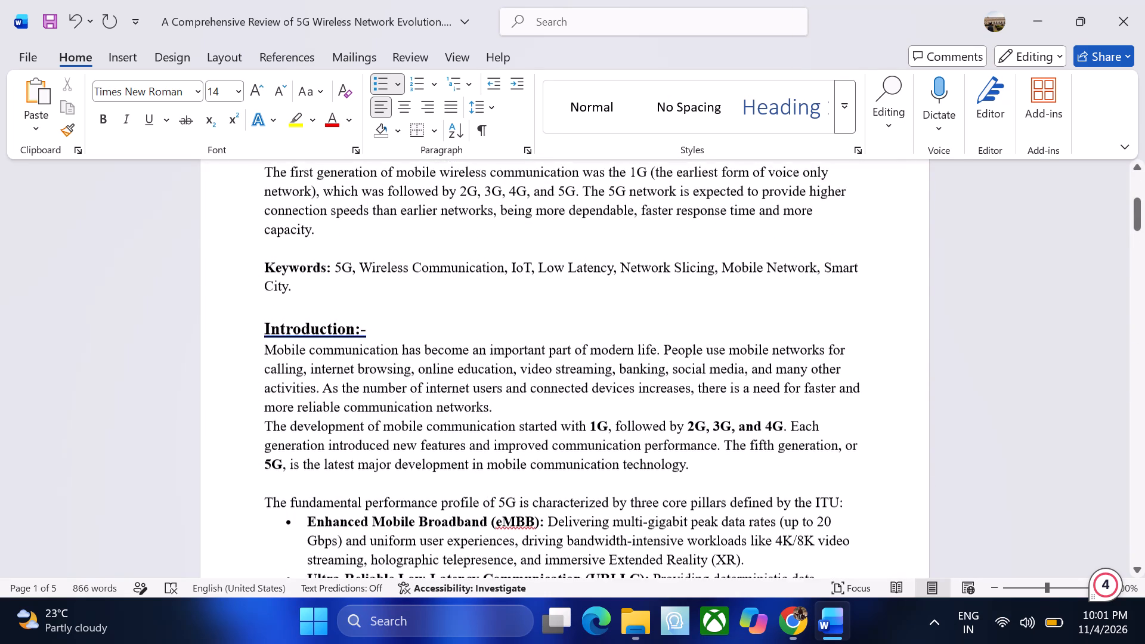
click(567, 349)
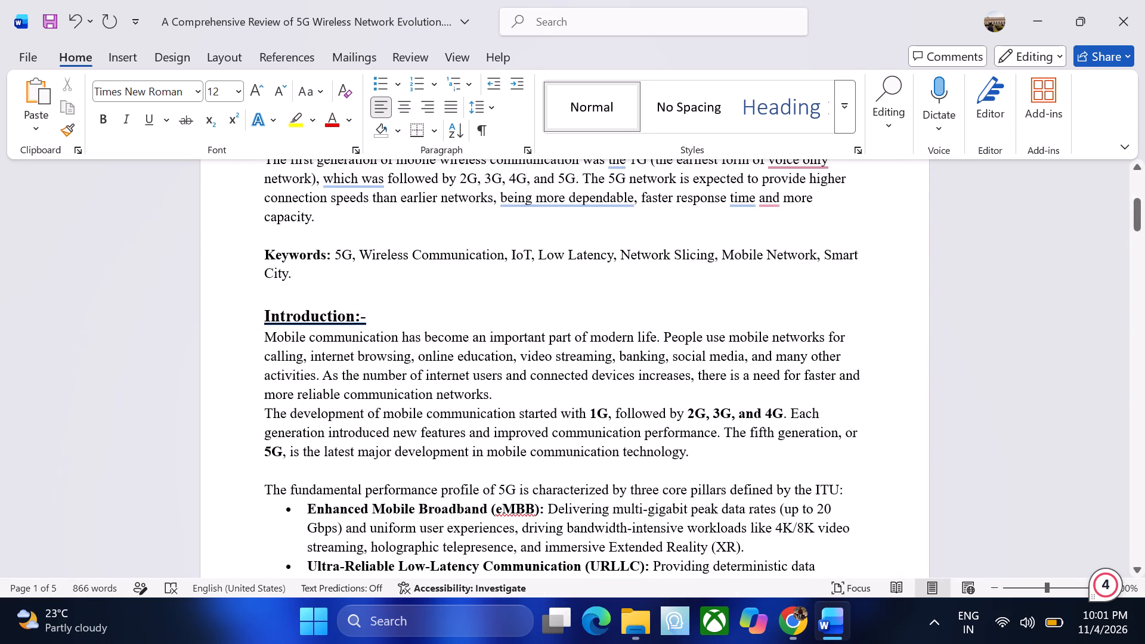
scroll(562, 428, down, 2)
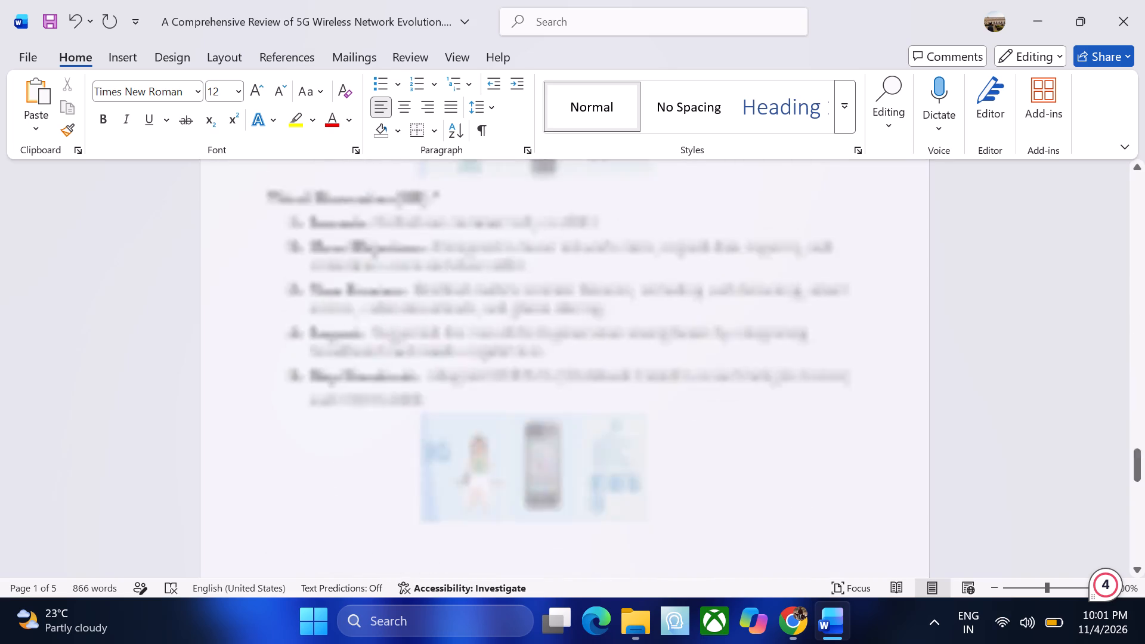
scroll(562, 428, down, 1)
scroll(562, 428, up, 1)
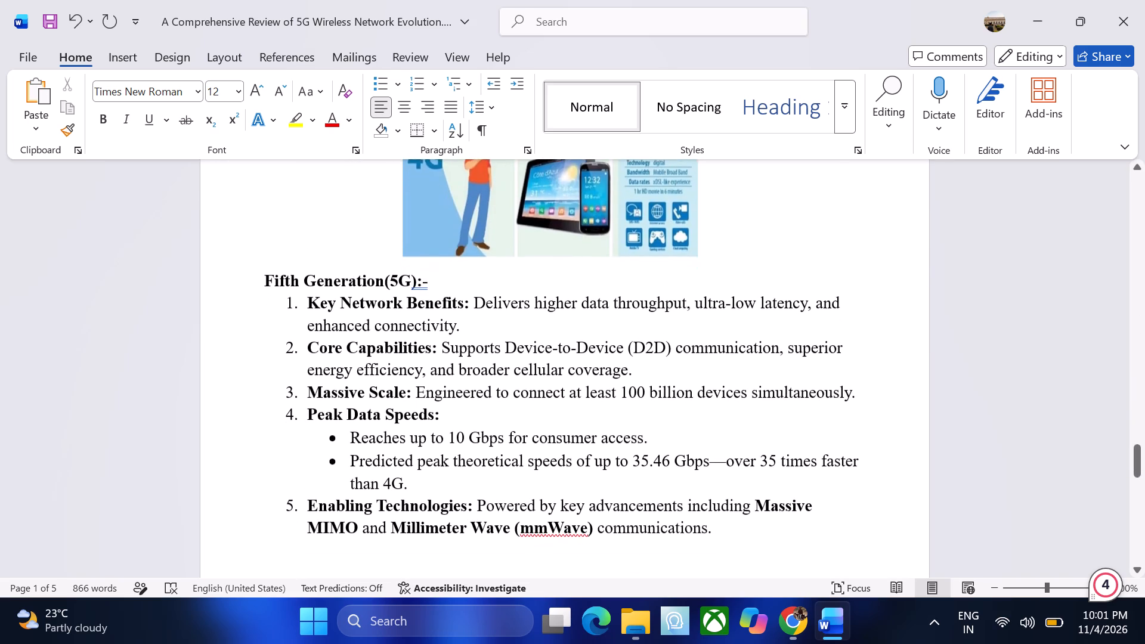
scroll(562, 428, up, 2)
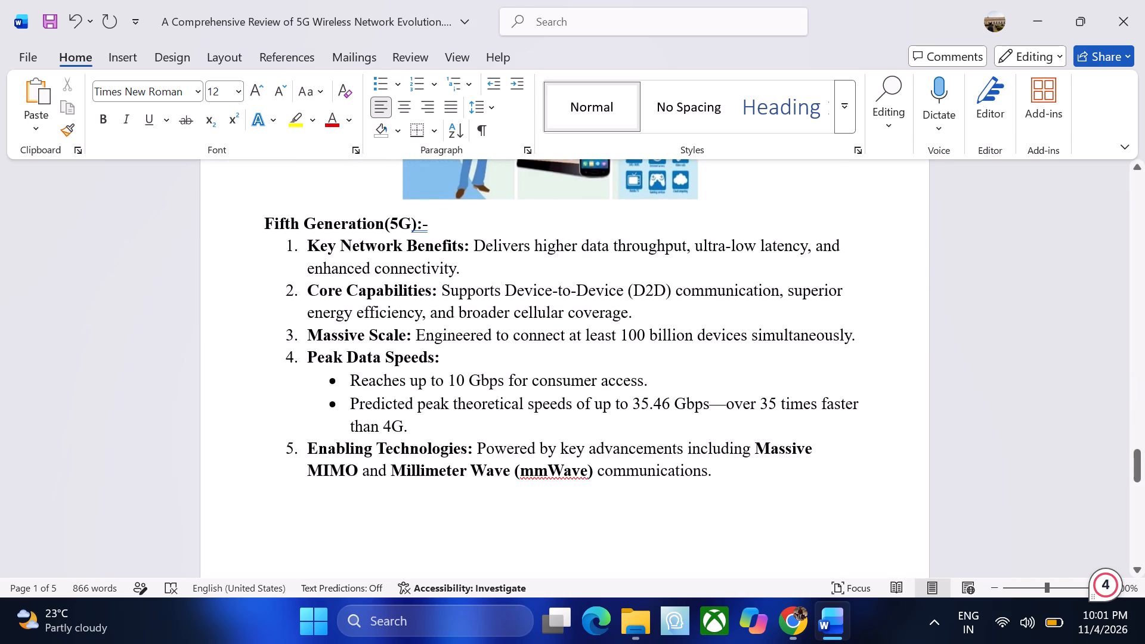
scroll(724, 472, up, 1)
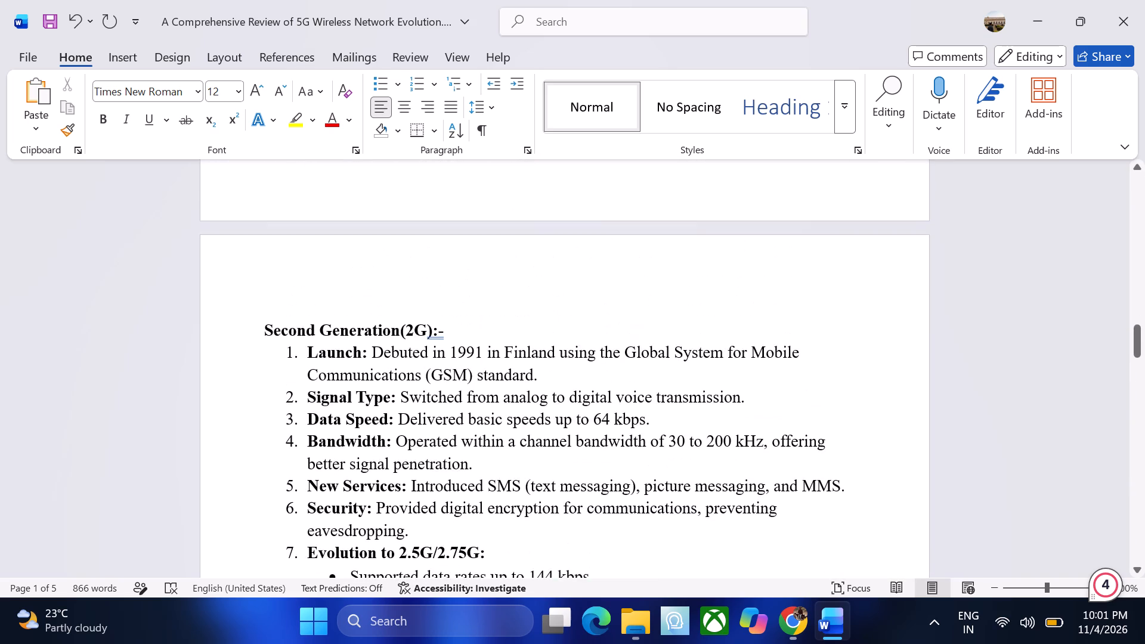
scroll(724, 472, up, 2)
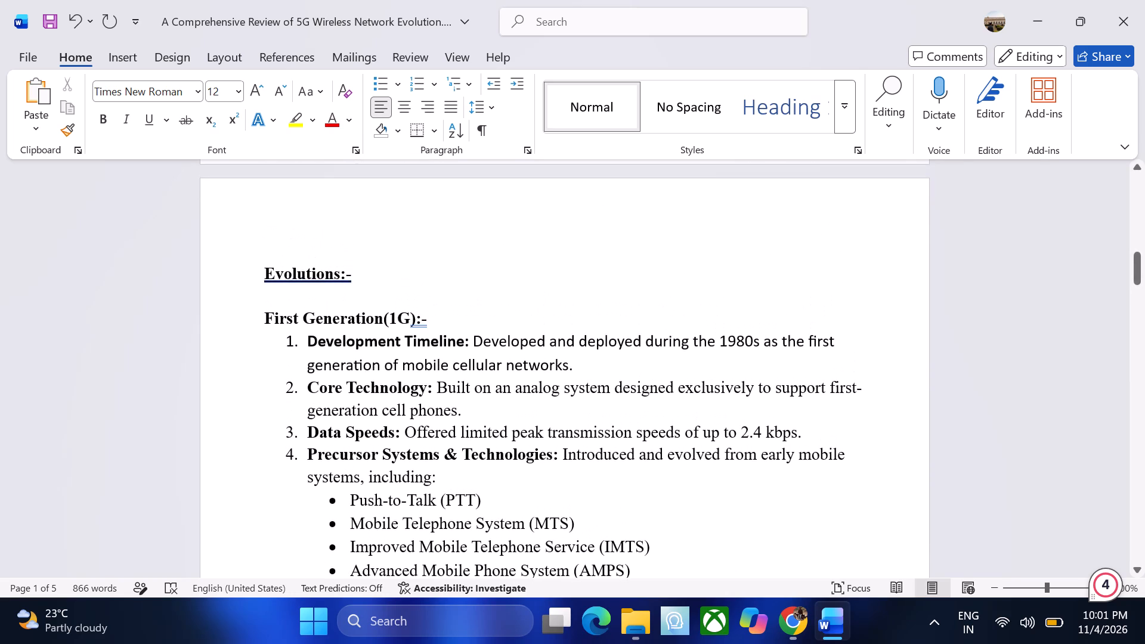
Compare the text font and size in the First Generation list with the Abstract, and check the 1G and 2G sections.
click(584, 344)
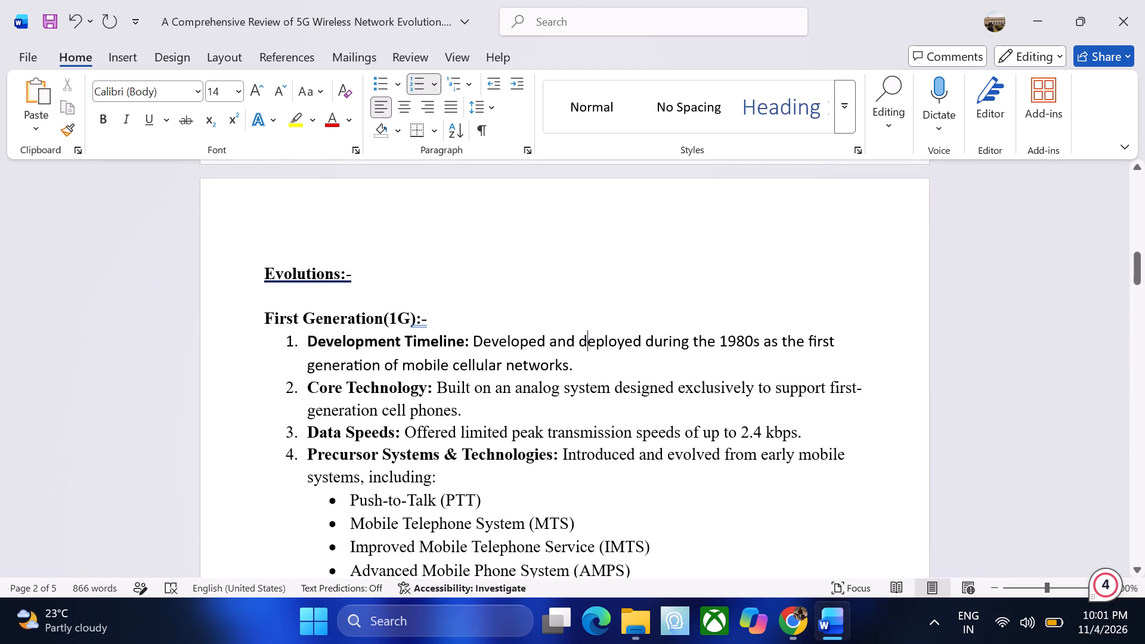
scroll(530, 268, up, 1)
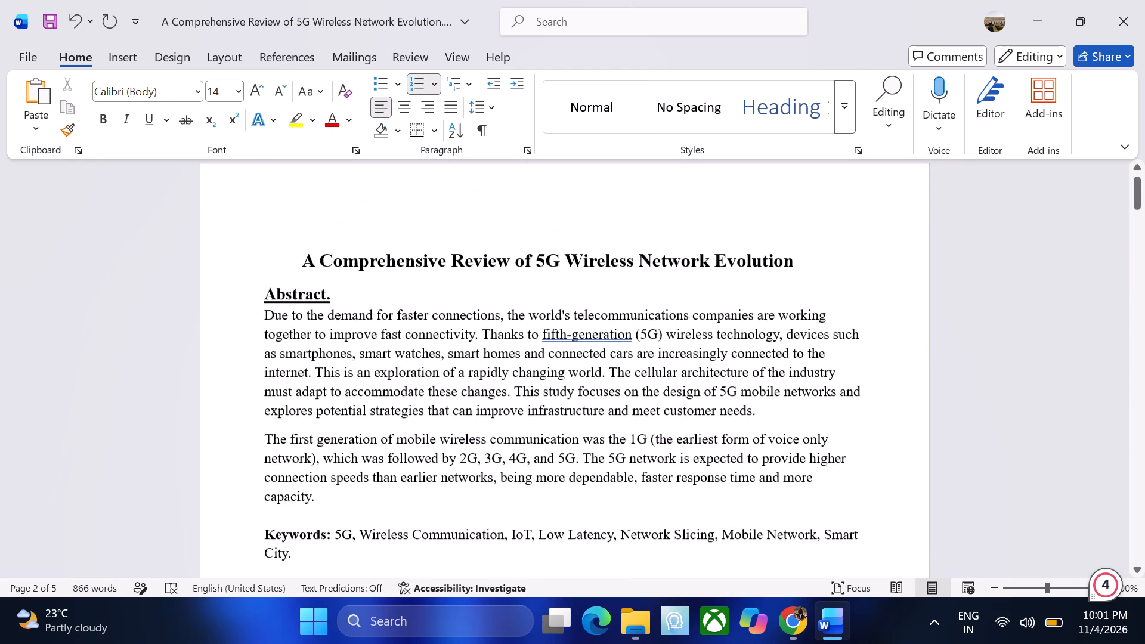
scroll(530, 268, up, 2)
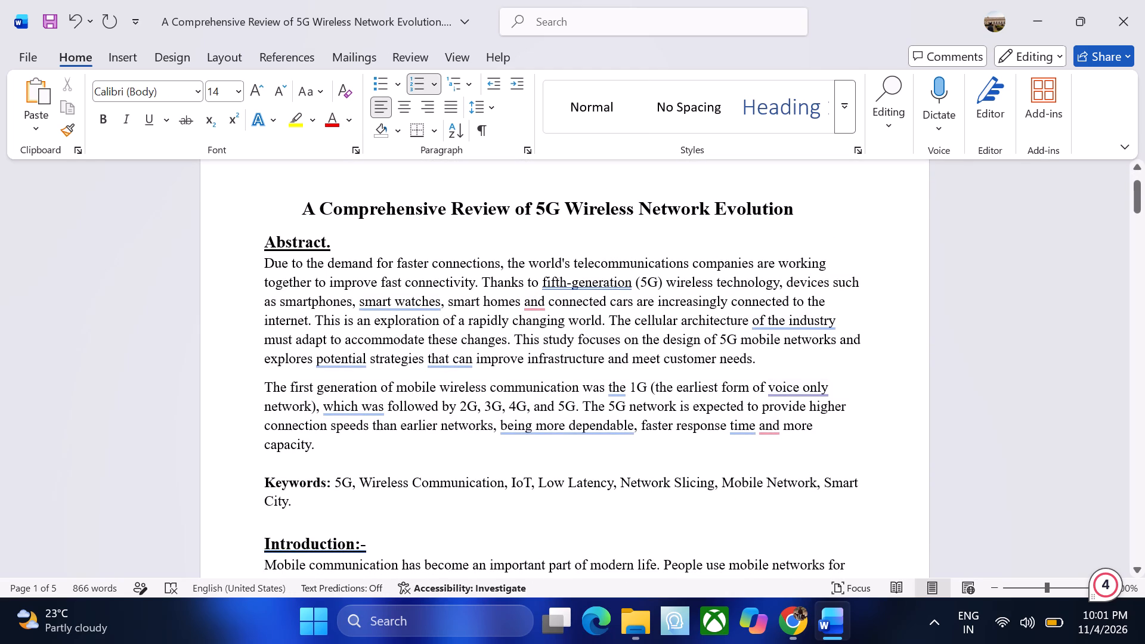
click(510, 283)
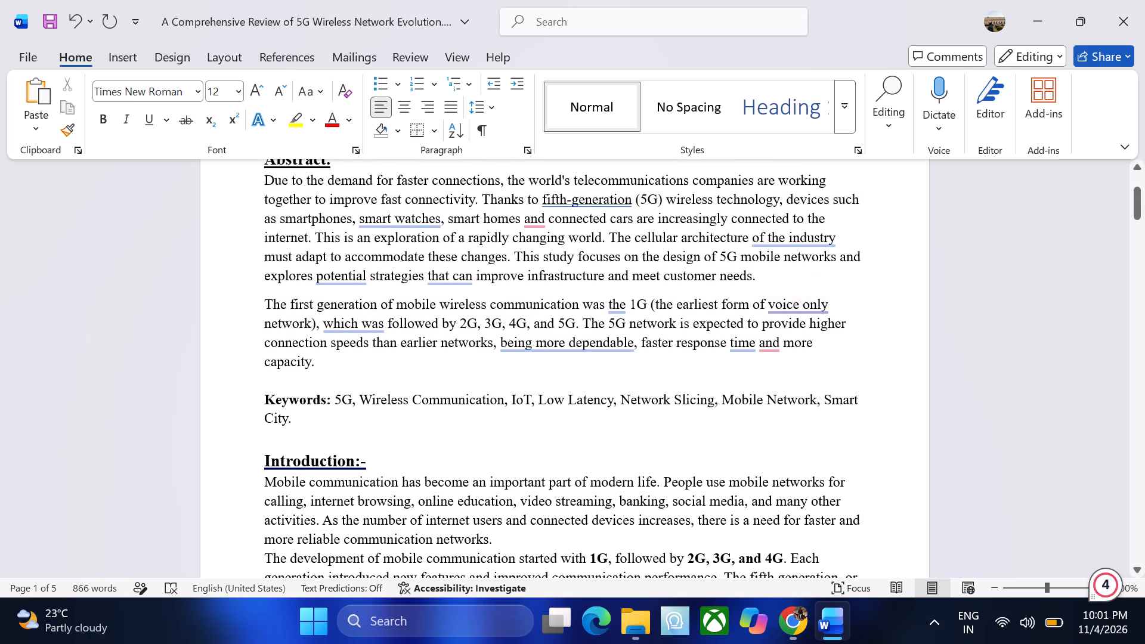
scroll(510, 283, down, 1)
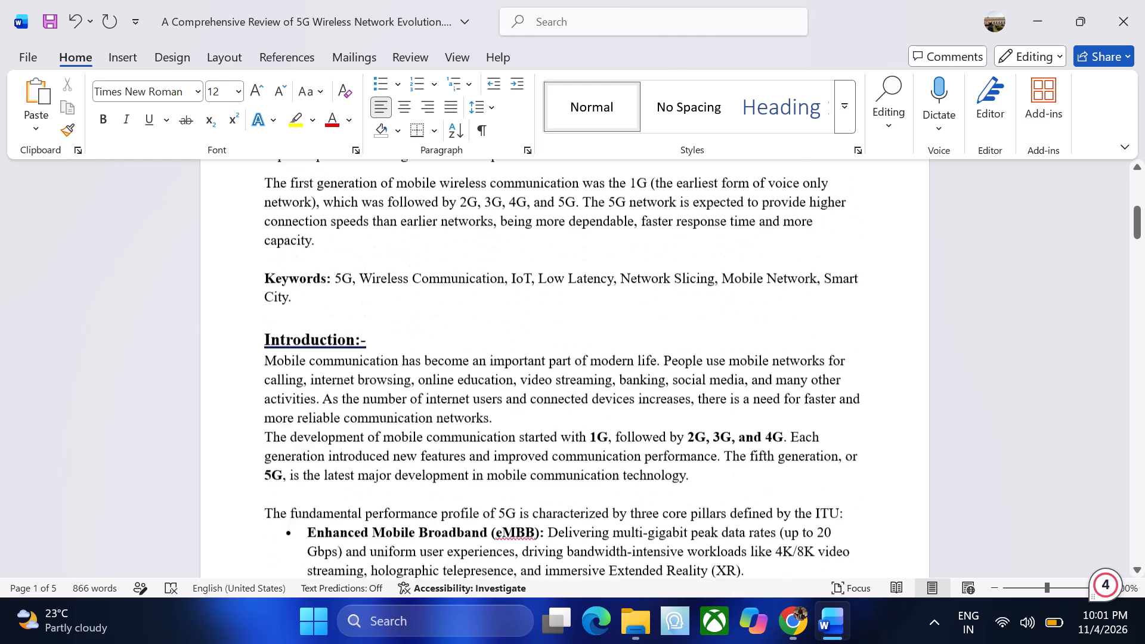
scroll(510, 283, down, 1)
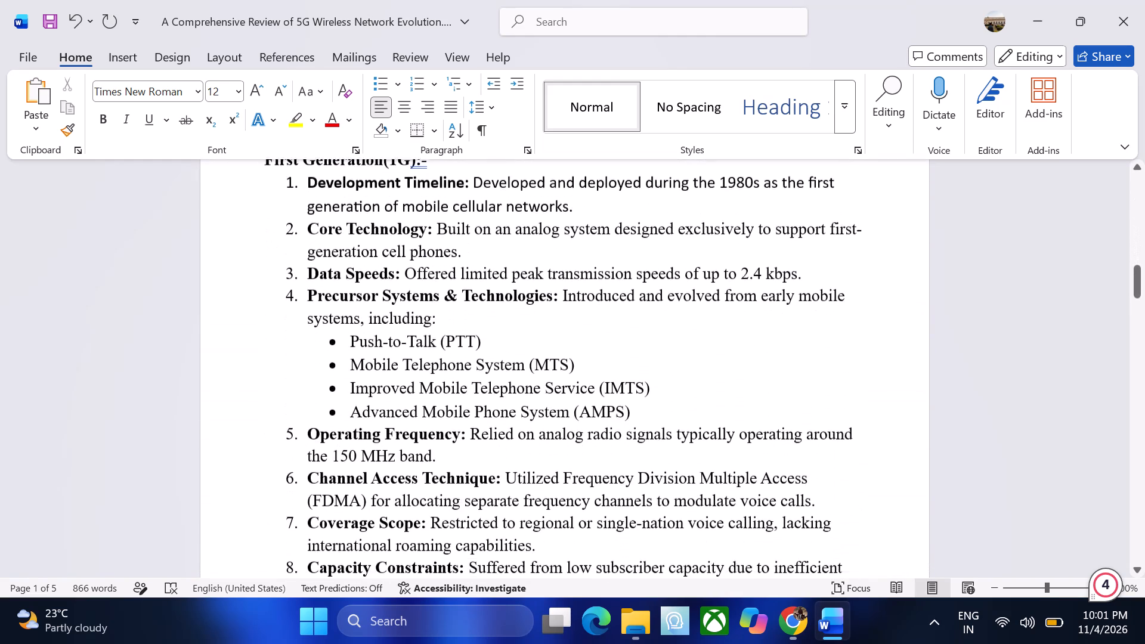
scroll(510, 283, down, 2)
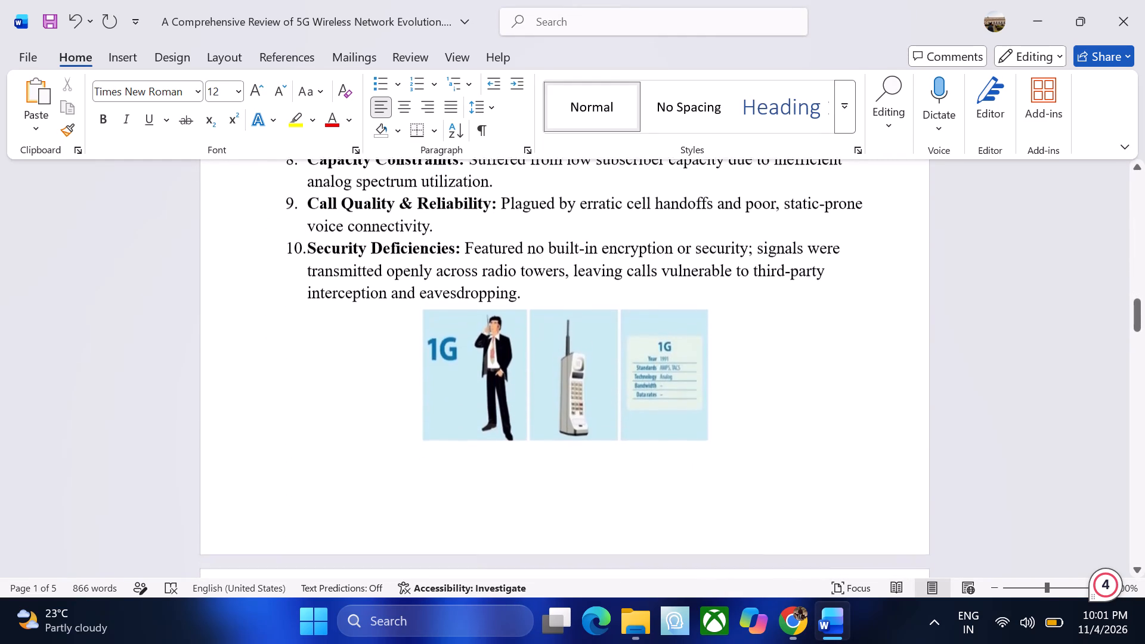
scroll(510, 283, down, 2)
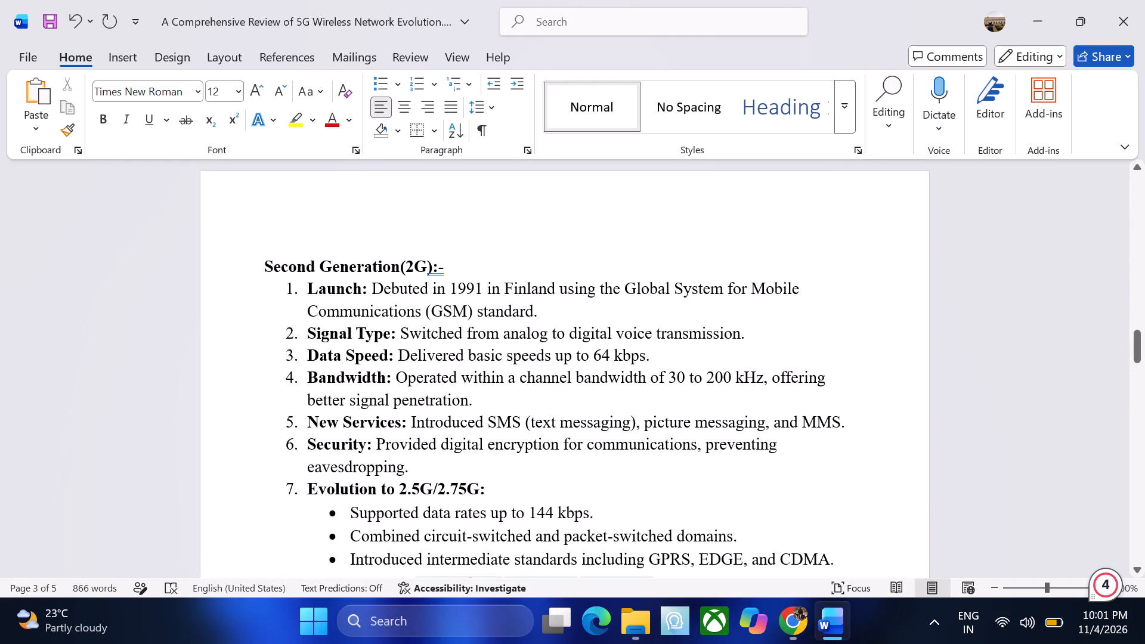
Set the font size to 12 for all text from the Abstract's first paragraph through the last Fifth Generation list item.
scroll(510, 283, up, 4)
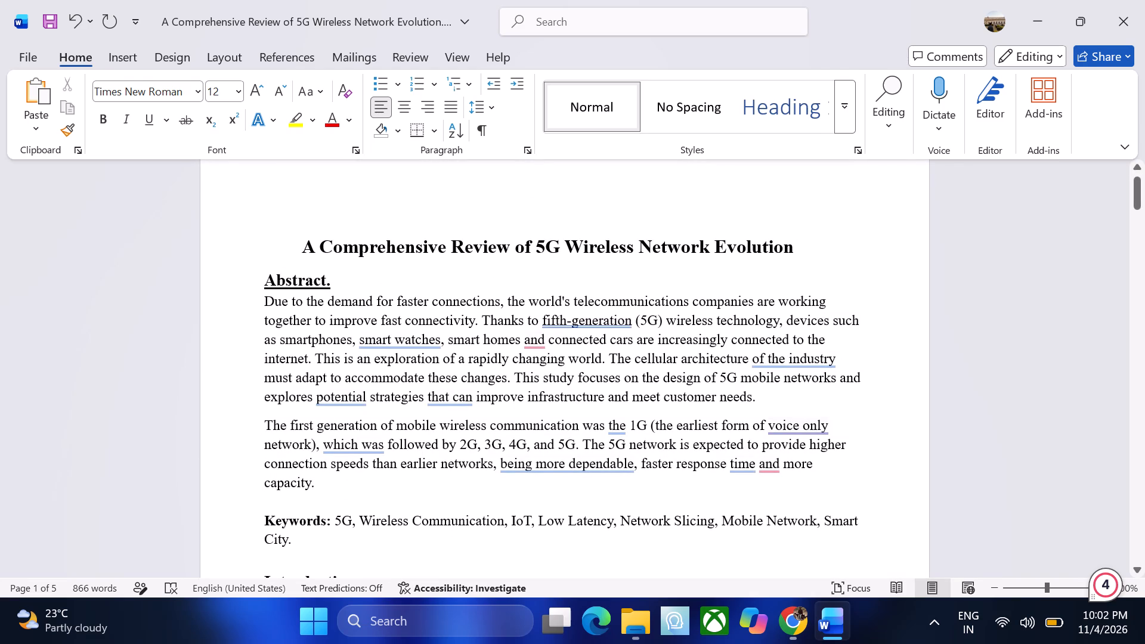
drag(258, 302, 380, 509)
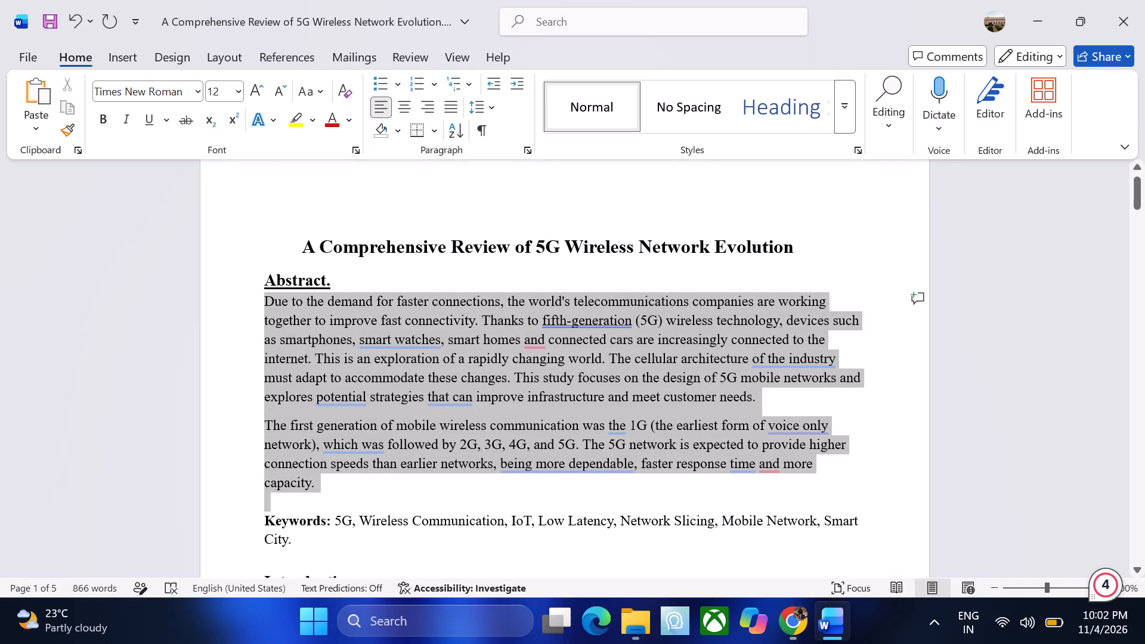
drag(380, 509, 414, 643)
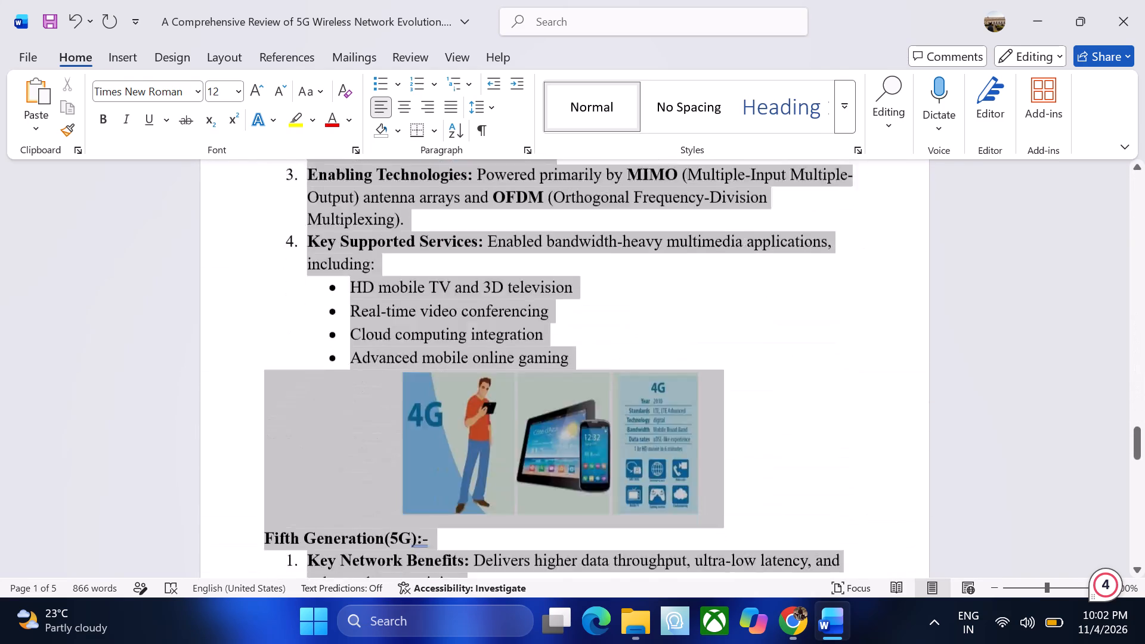
drag(414, 643, 403, 148)
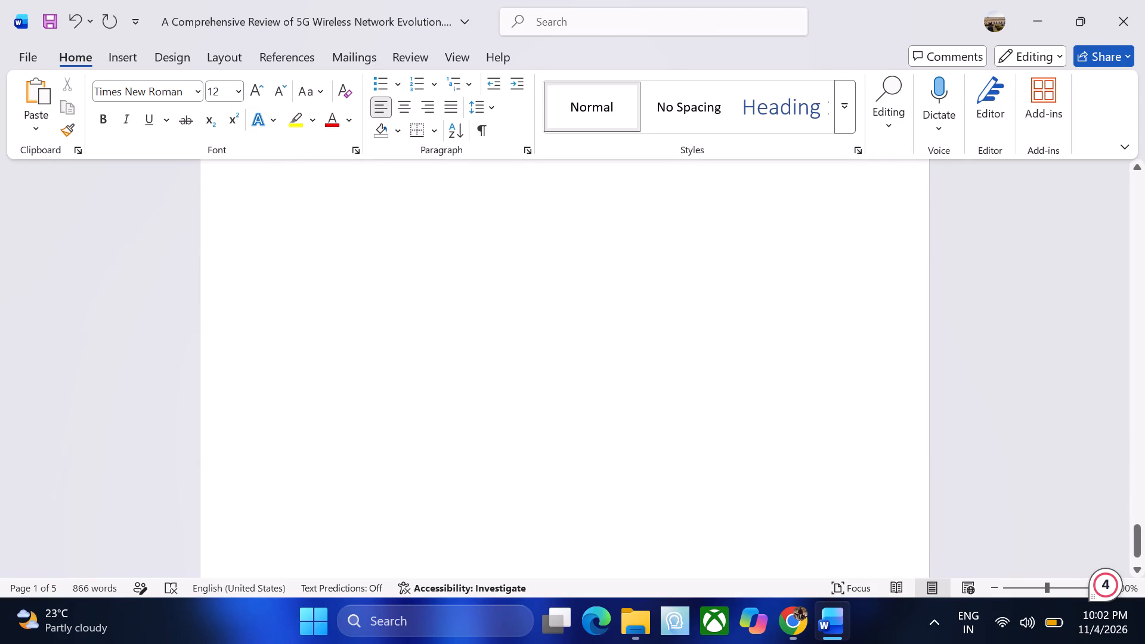
drag(403, 148, 411, 162)
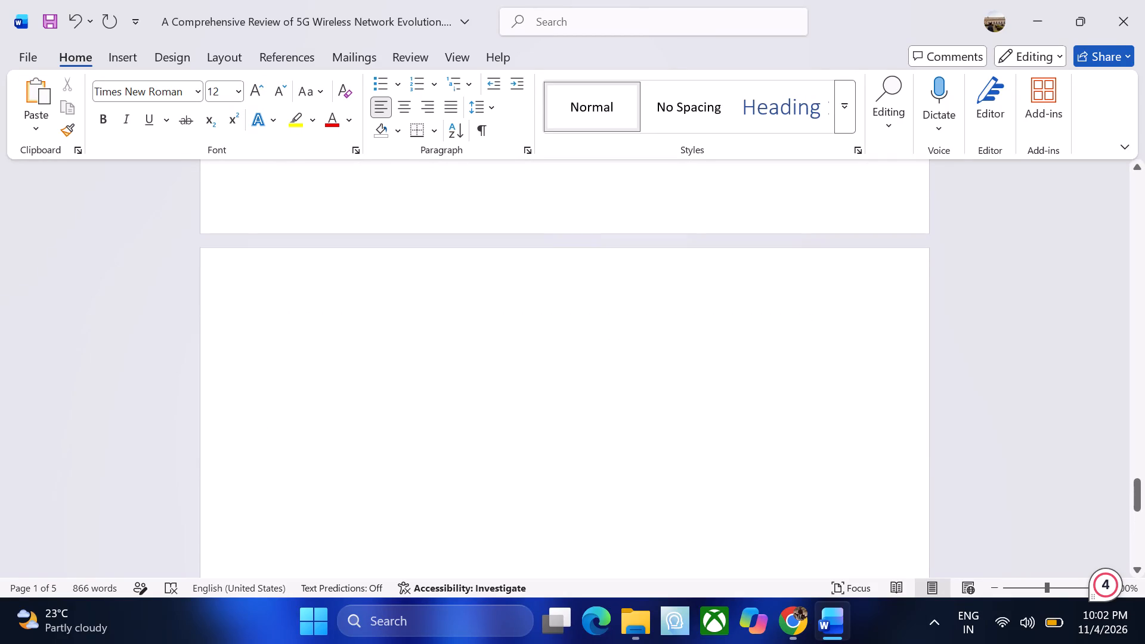
drag(411, 162, 751, 383)
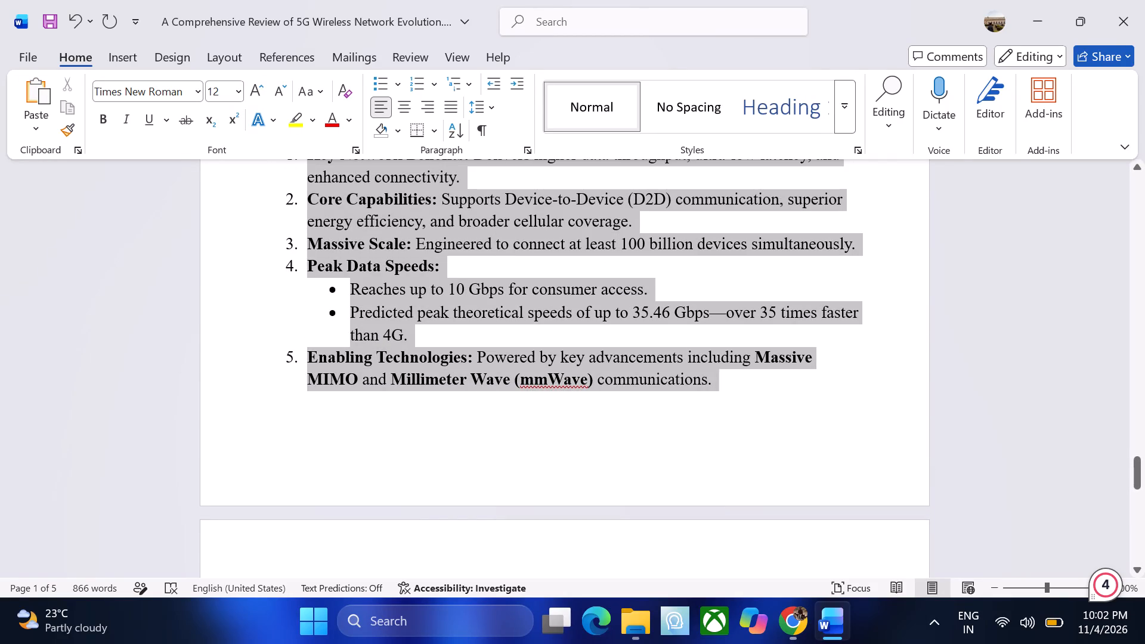
drag(751, 383, 712, 381)
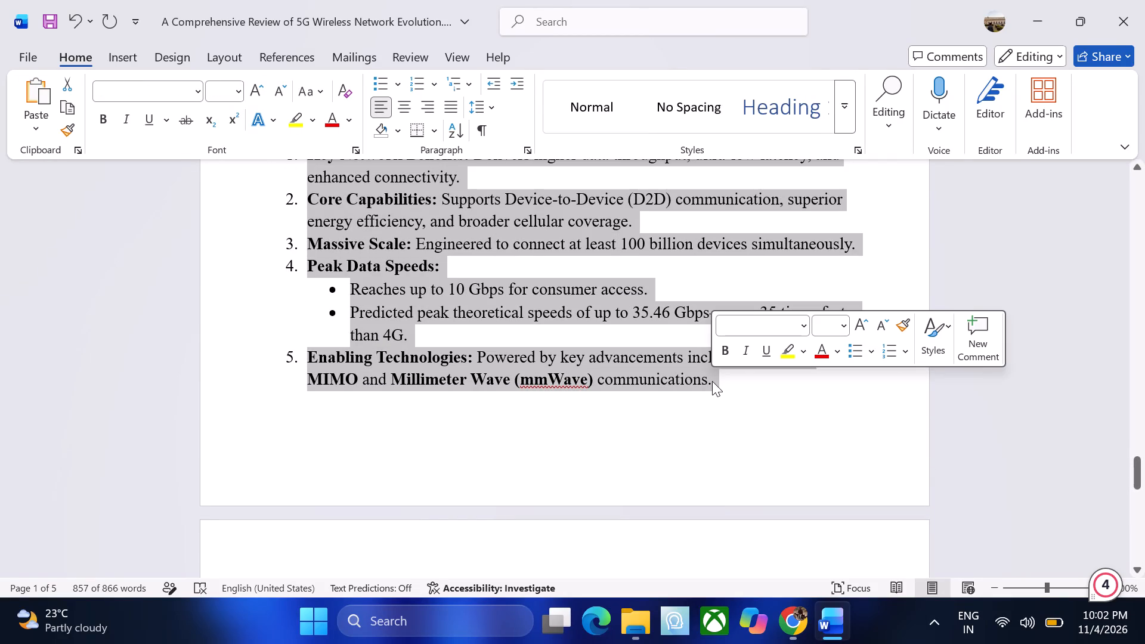
click(845, 332)
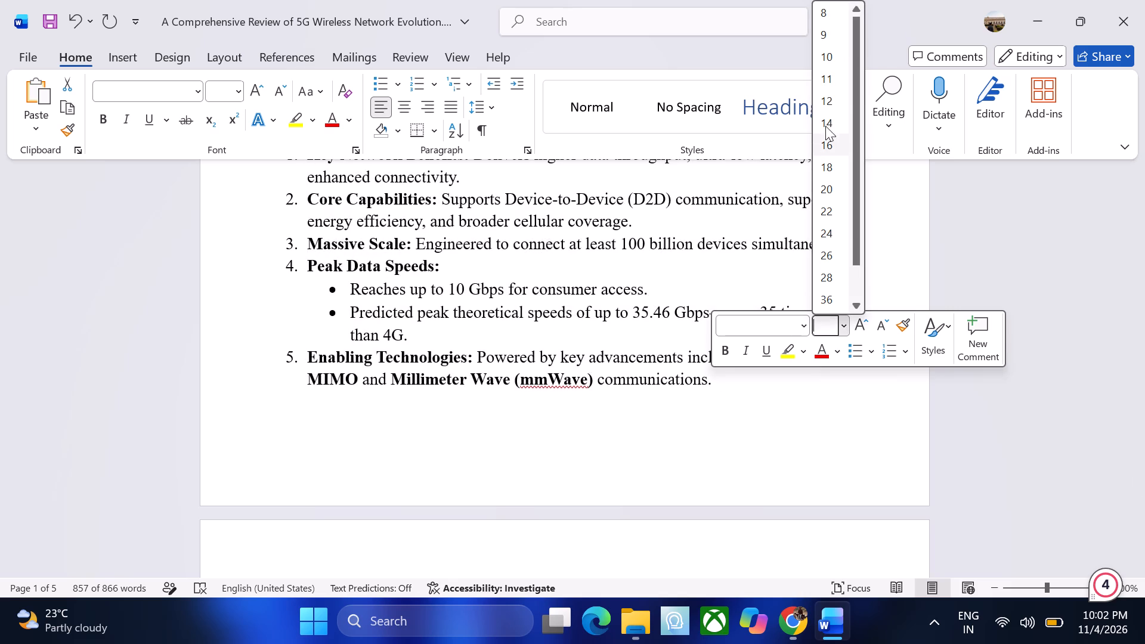
click(831, 101)
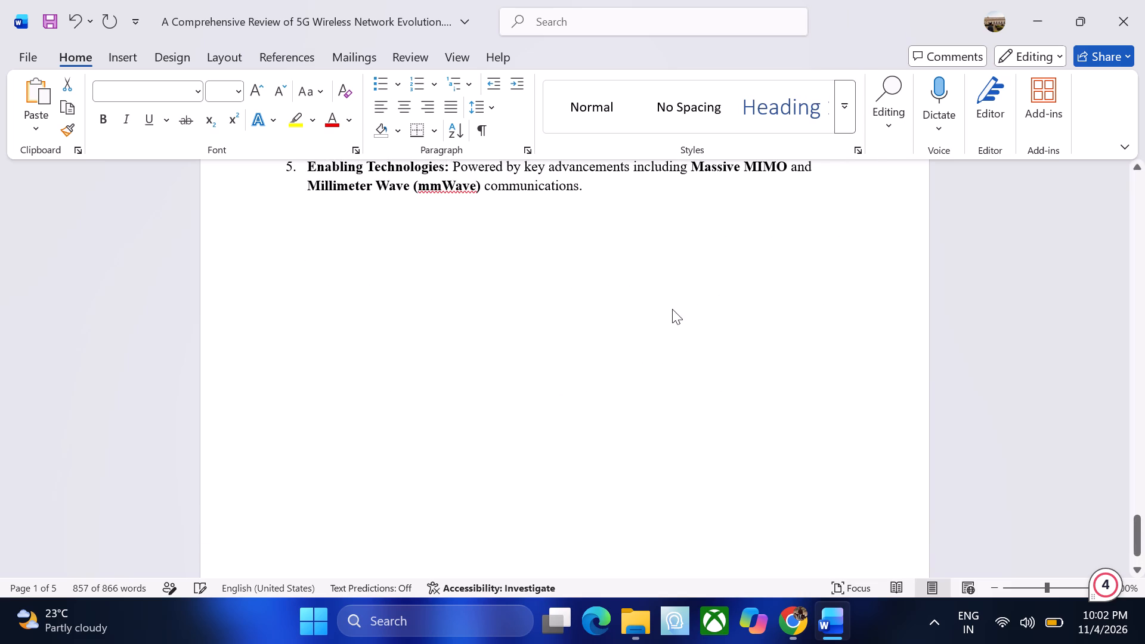
Insert a blank line between the 3G picture and the Fourth Generation(4G) heading.
scroll(672, 309, up, 1)
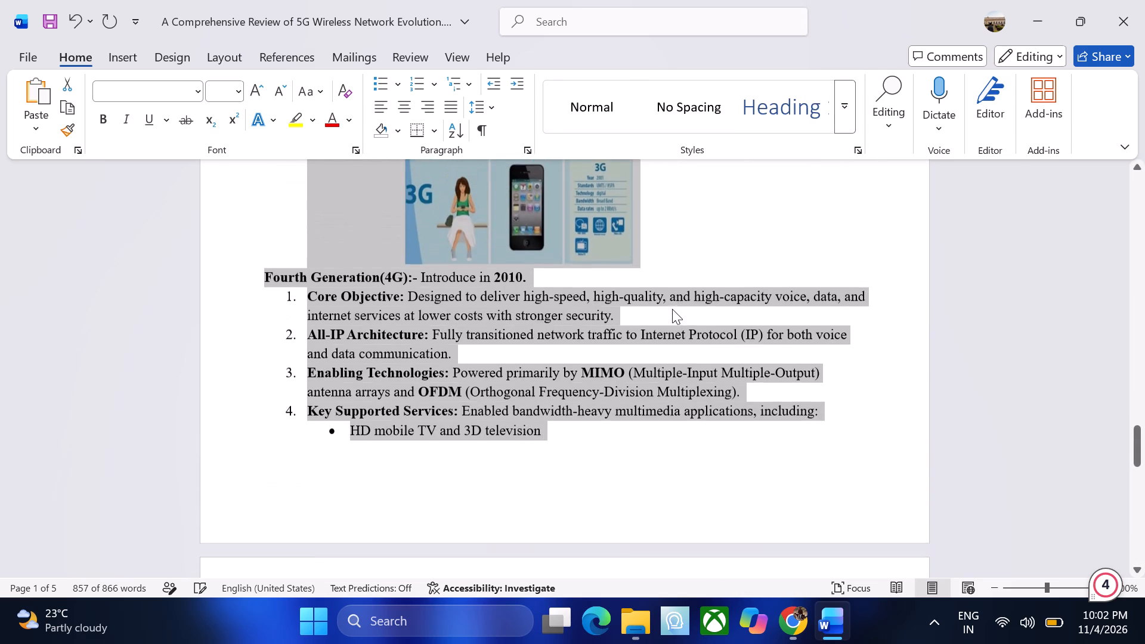
scroll(672, 309, up, 2)
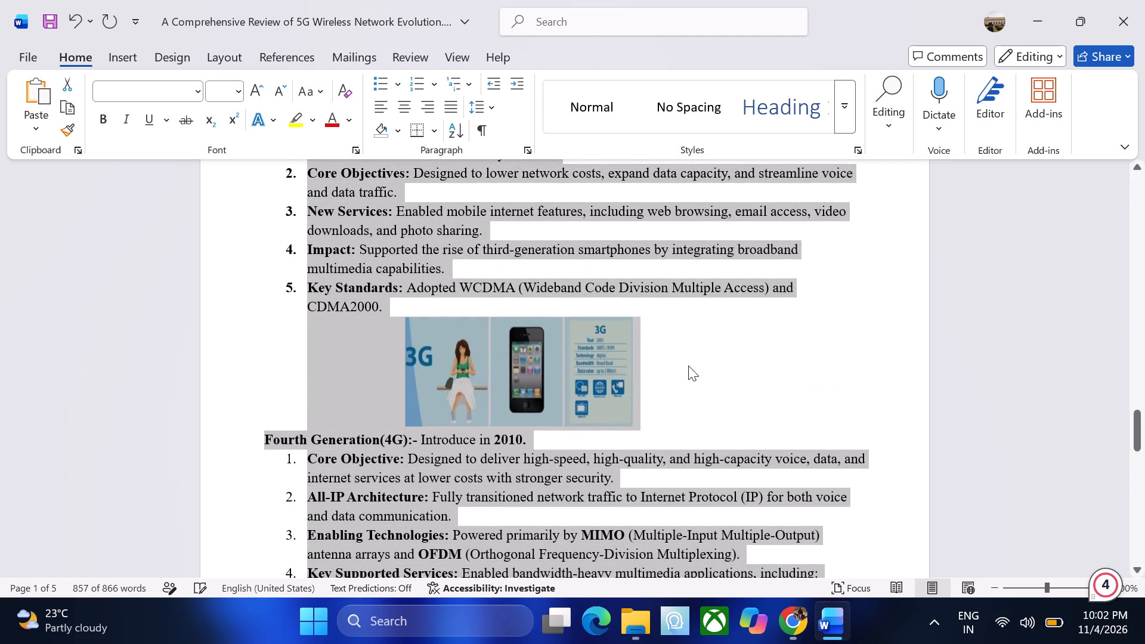
click(676, 400)
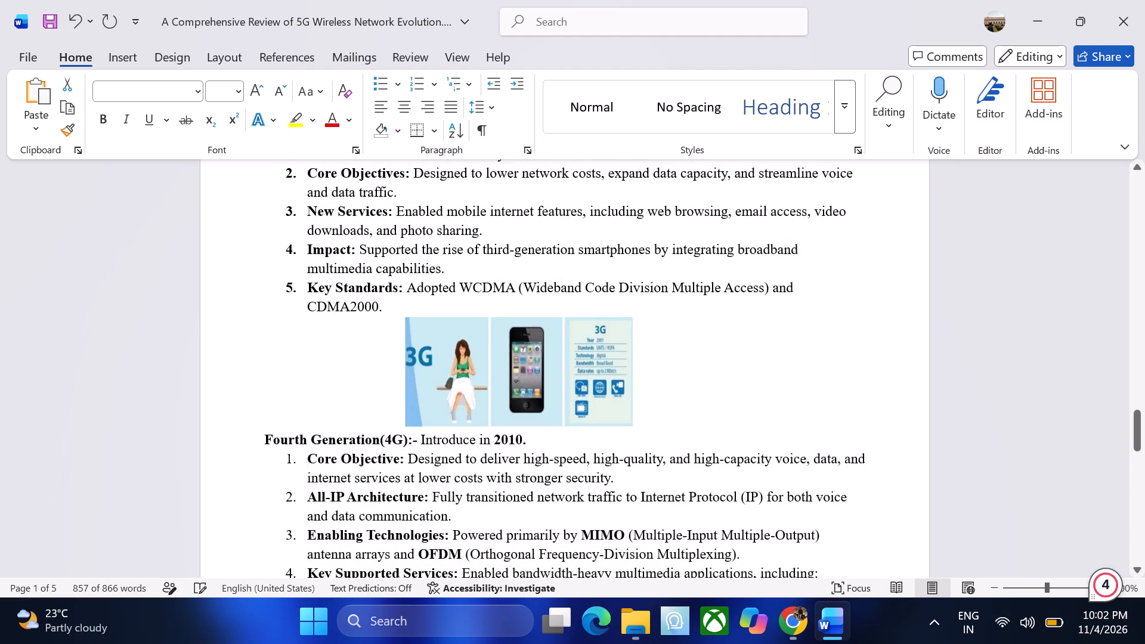
key(Return)
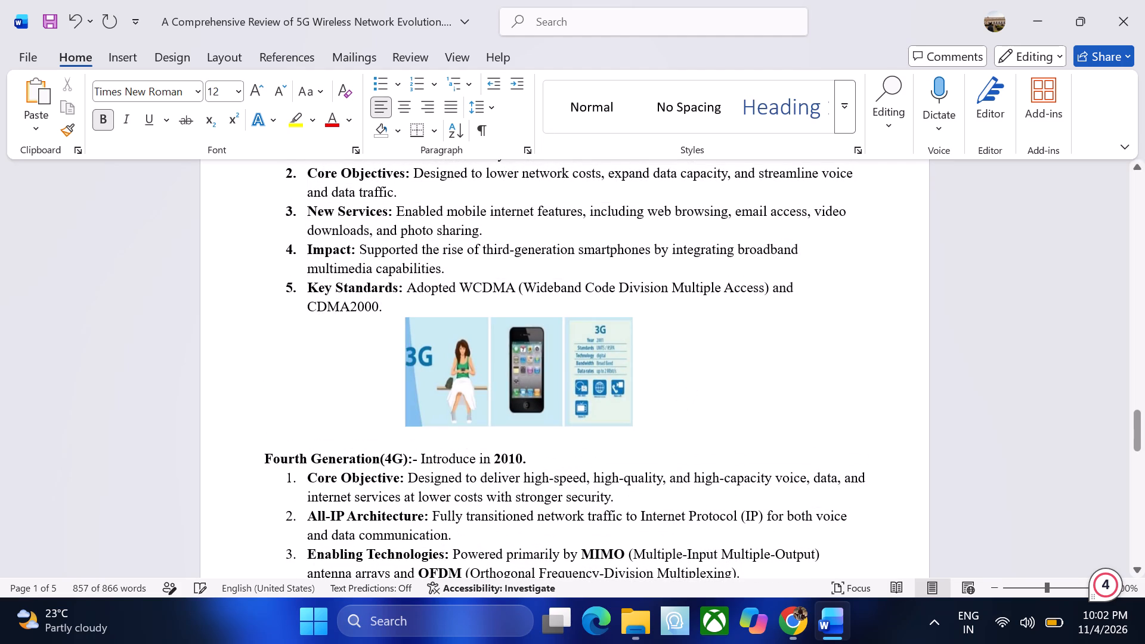
Insert a blank line between the 2G picture and the Third Generation(3G) heading.
scroll(516, 405, up, 1)
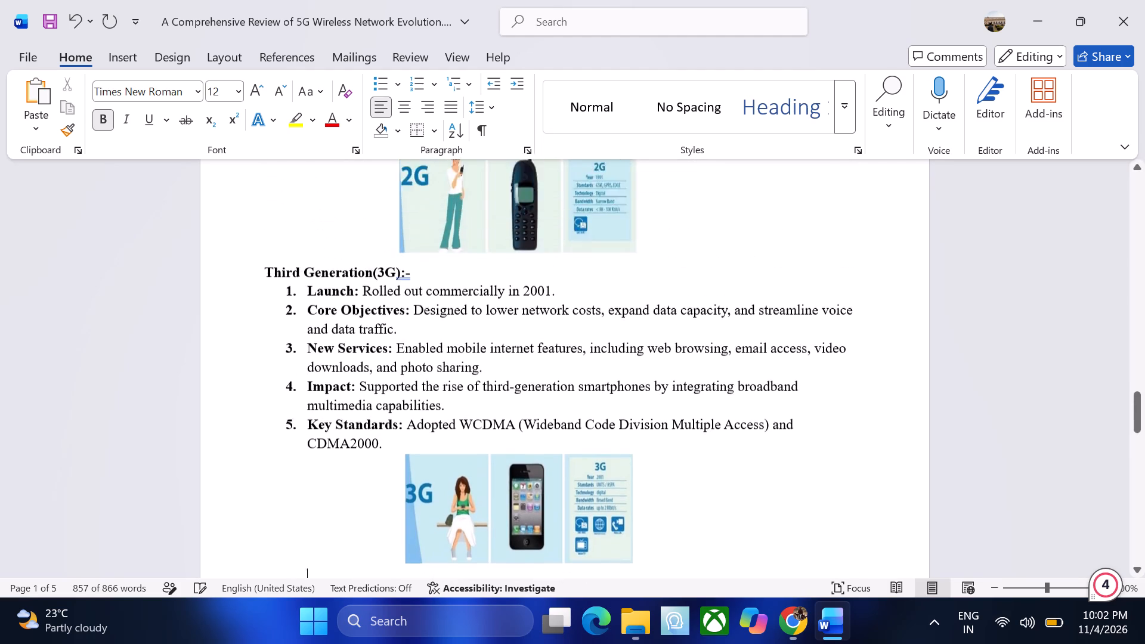
scroll(516, 405, up, 1)
click(648, 379)
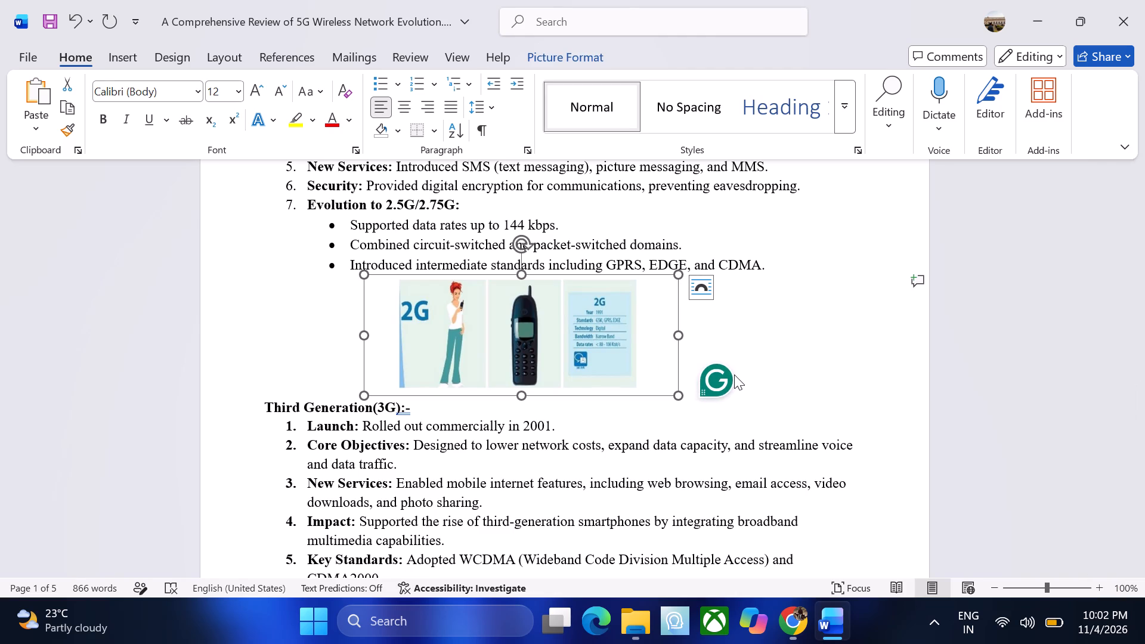
click(734, 374)
click(751, 373)
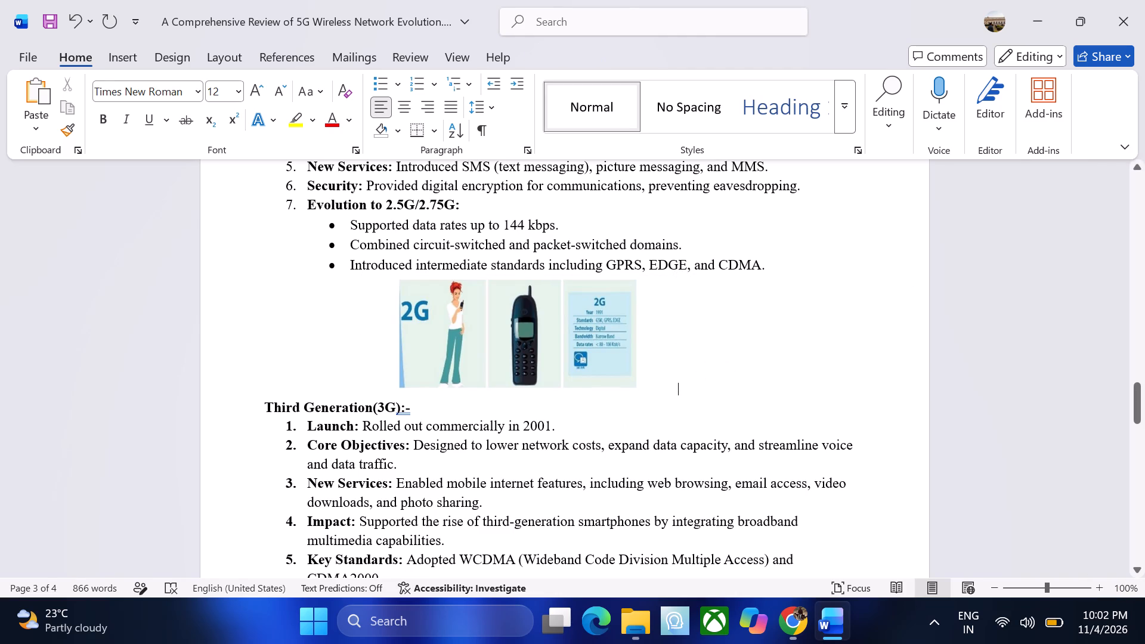
key(Return)
Set the Introduction heading to font size 14.
scroll(751, 373, up, 1)
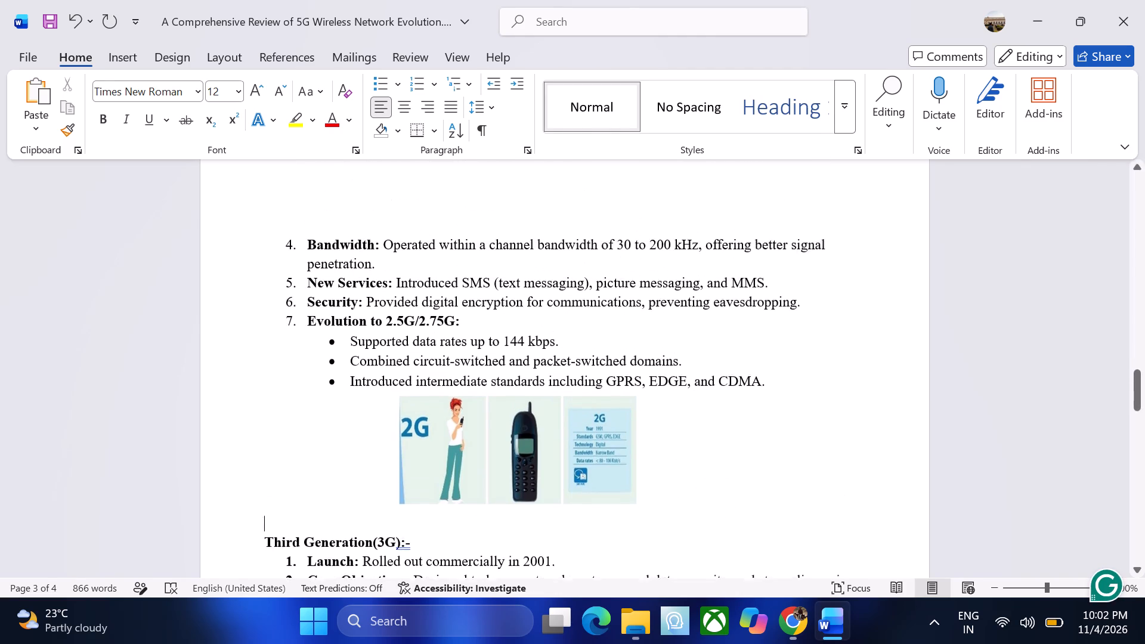
scroll(751, 373, up, 1)
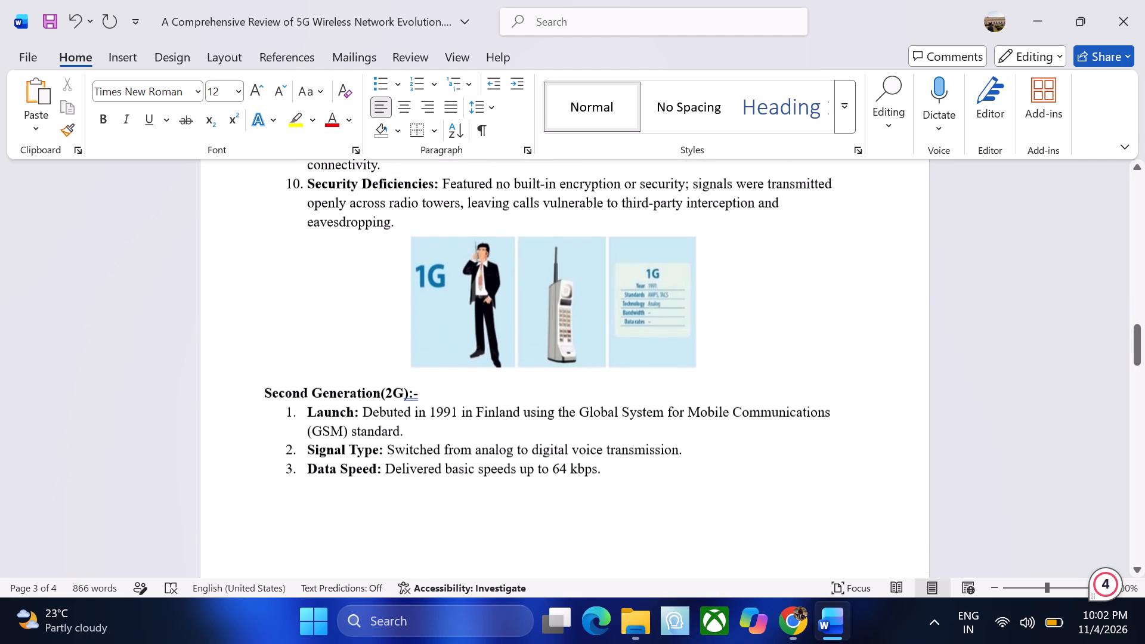
scroll(751, 373, up, 1)
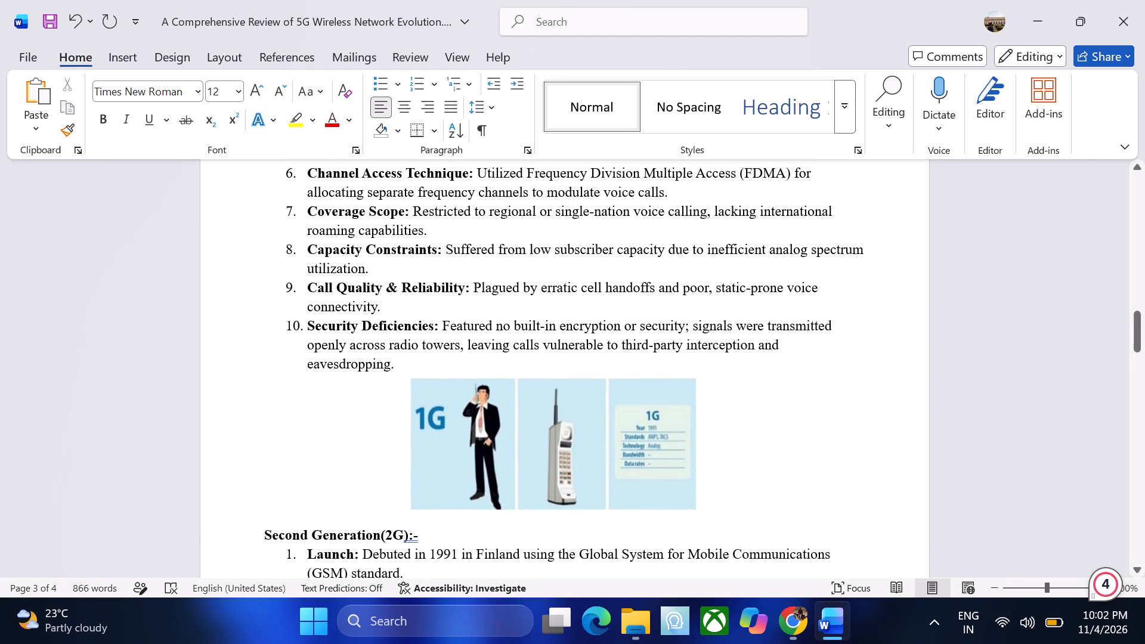
scroll(574, 468, up, 1)
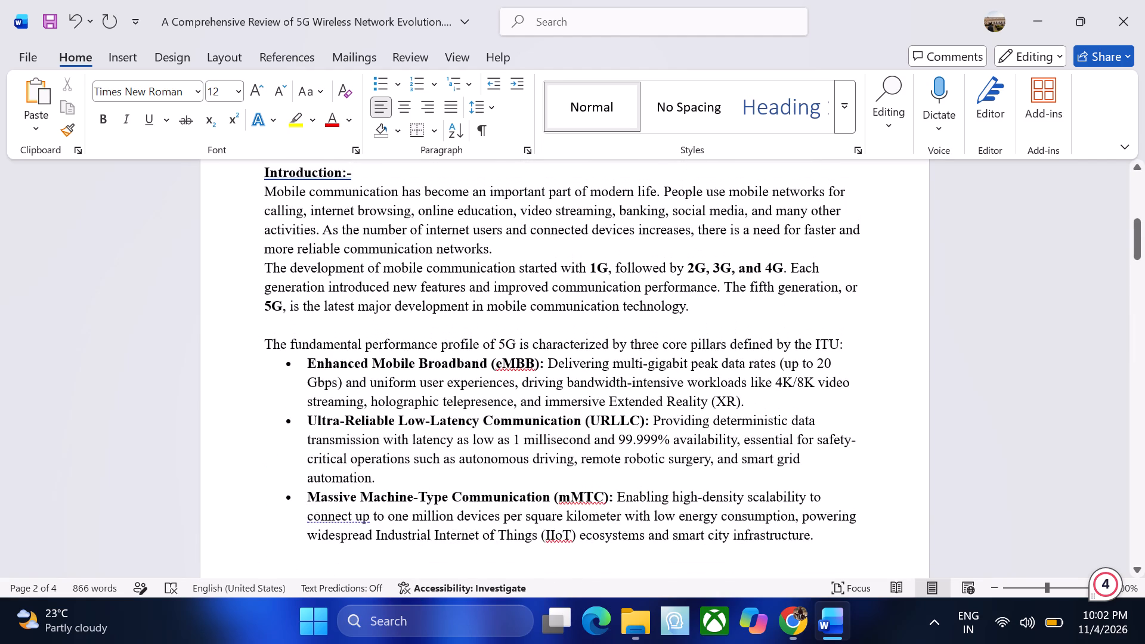
scroll(574, 468, up, 2)
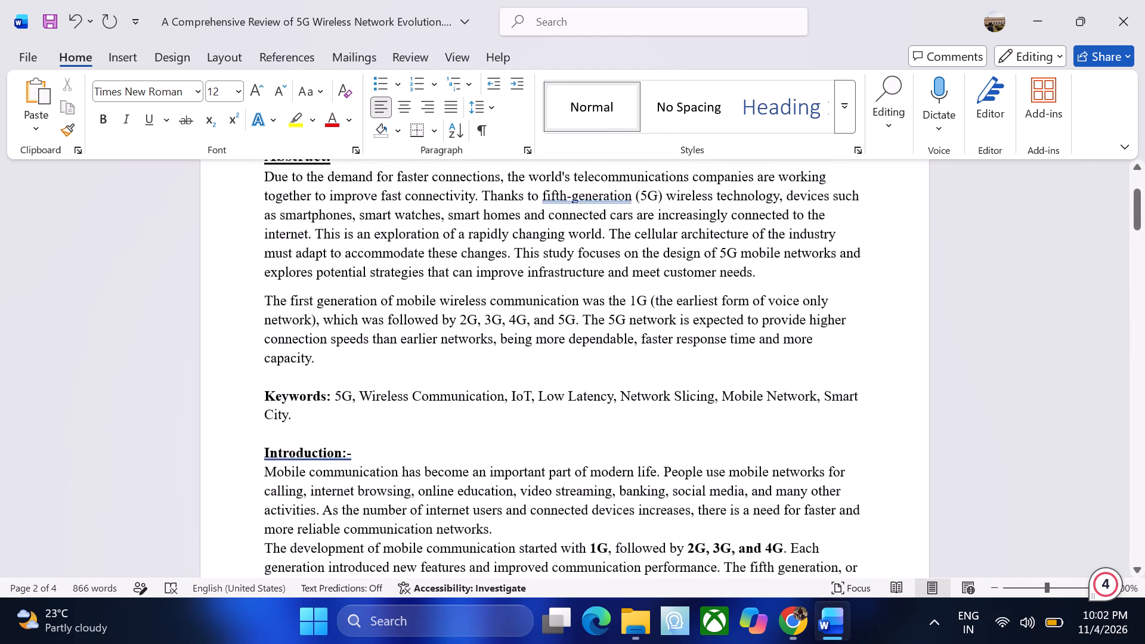
scroll(574, 468, up, 2)
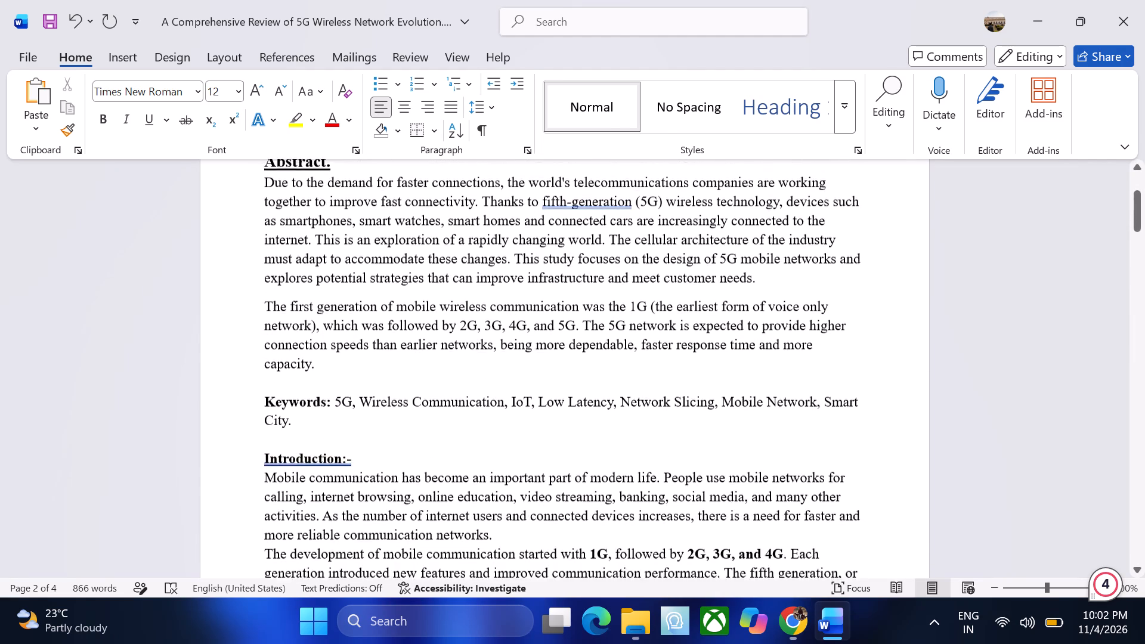
scroll(574, 468, up, 1)
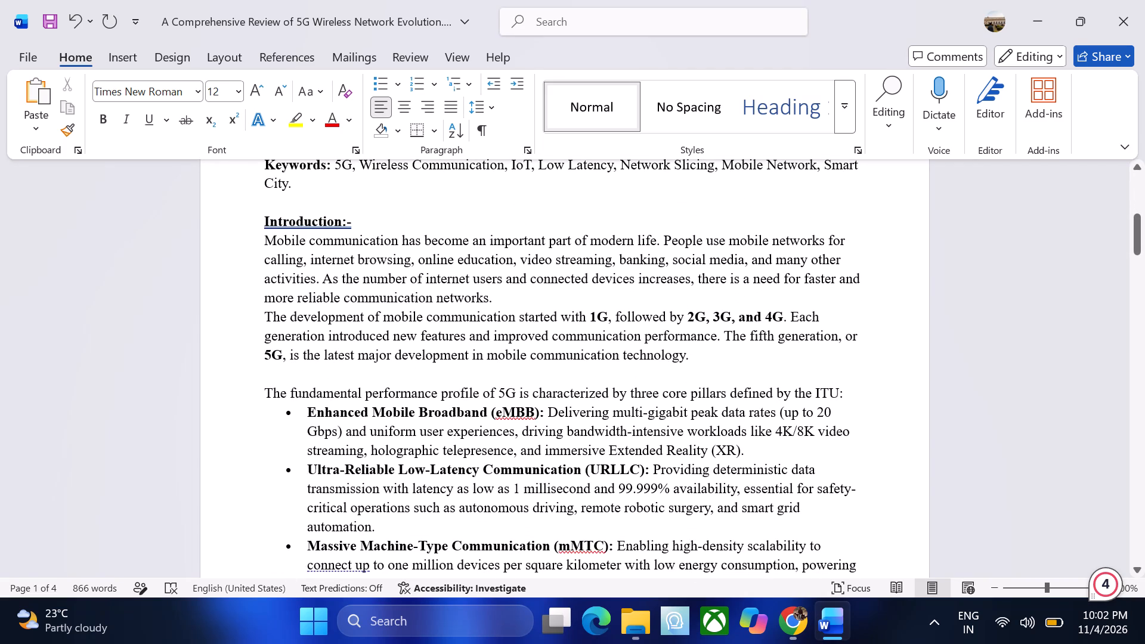
drag(357, 222, 285, 212)
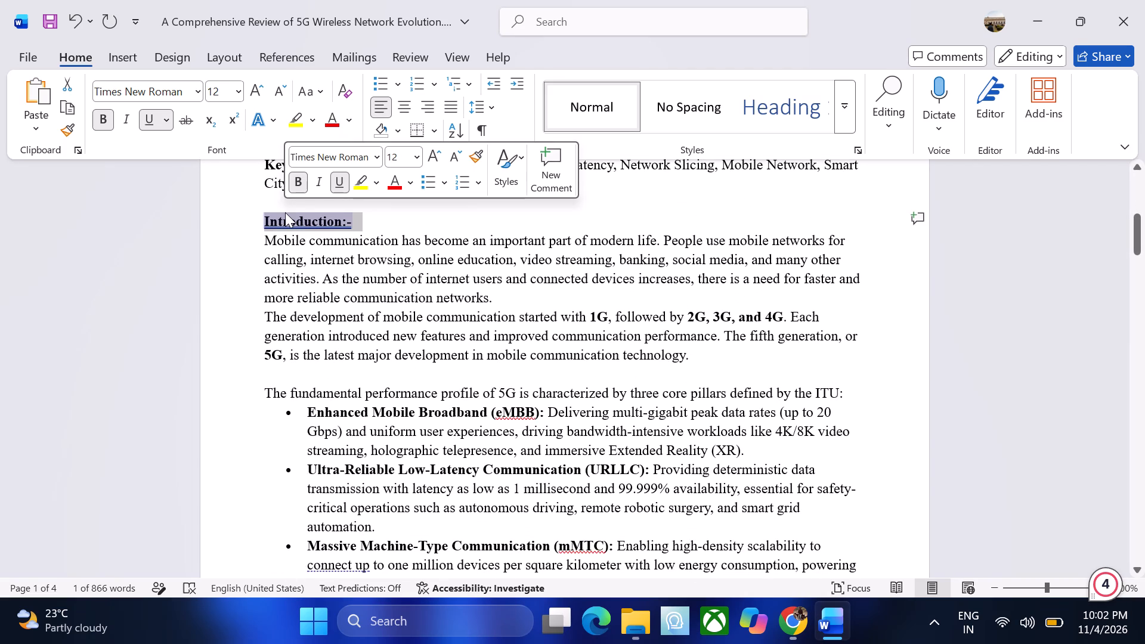
click(418, 156)
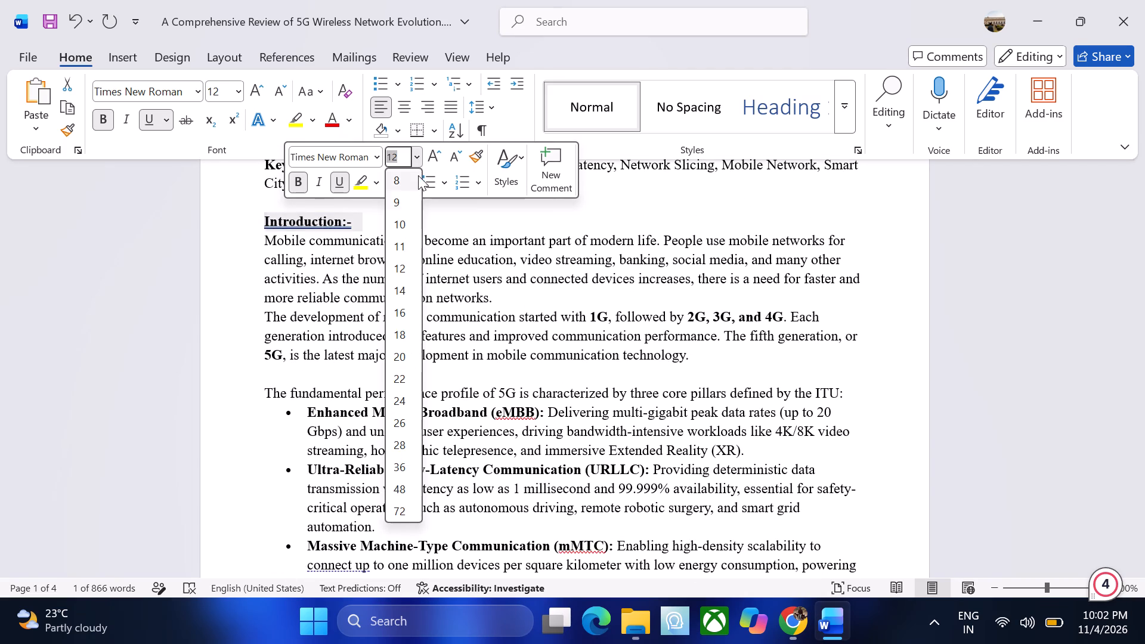
click(407, 287)
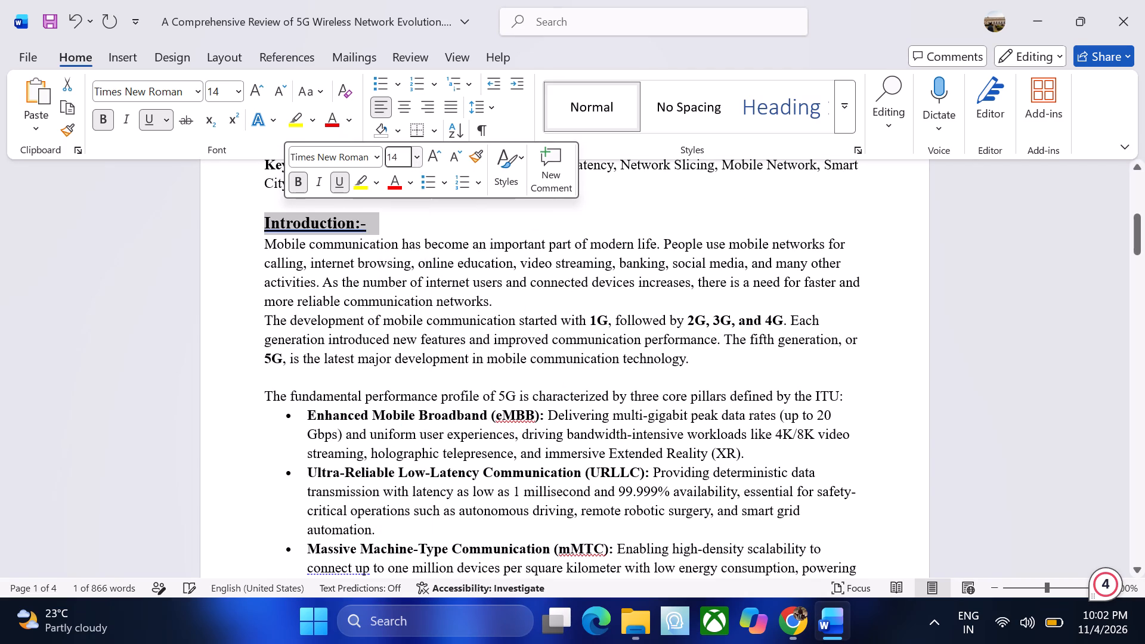
Set the Evolutions heading to font size 14.
scroll(407, 287, down, 2)
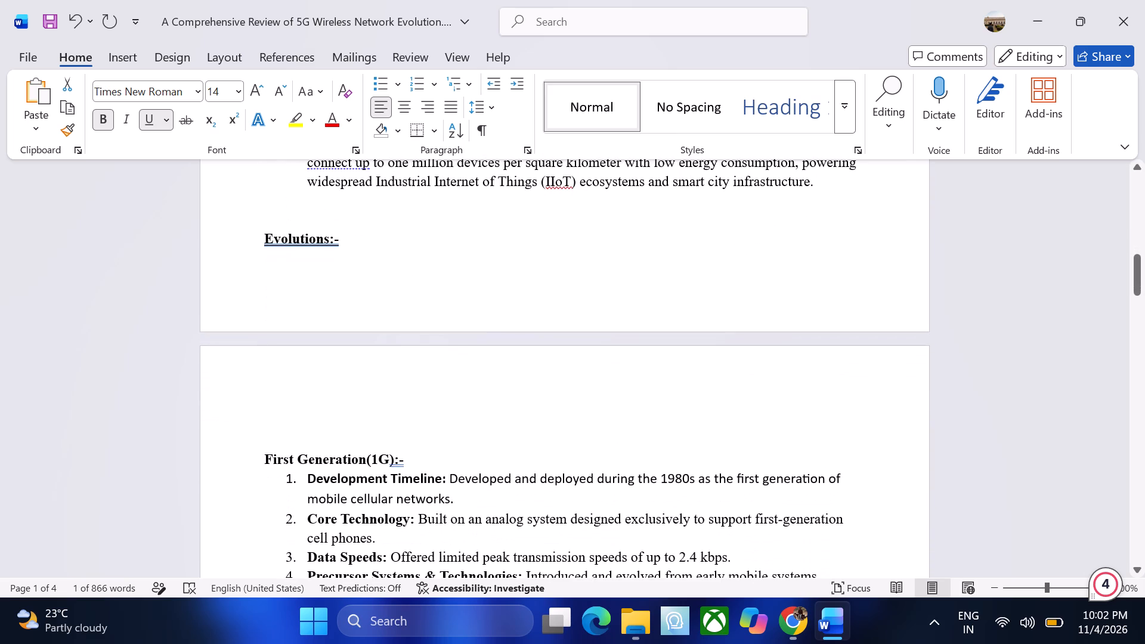
click(343, 238)
drag(343, 238, 294, 239)
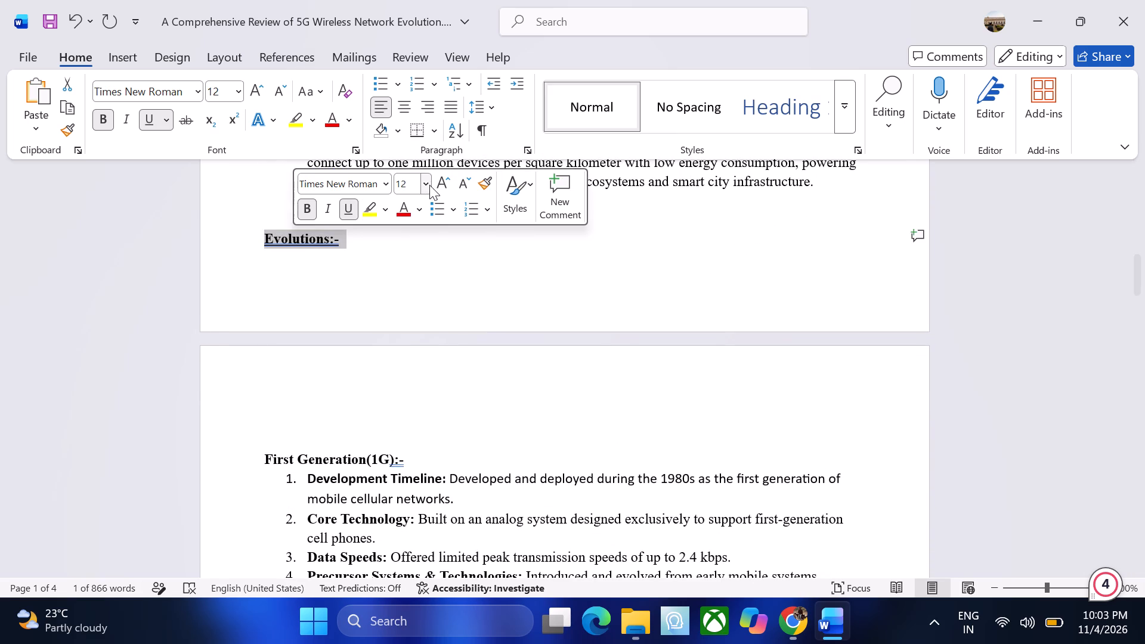
click(429, 185)
click(417, 317)
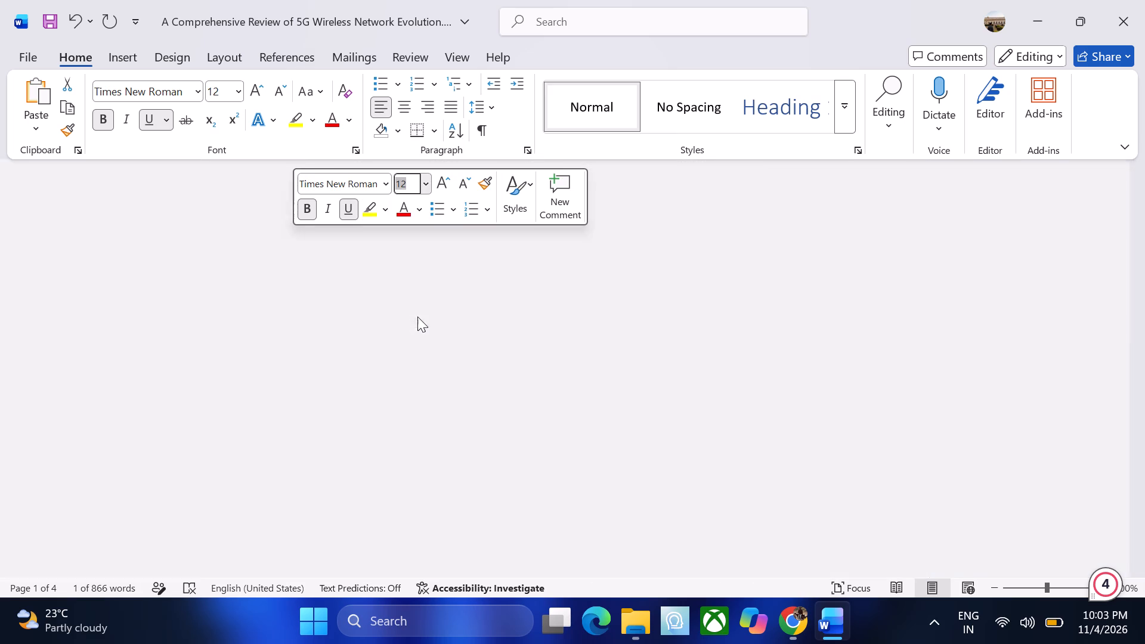
Set the First Generation(1G) heading to font size 14.
click(417, 419)
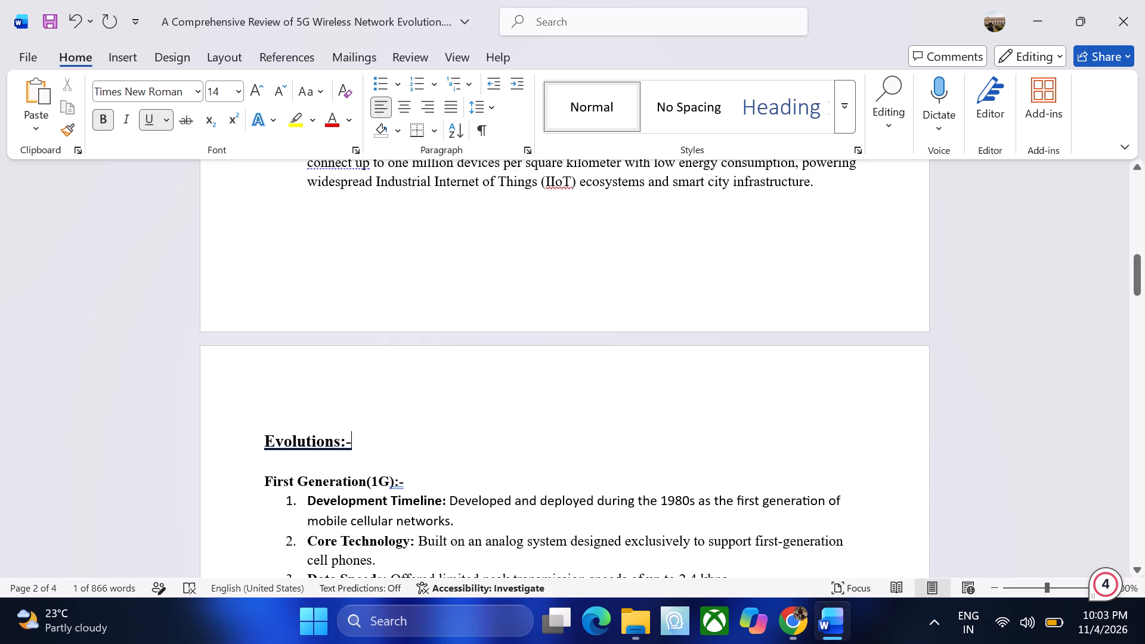
scroll(417, 419, down, 1)
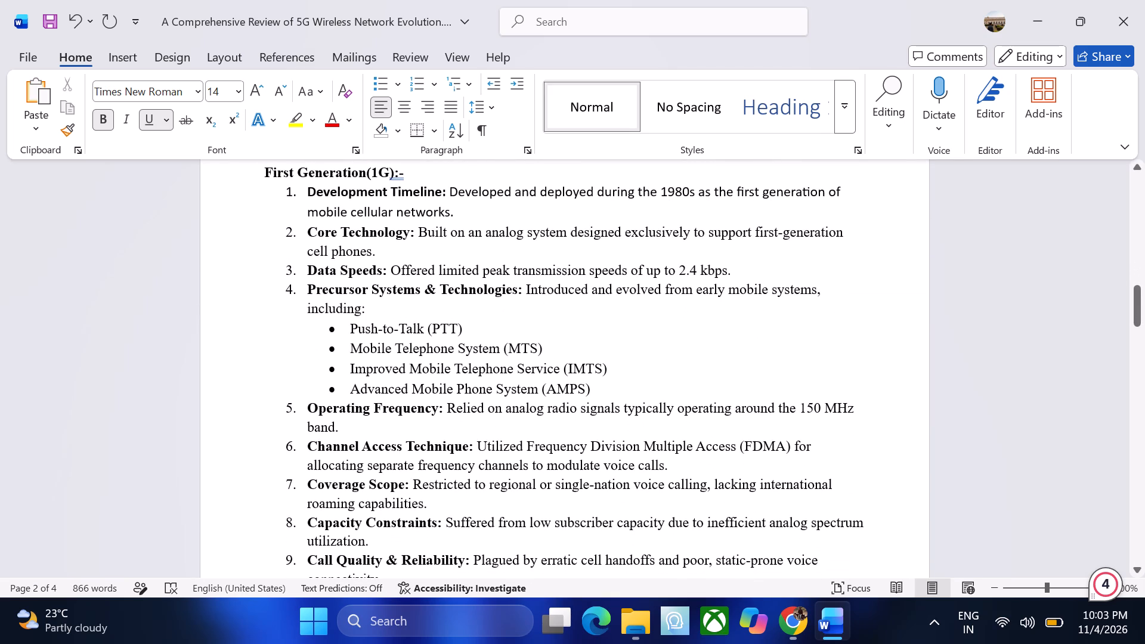
drag(406, 176, 276, 169)
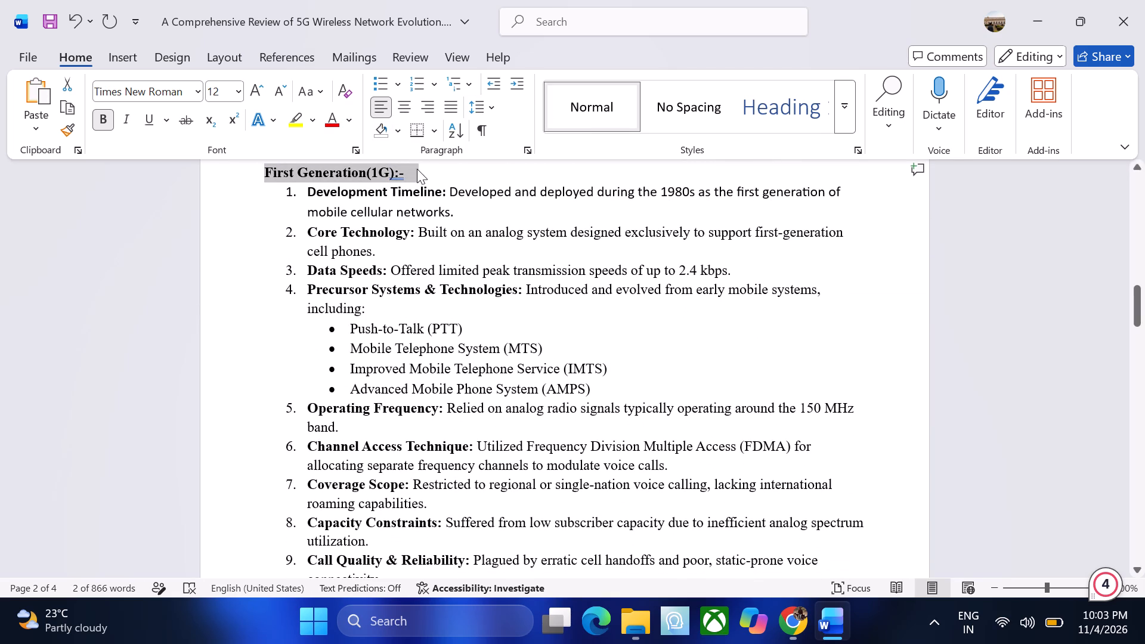
click(236, 95)
click(233, 227)
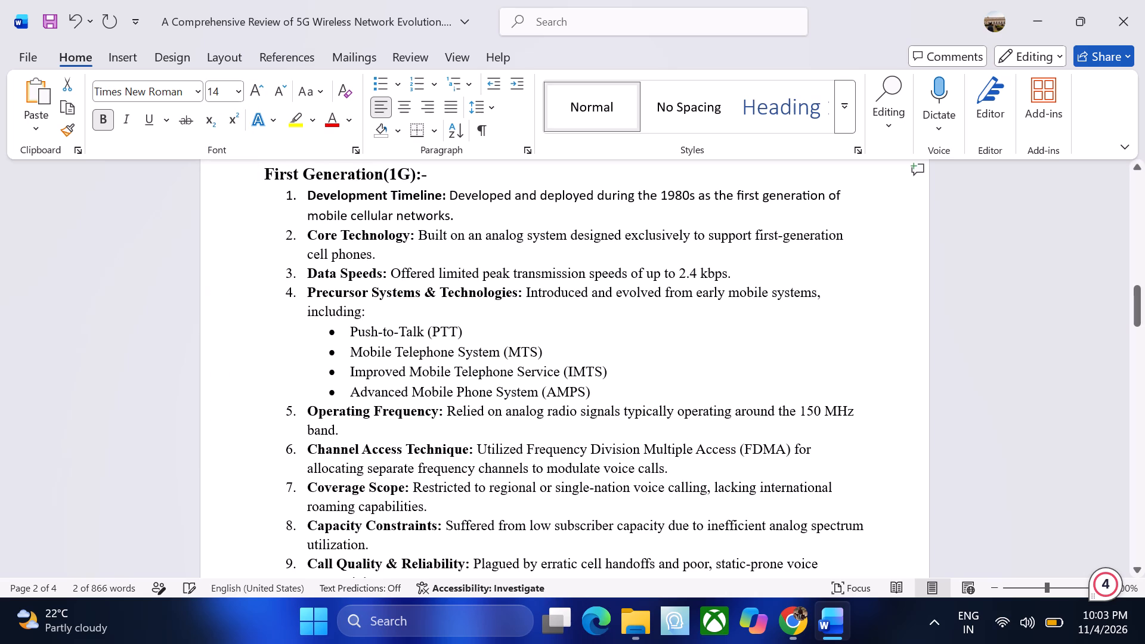
Set the Second Generation(2G) heading to font size 14.
scroll(380, 416, down, 1)
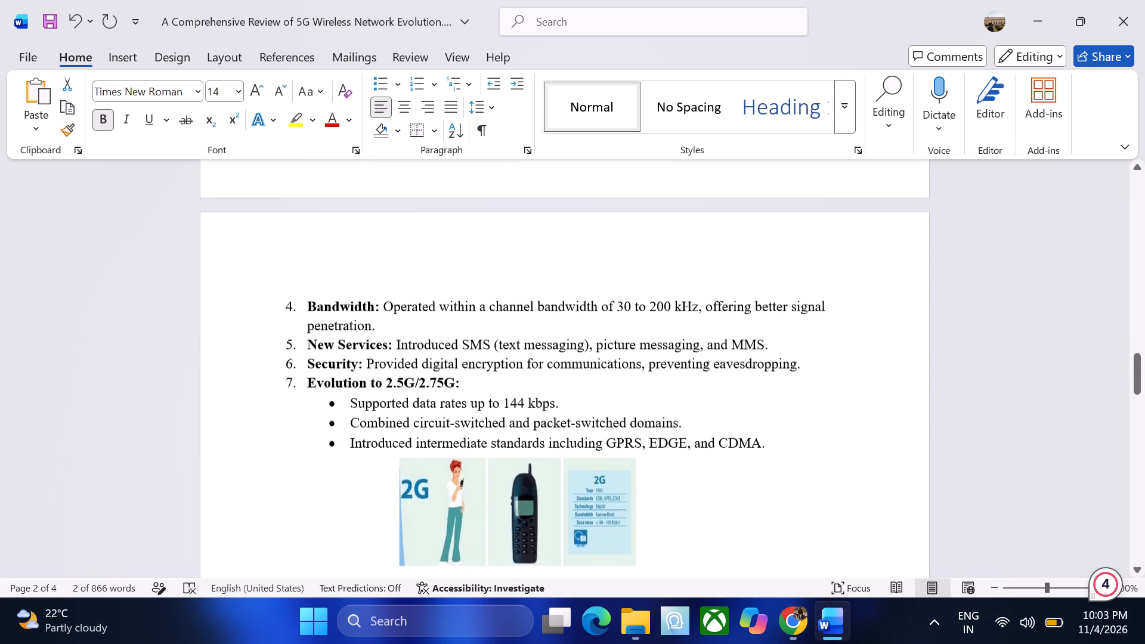
scroll(380, 416, down, 1)
drag(419, 273, 279, 271)
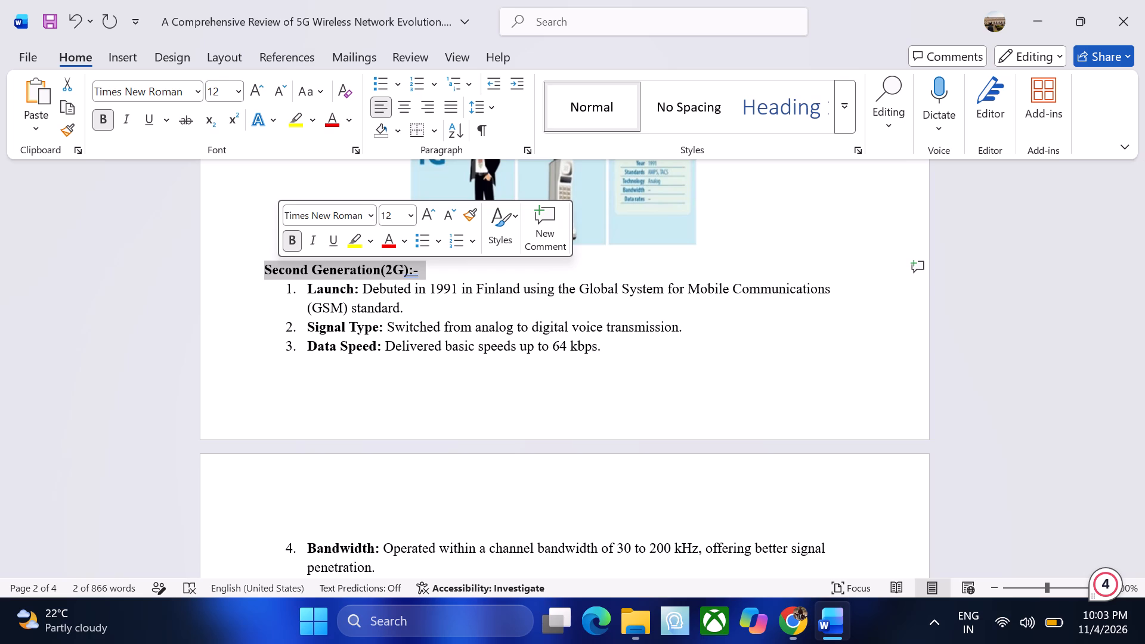
click(411, 220)
click(403, 342)
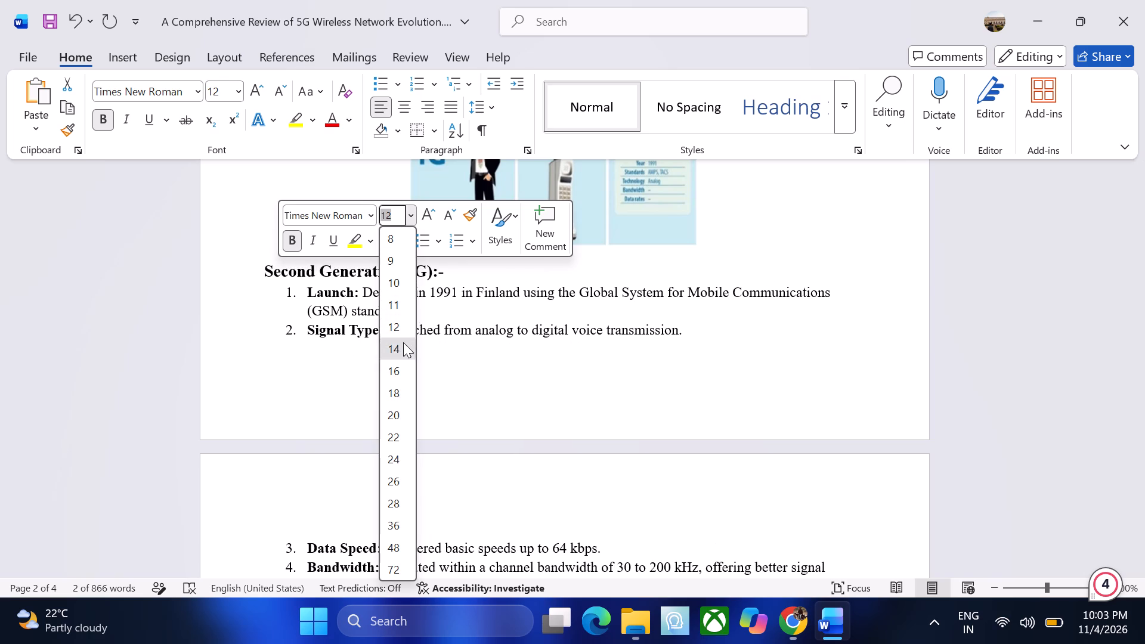
Set the Third Generation(3G) heading to font size 14.
scroll(403, 342, down, 1)
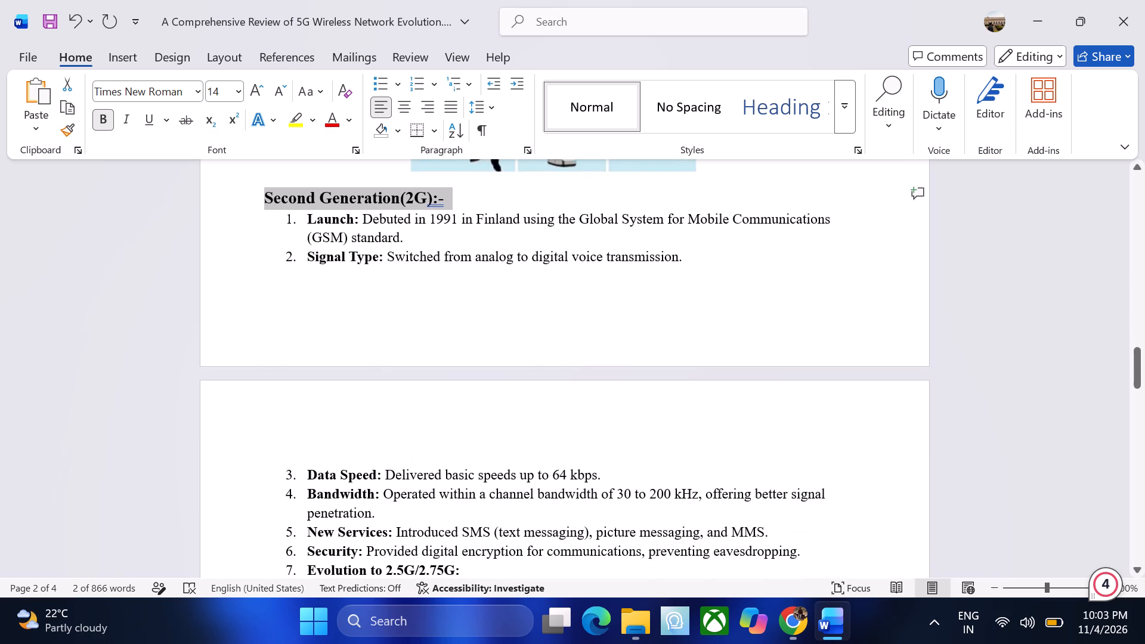
scroll(403, 342, down, 1)
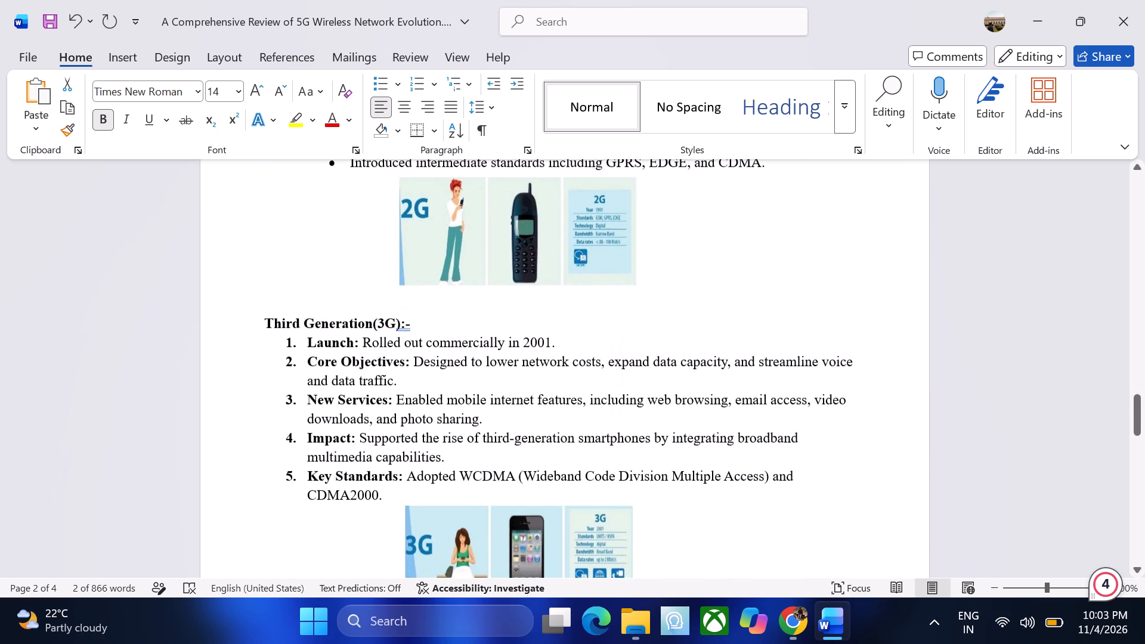
drag(411, 323, 293, 322)
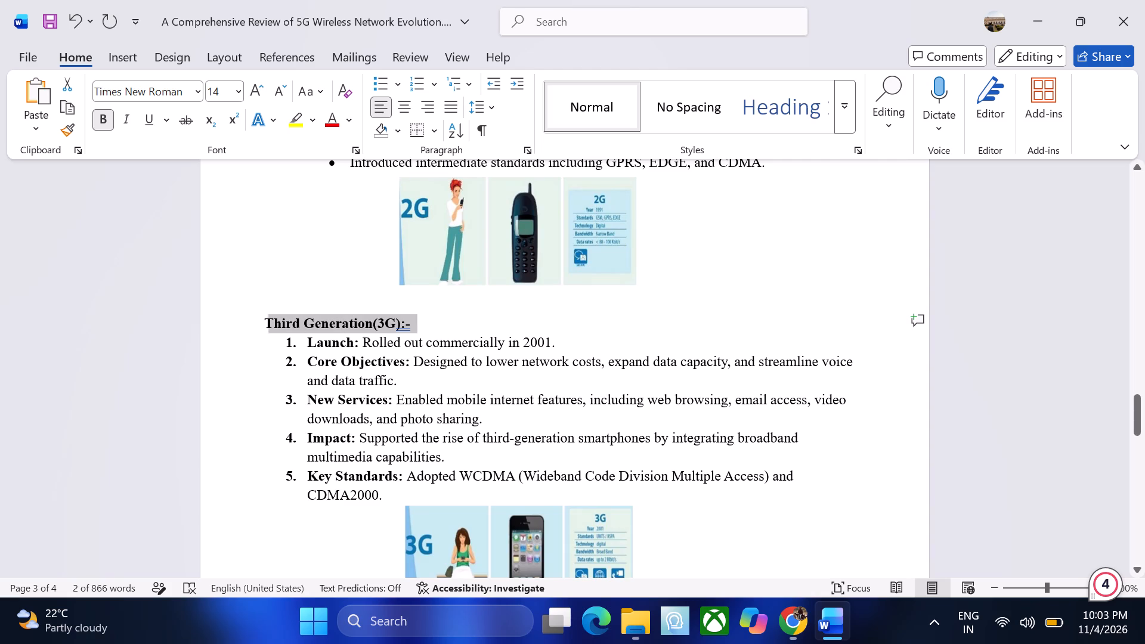
drag(293, 322, 292, 322)
click(426, 268)
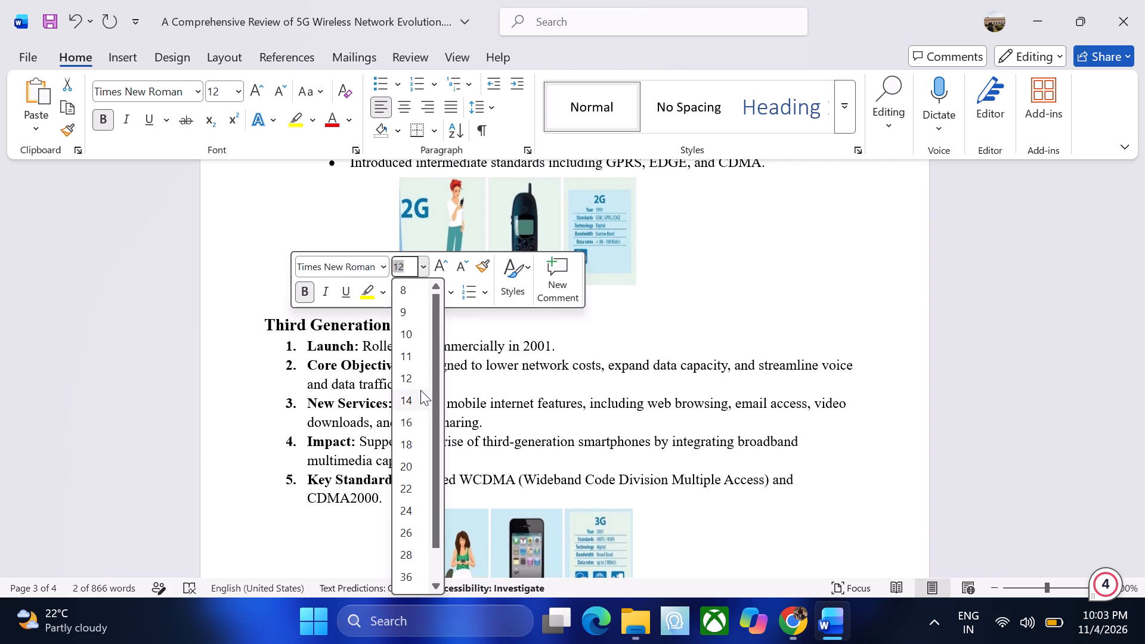
Set the Third Generation(3G) heading to font size 14.
click(420, 390)
Set the Fourth Generation(4G) heading to font size 14, leaving out the introduction date text beside it.
scroll(420, 390, down, 1)
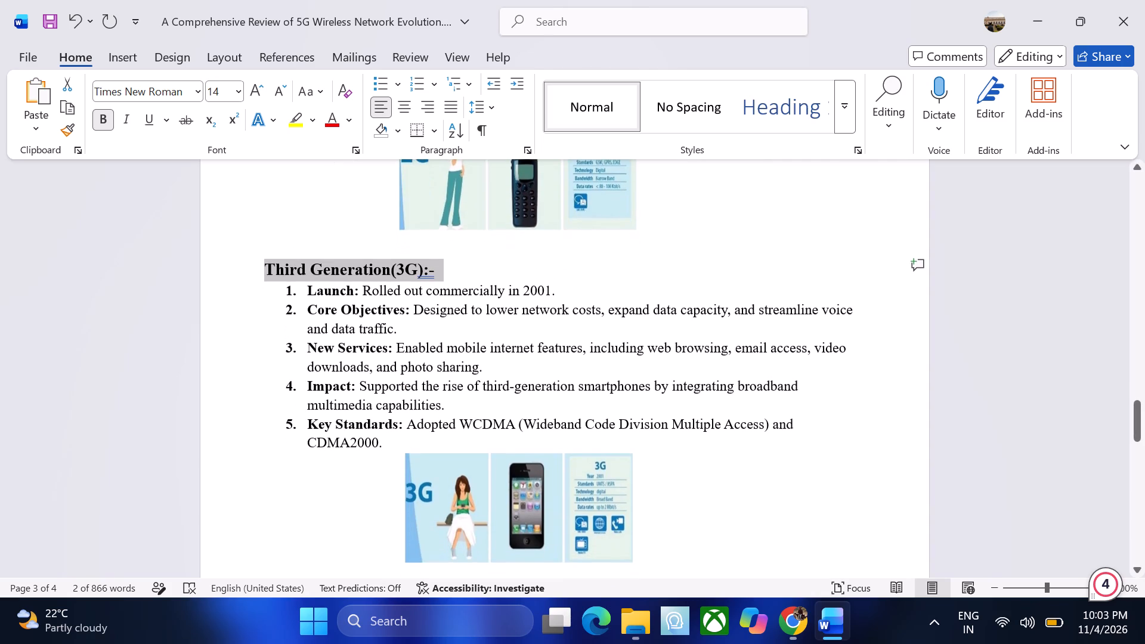
scroll(420, 390, down, 1)
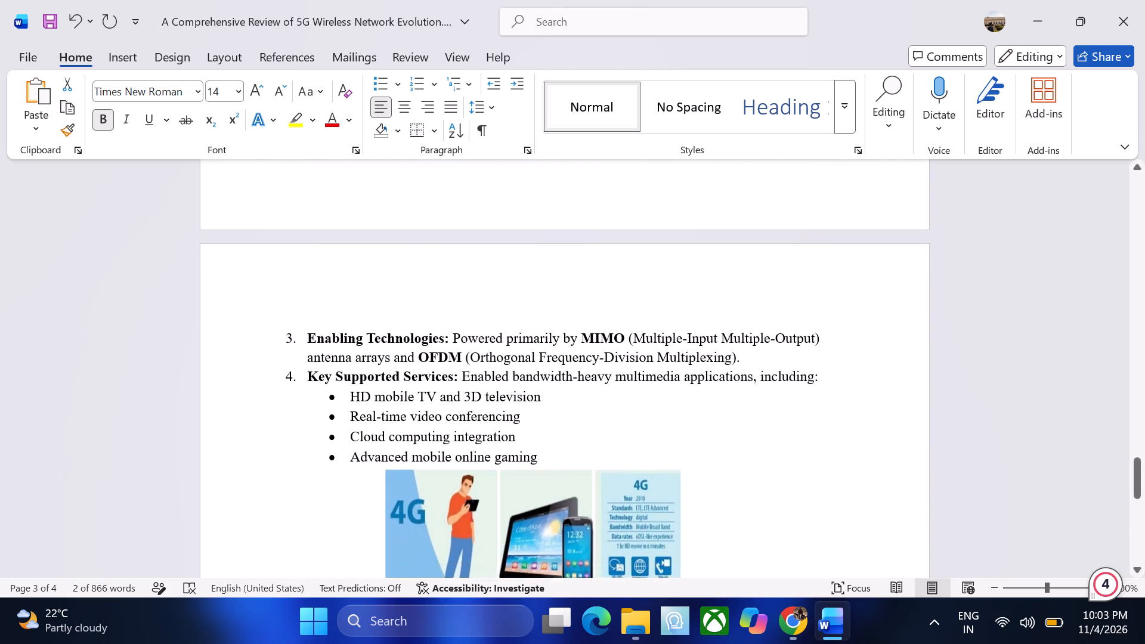
scroll(420, 390, down, 3)
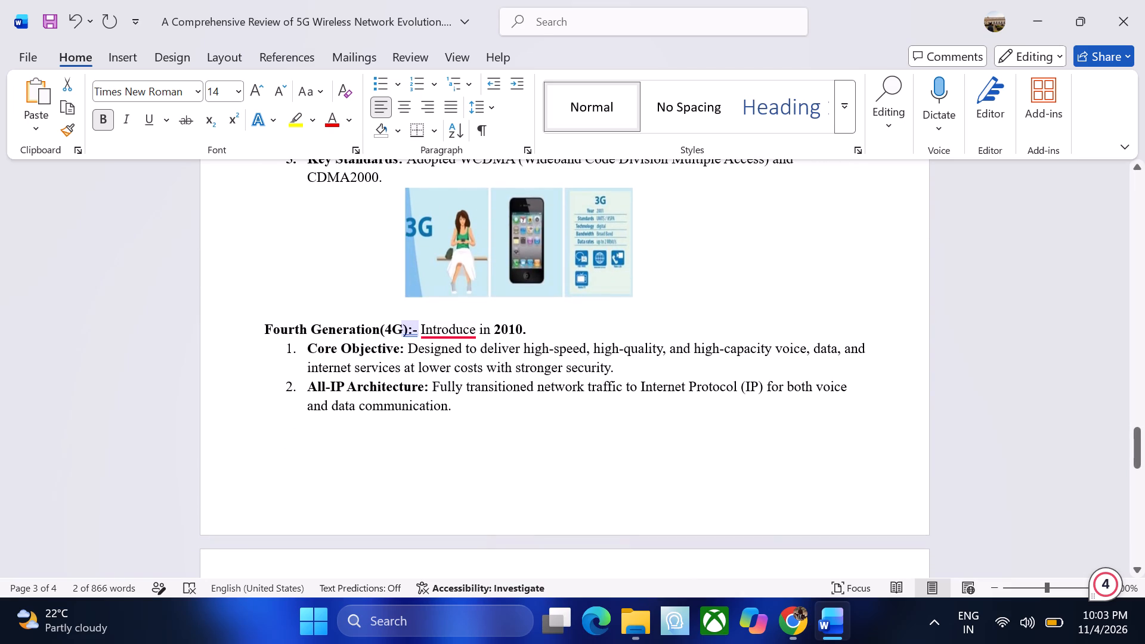
drag(415, 327, 312, 318)
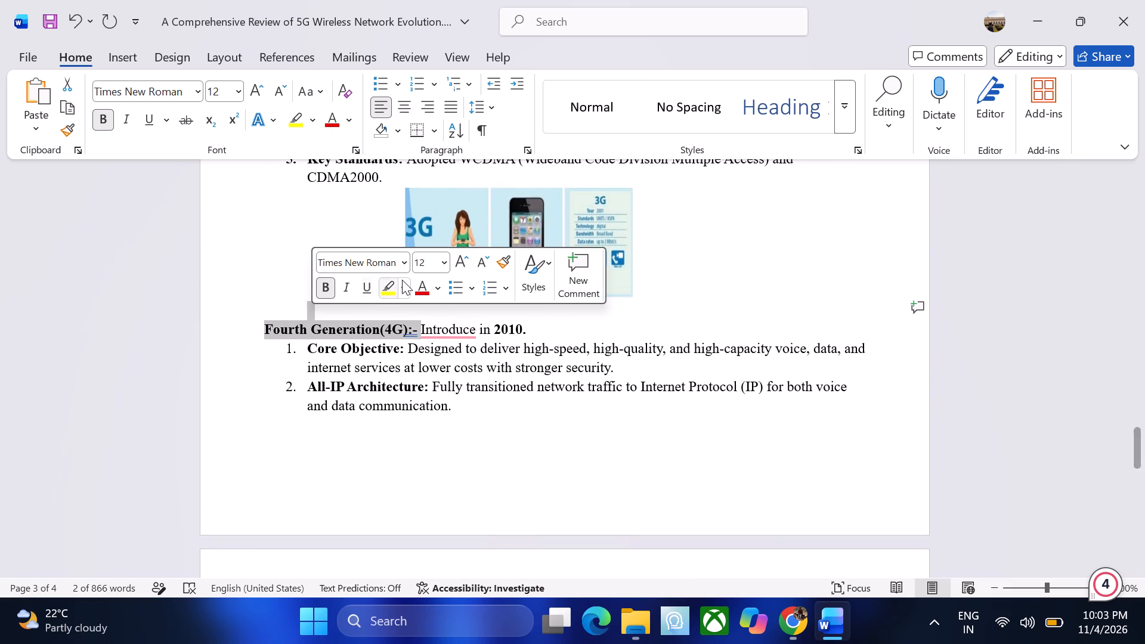
click(445, 264)
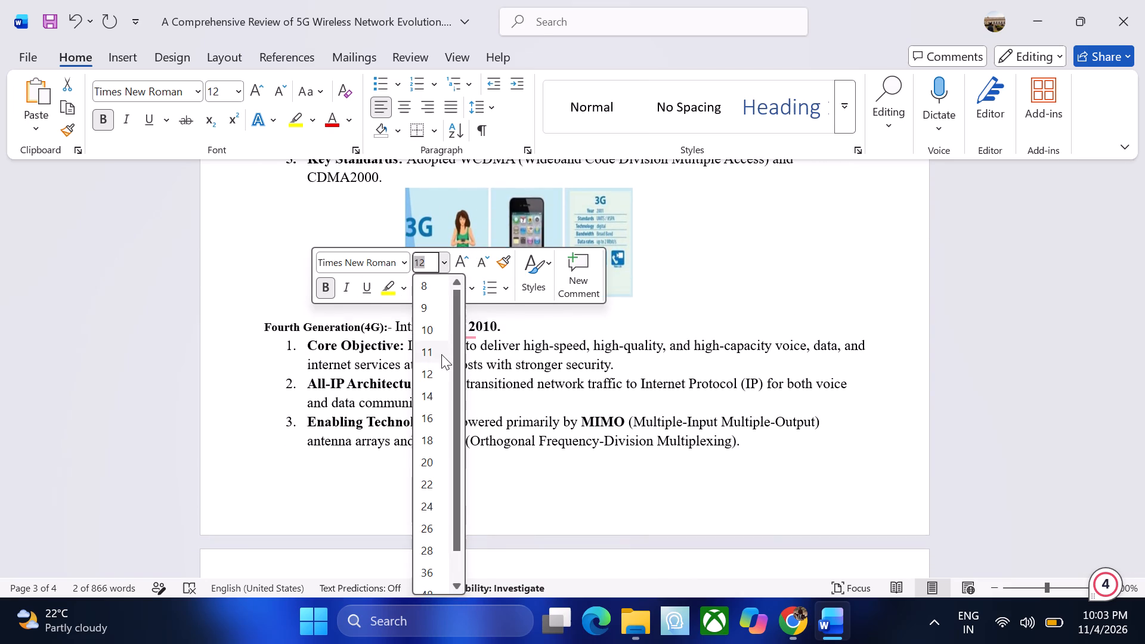
click(438, 390)
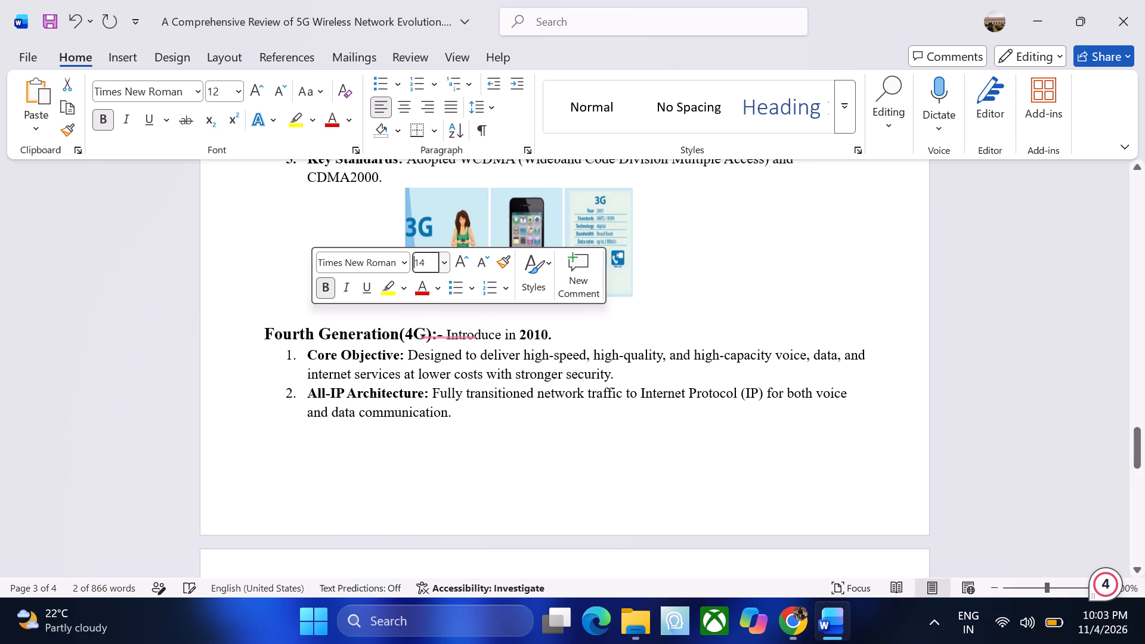
Delete the "Introduce in 2010." text following the Fourth Generation(4G) heading.
click(580, 333)
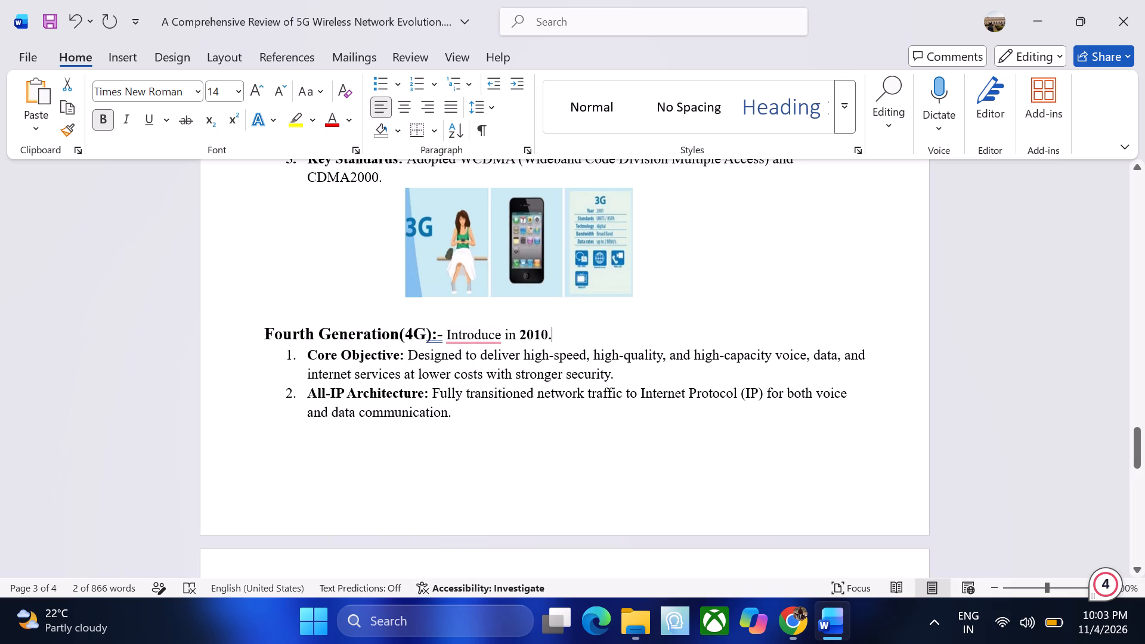
click(521, 332)
key(BackSpace)
key(BackSpace)
key(BackSpace)
key(BackSpace)
key(BackSpace)
key(BackSpace)
key(BackSpace)
key(BackSpace)
key(BackSpace)
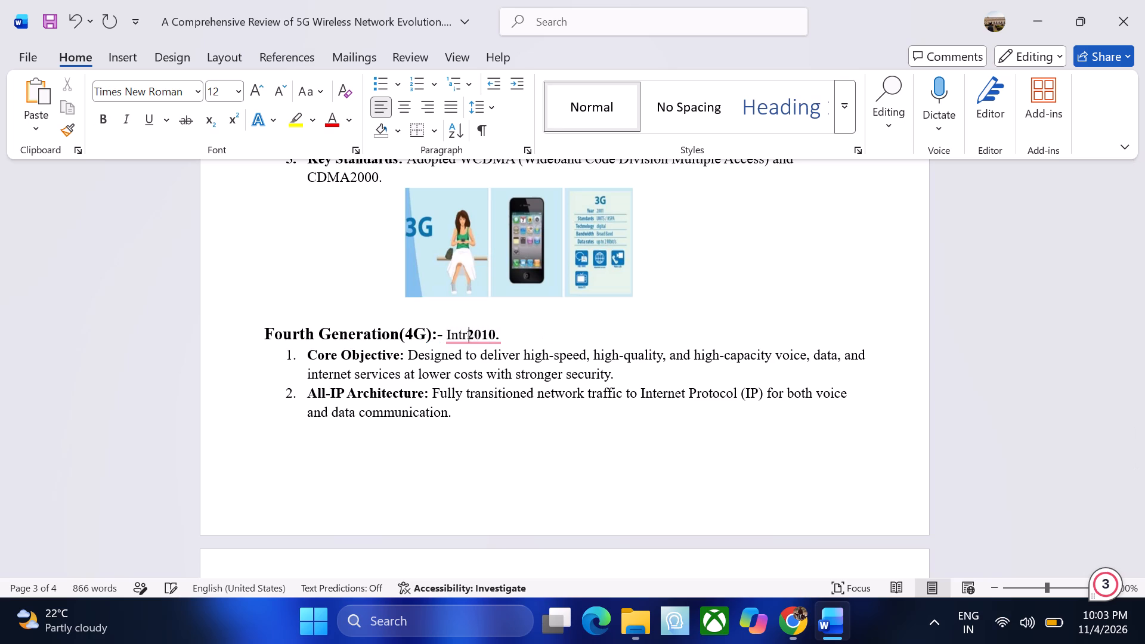
key(BackSpace)
key(BackSpace)
key(BackSpace)
key(BackSpace)
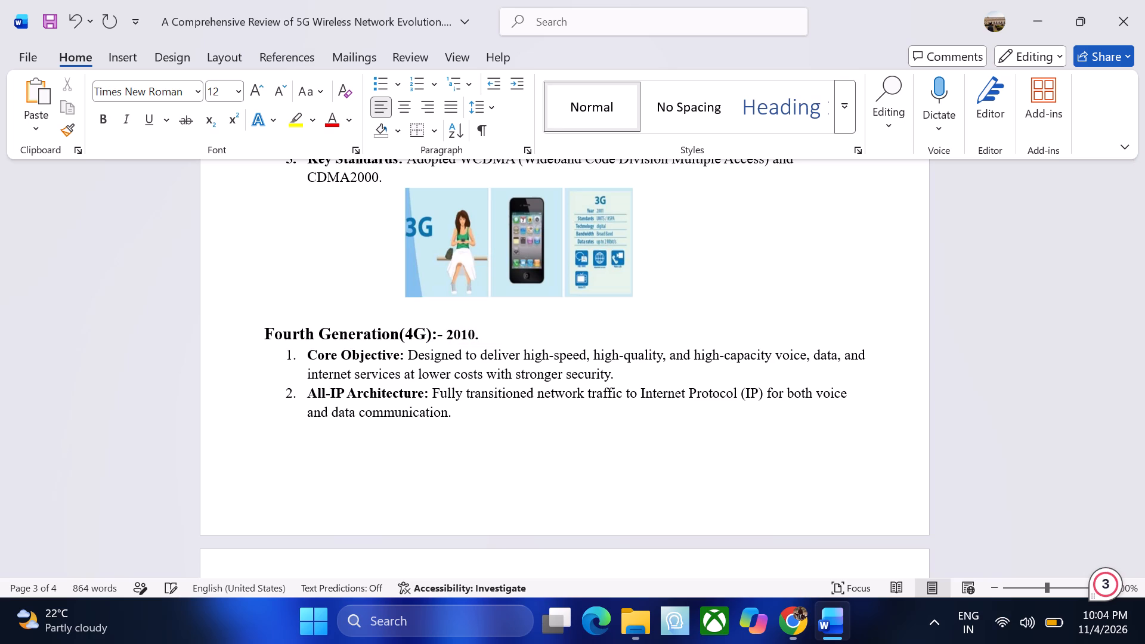
click(532, 330)
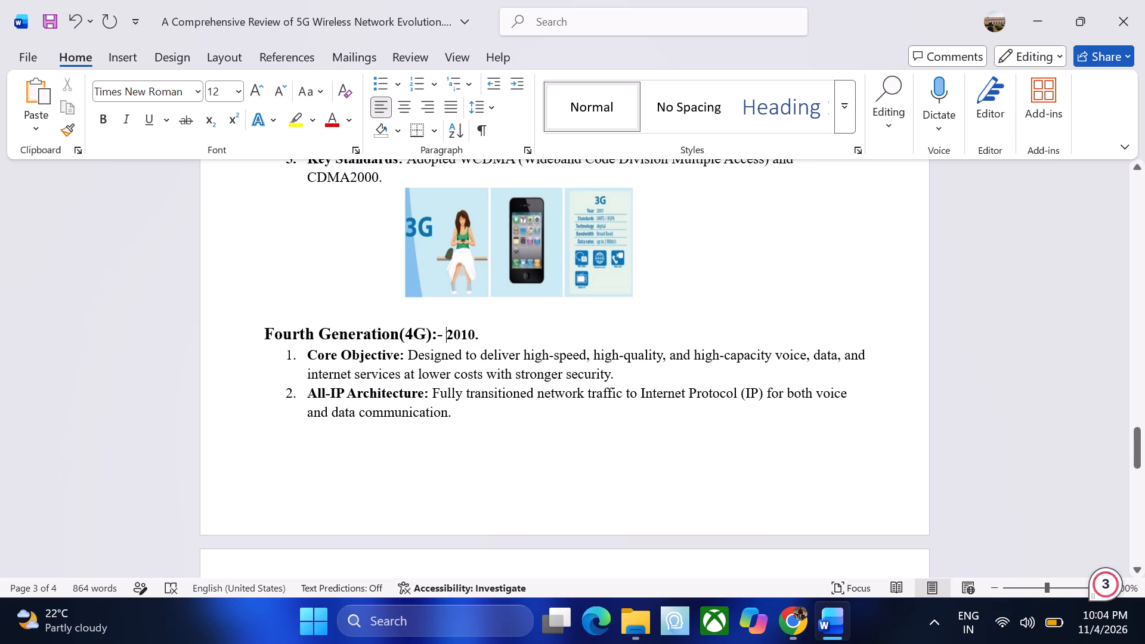
key(BackSpace)
key(BackSpace)
key(BackSpace)
key(BackSpace)
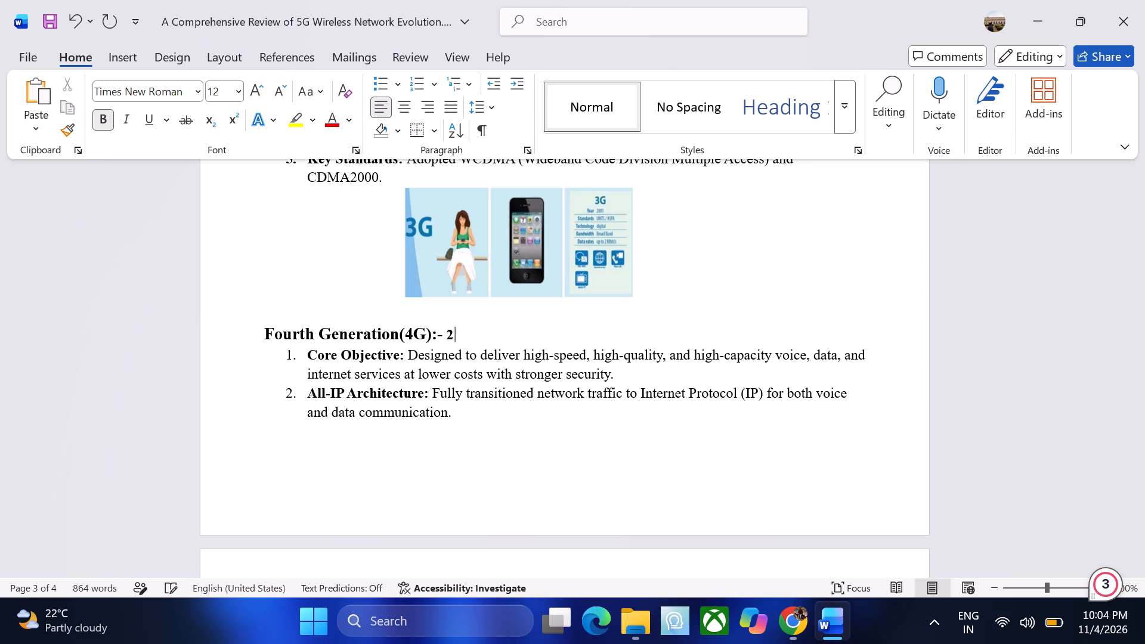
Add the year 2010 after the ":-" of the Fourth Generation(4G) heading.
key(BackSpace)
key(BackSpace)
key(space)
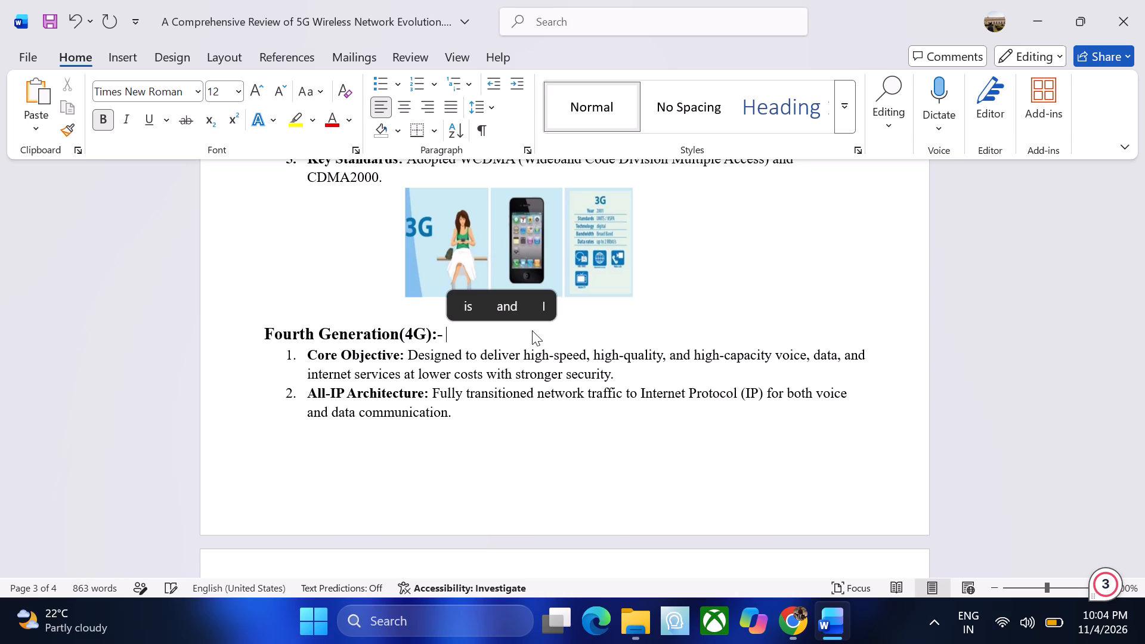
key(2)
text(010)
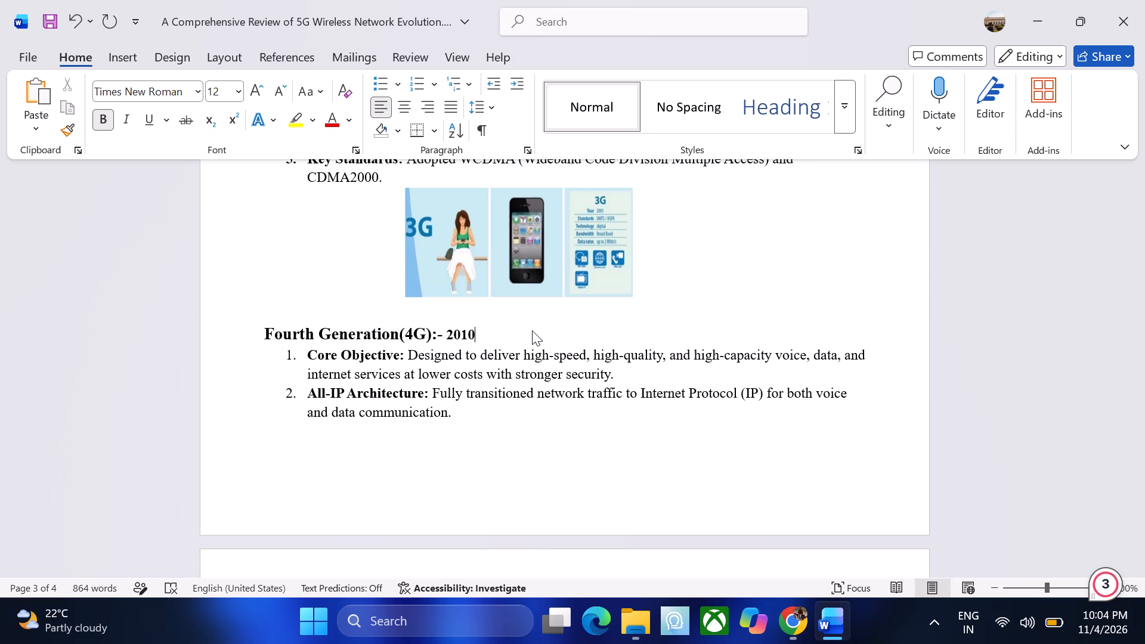
Replace the ending of the Fourth Generation(4G) heading with ":- 2010" in the heading's own size 14.
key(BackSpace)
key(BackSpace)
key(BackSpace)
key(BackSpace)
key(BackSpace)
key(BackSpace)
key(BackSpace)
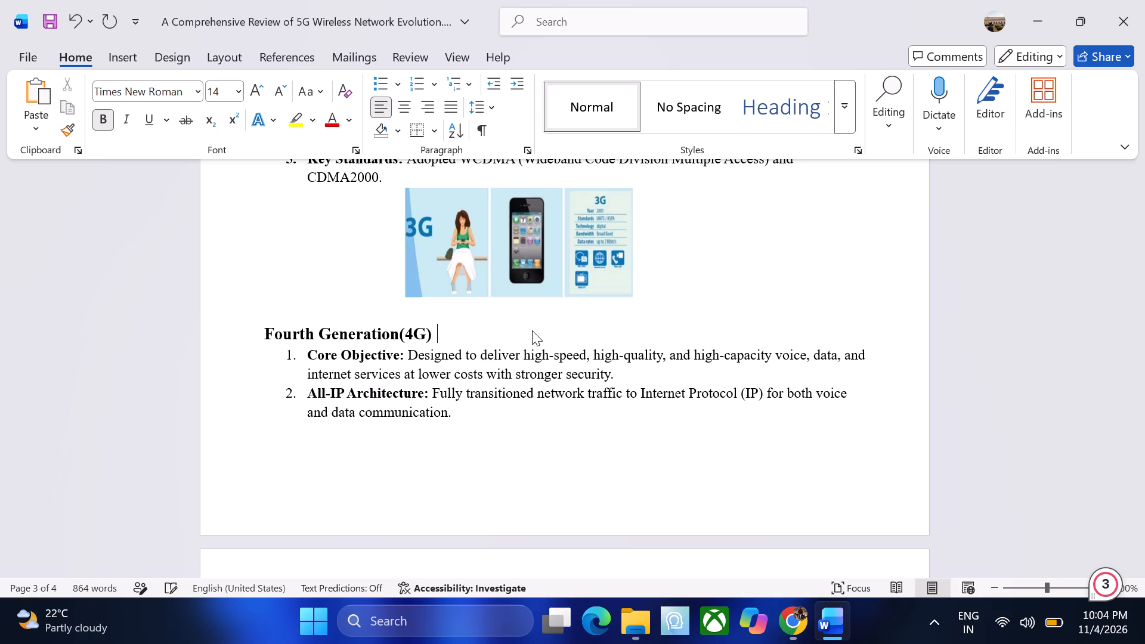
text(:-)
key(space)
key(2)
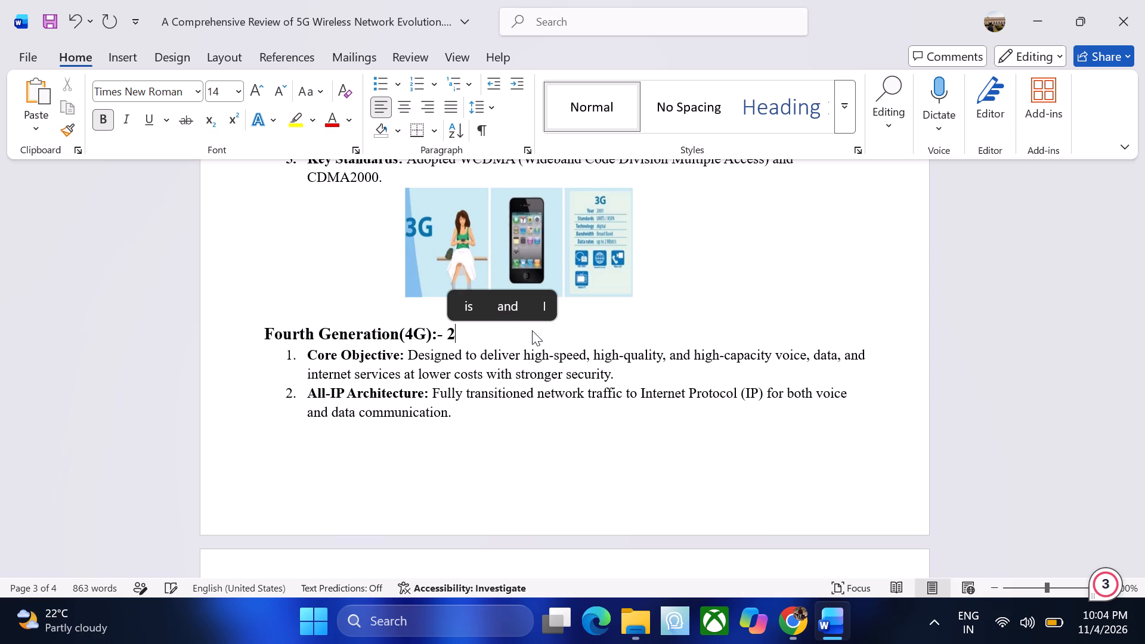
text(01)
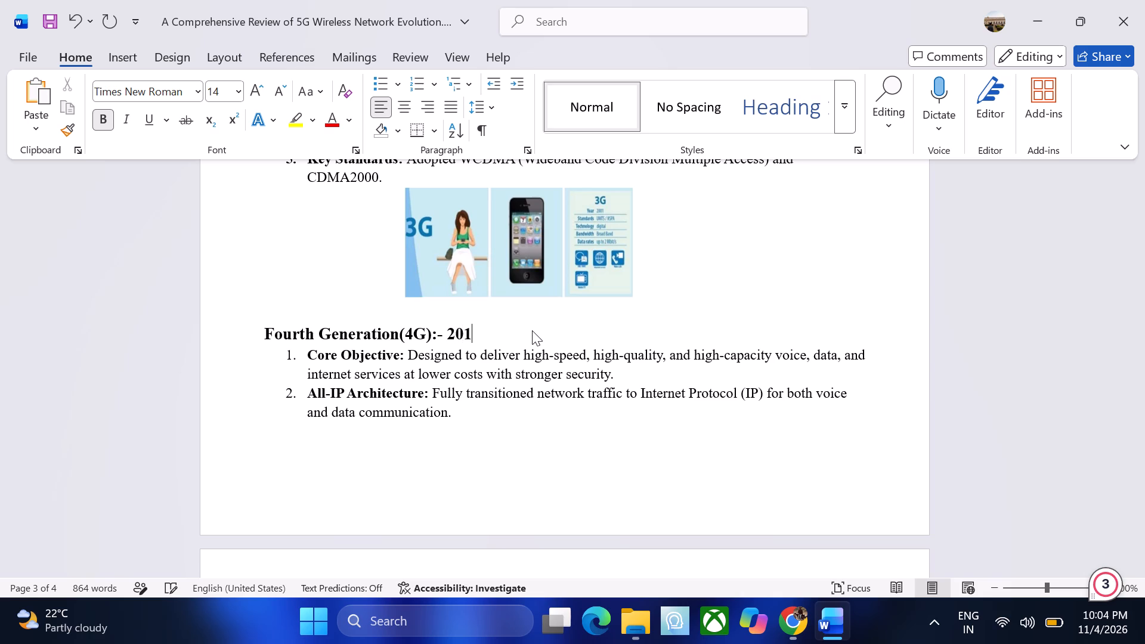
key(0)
Set the Fifth Generation(5G) heading to font size 14.
scroll(532, 330, down, 2)
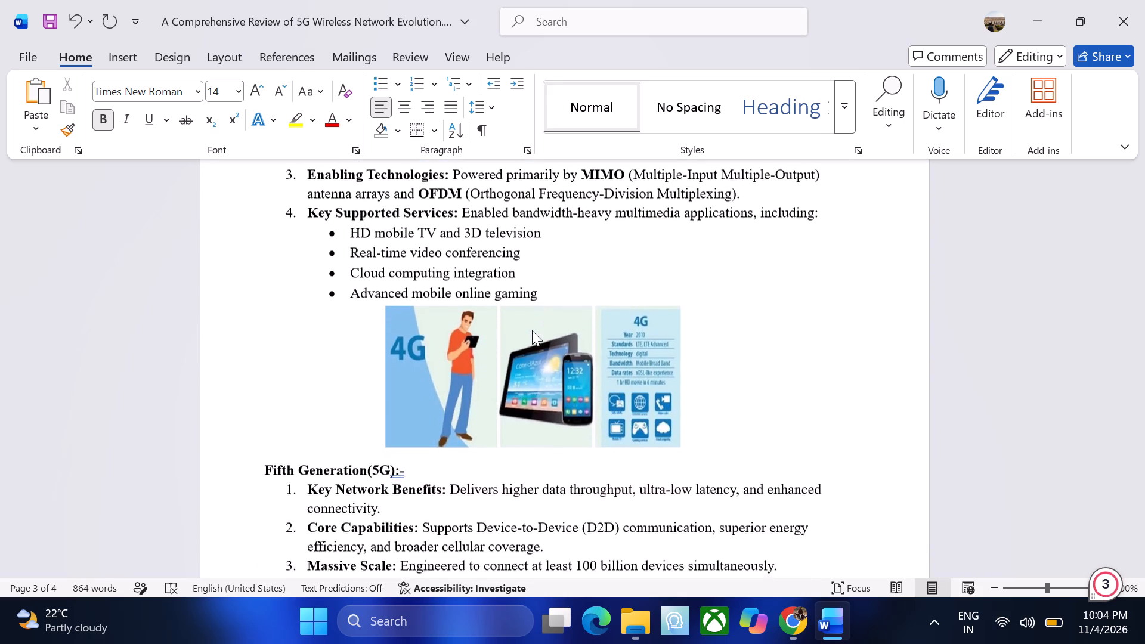
scroll(532, 330, down, 1)
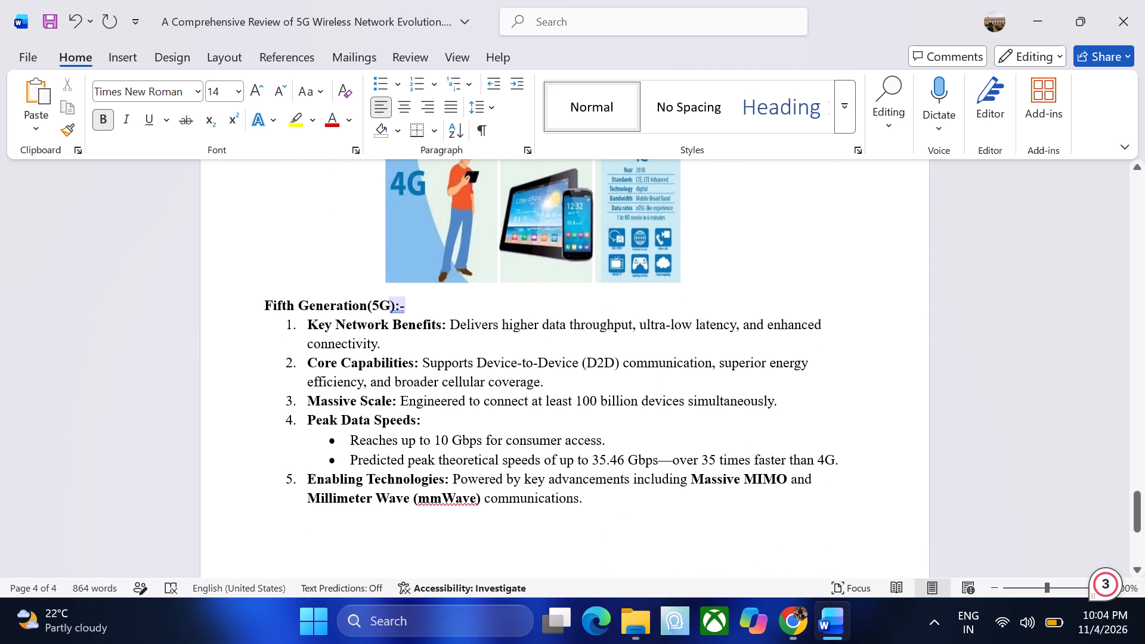
drag(406, 301, 269, 301)
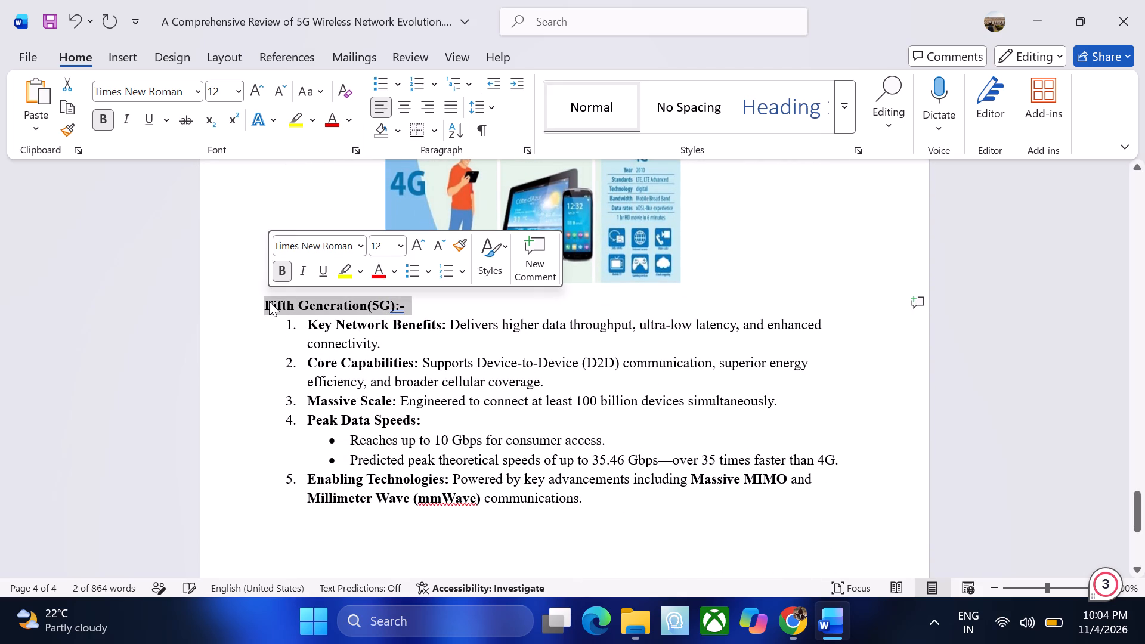
click(406, 247)
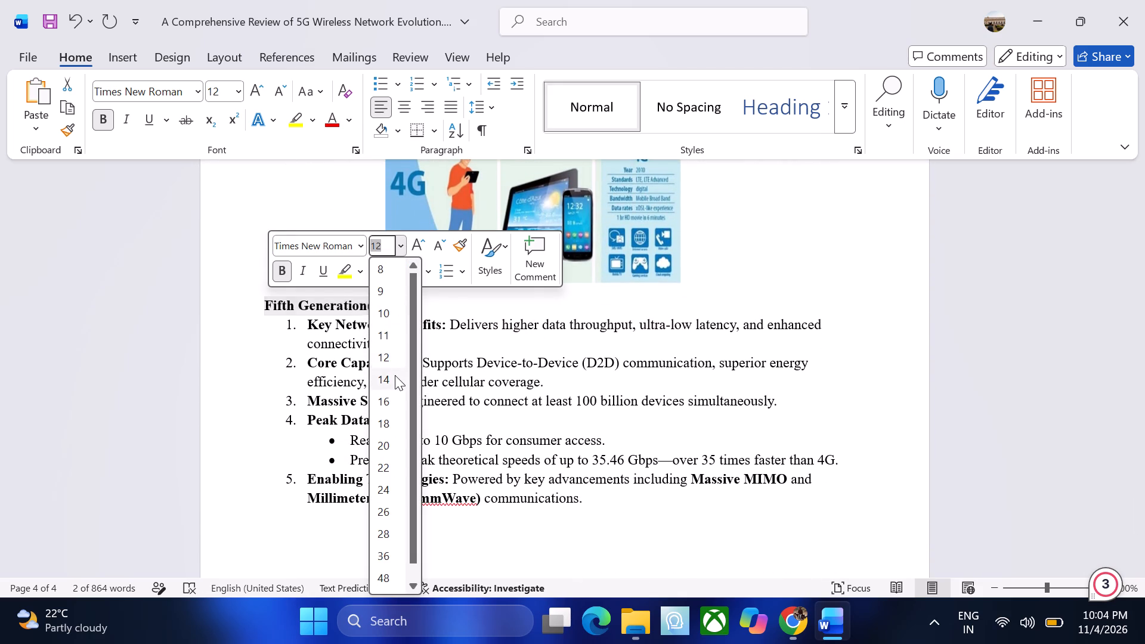
click(395, 375)
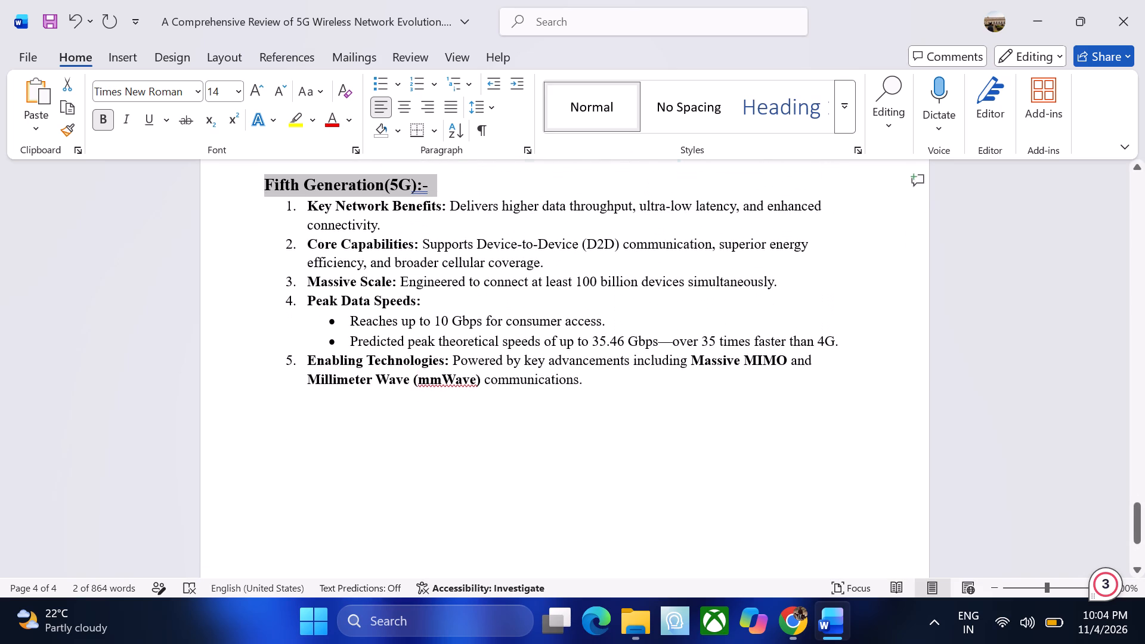
Start a new empty numbered item below Enabling Technologies in the Fifth Generation(5G) list.
click(581, 419)
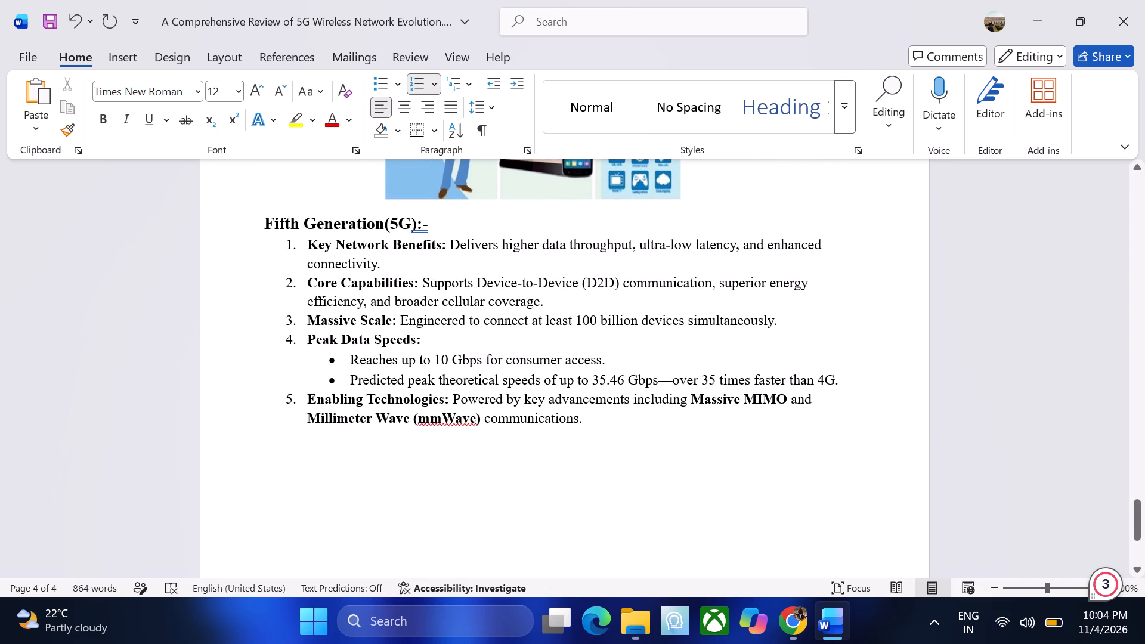
key(Return)
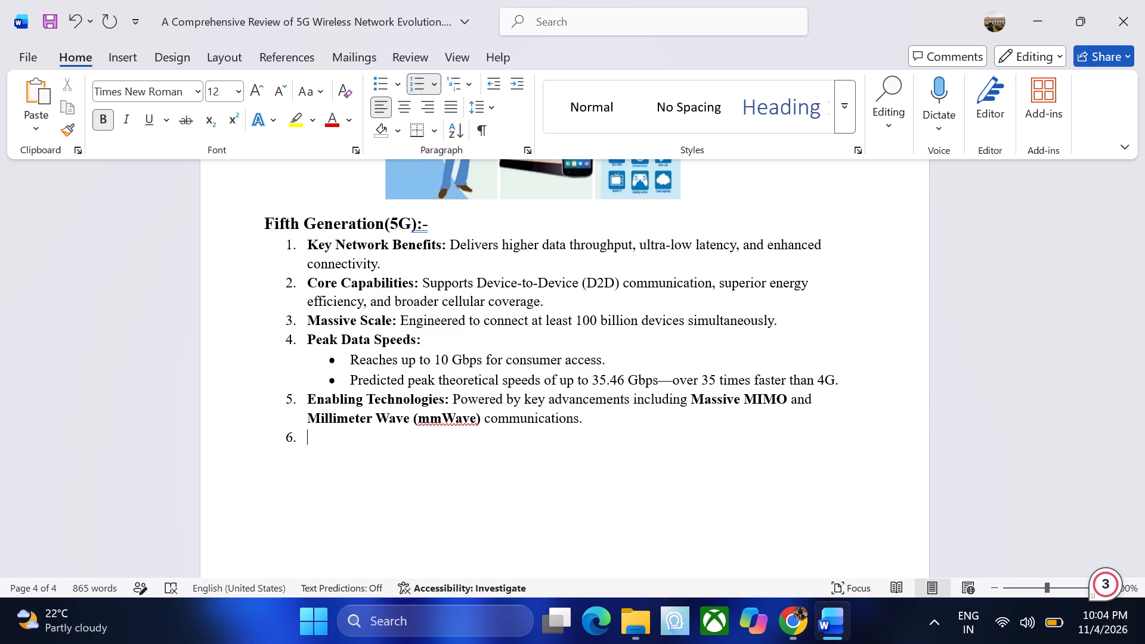
Switch to Chrome to consult the IJNRD2312427.pdf paper on 5G features.
click(794, 631)
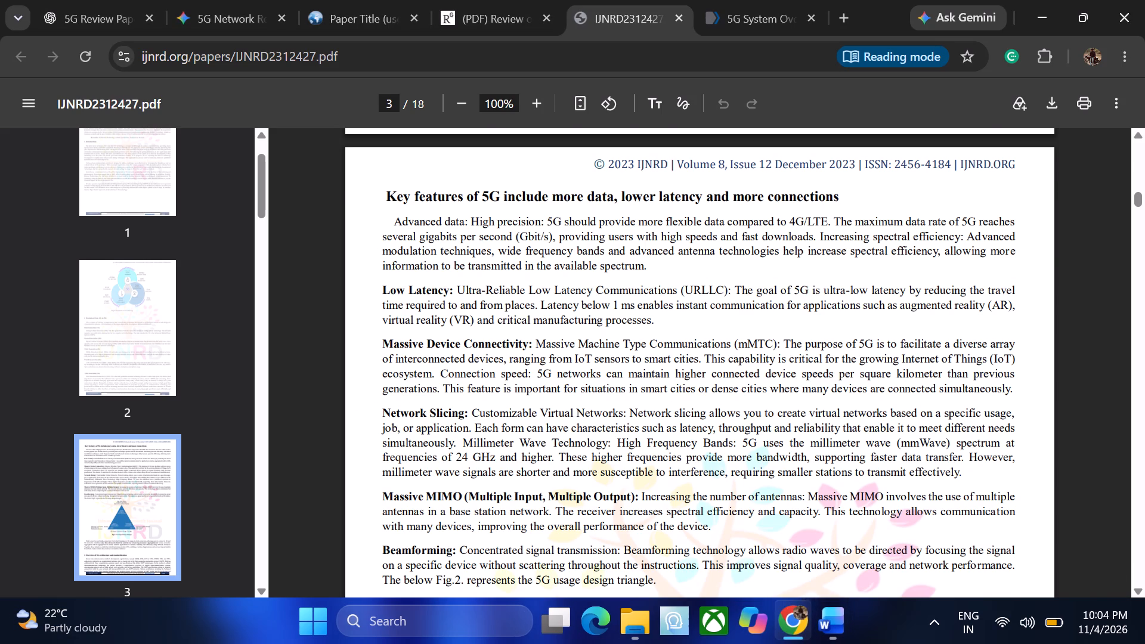
Switch to Chrome and examine the wireless generation sections in the IJNRD2312427 paper and the 5G section in the erpublications paper.
scroll(764, 447, up, 5)
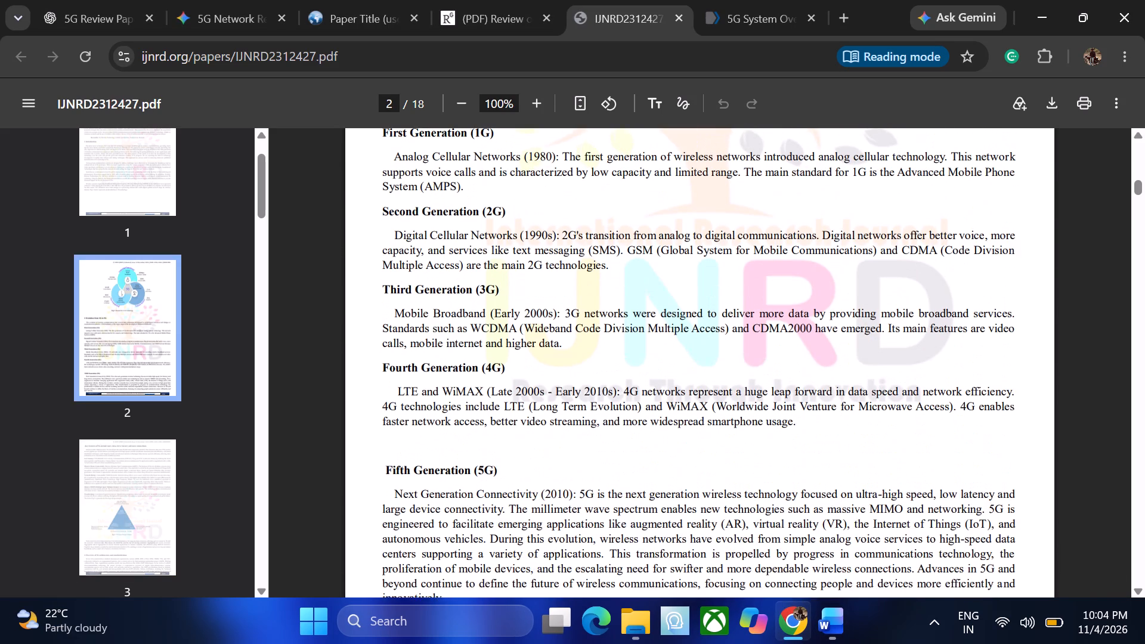
scroll(764, 447, up, 1)
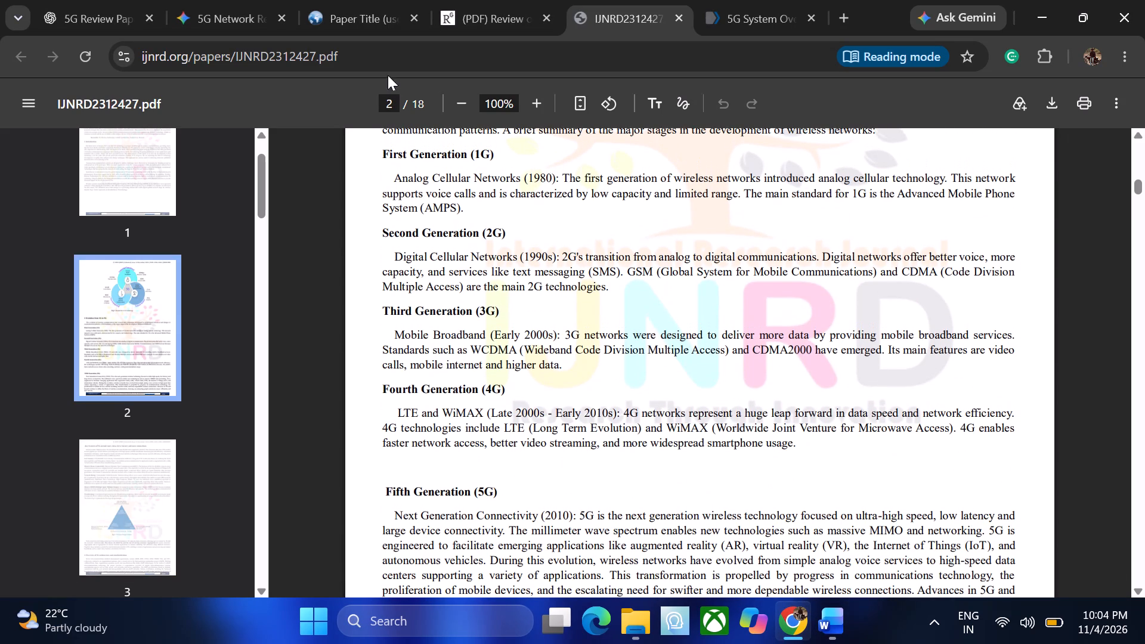
click(356, 20)
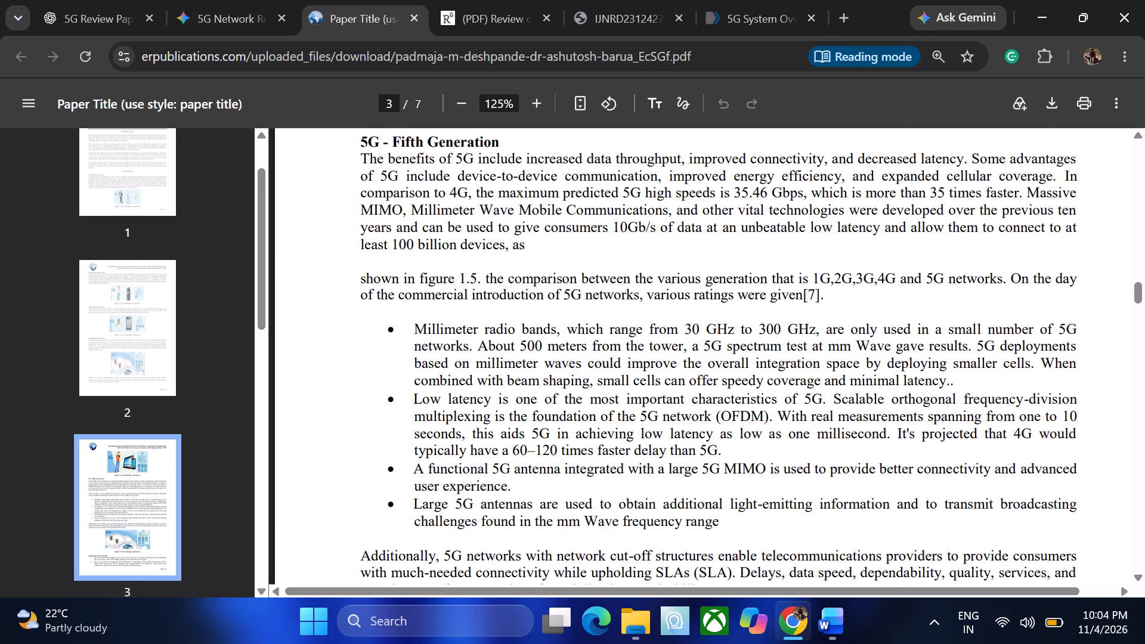
scroll(488, 291, down, 2)
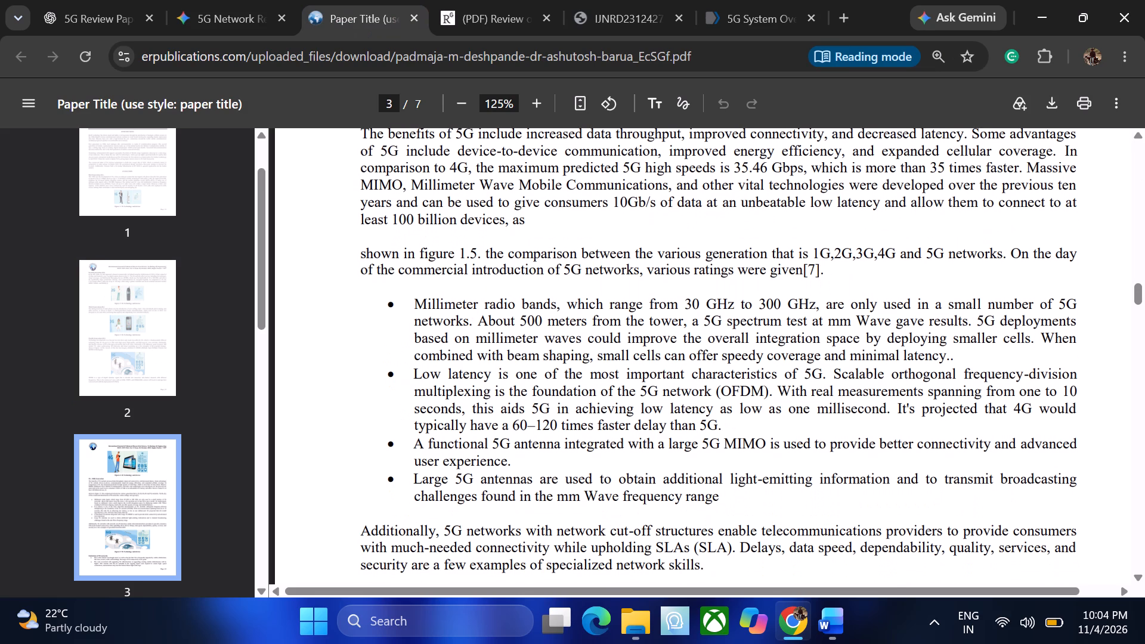
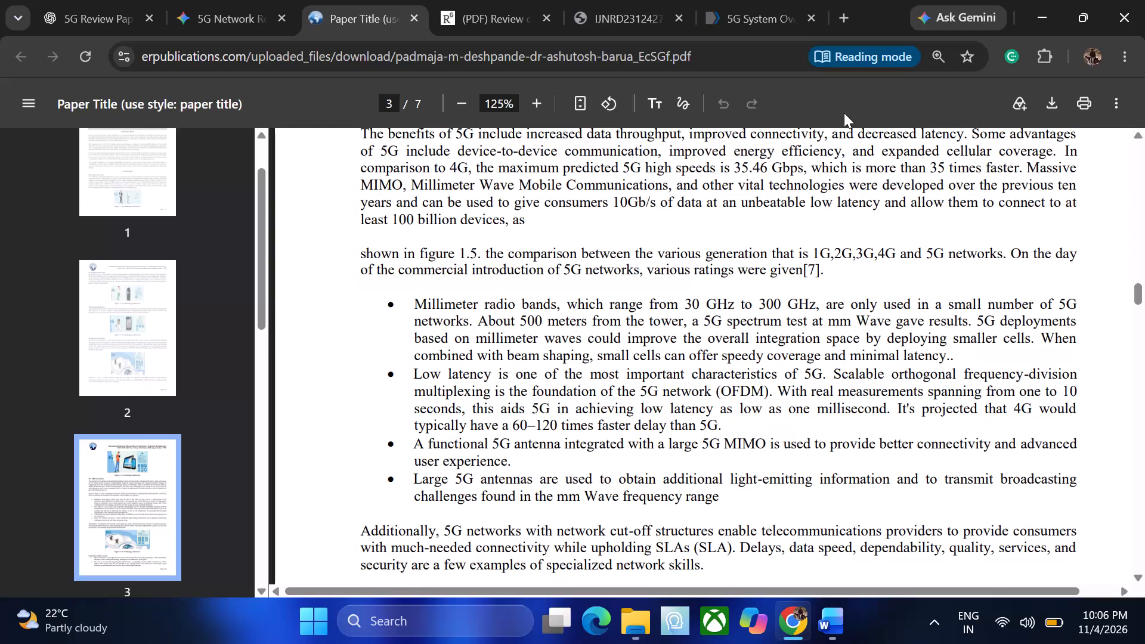
scroll(689, 309, down, 1)
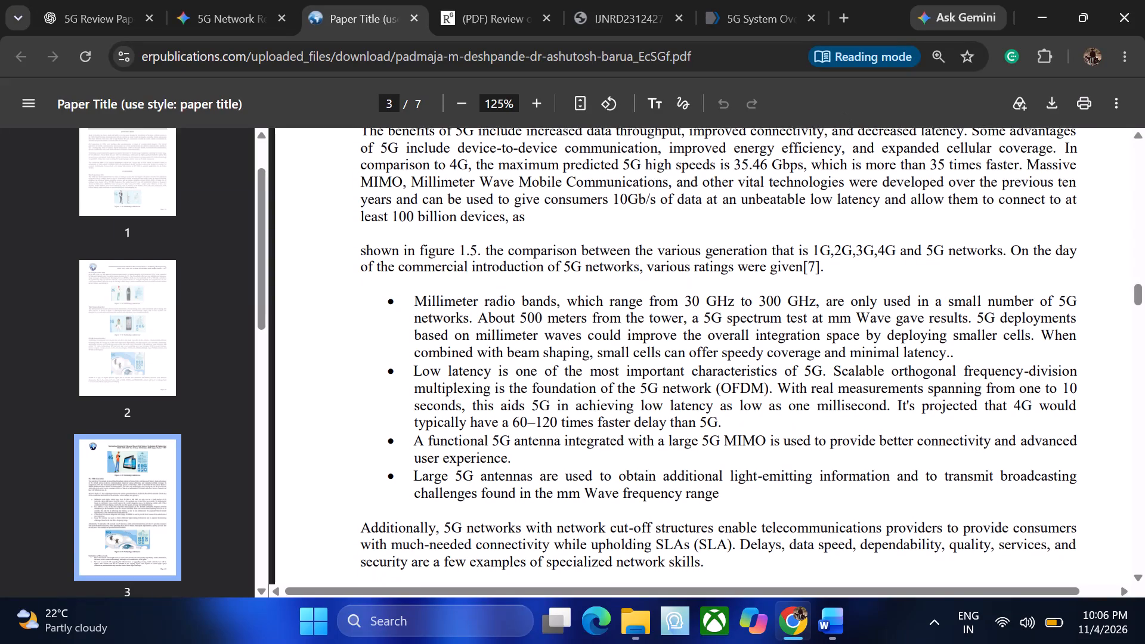
scroll(689, 309, down, 1)
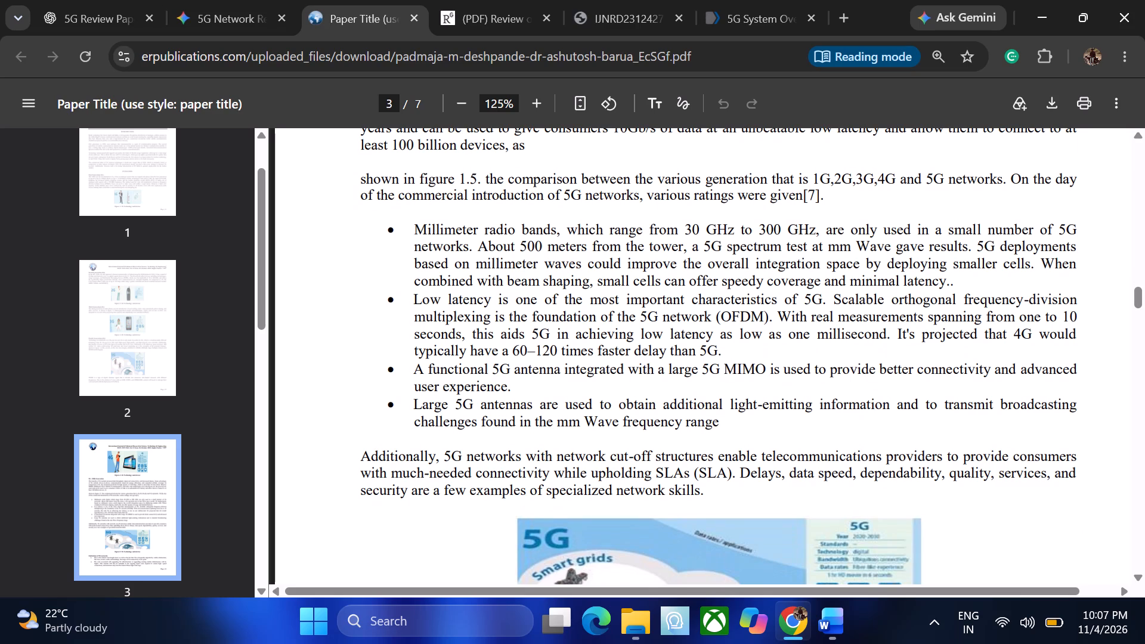
click(257, 17)
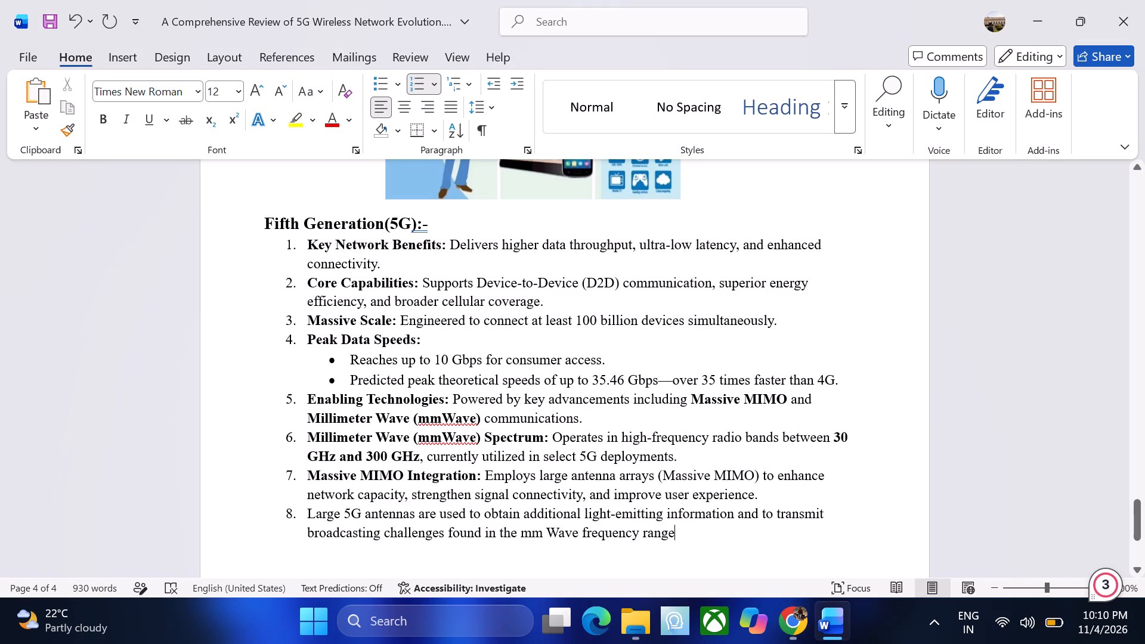
key(period)
key(Return)
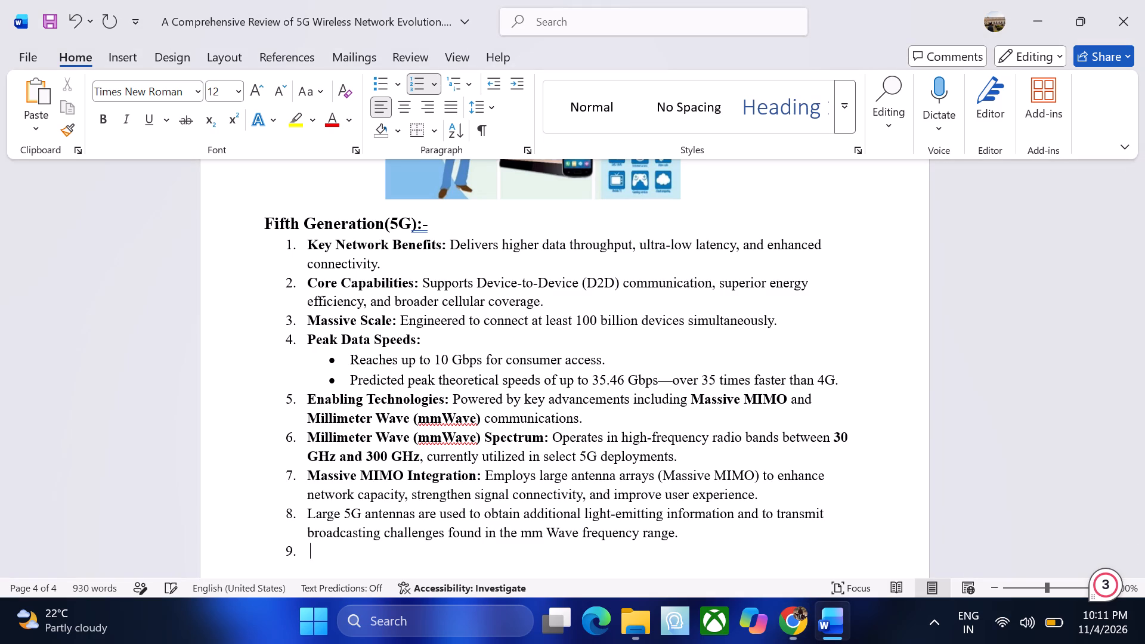
key(ctrl+v)
scroll(677, 485, down, 1)
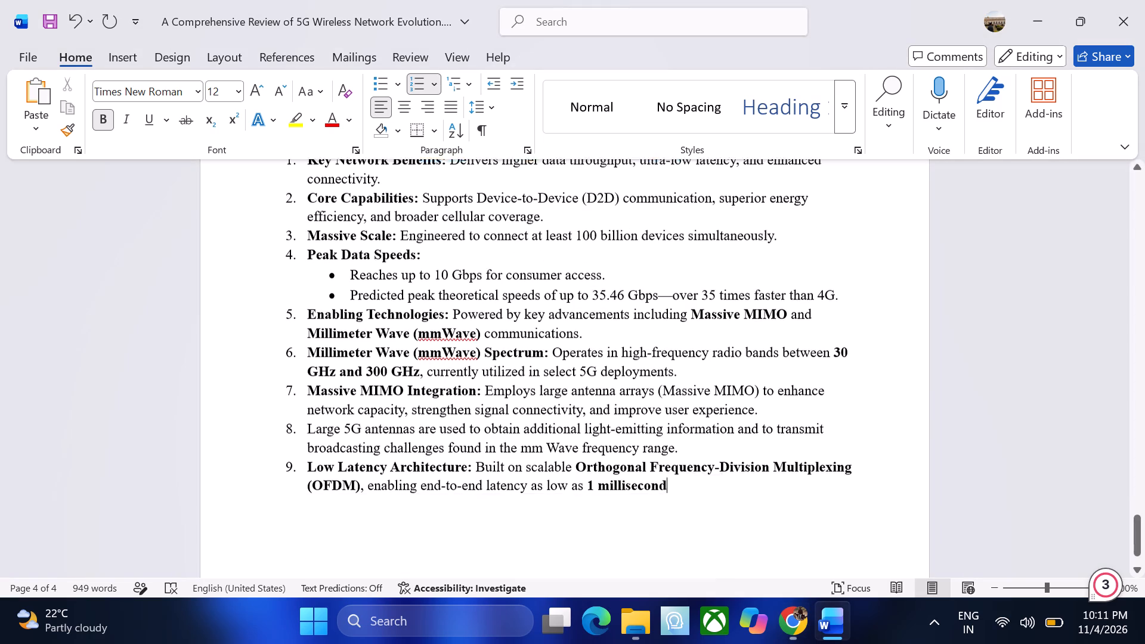
scroll(677, 485, down, 1)
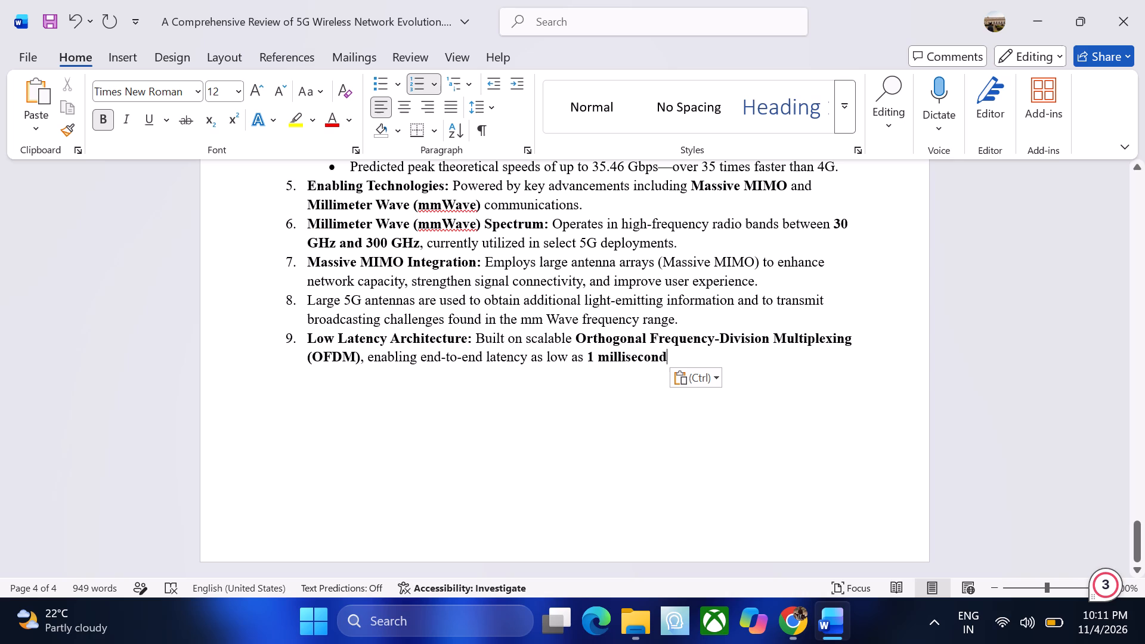
key(period)
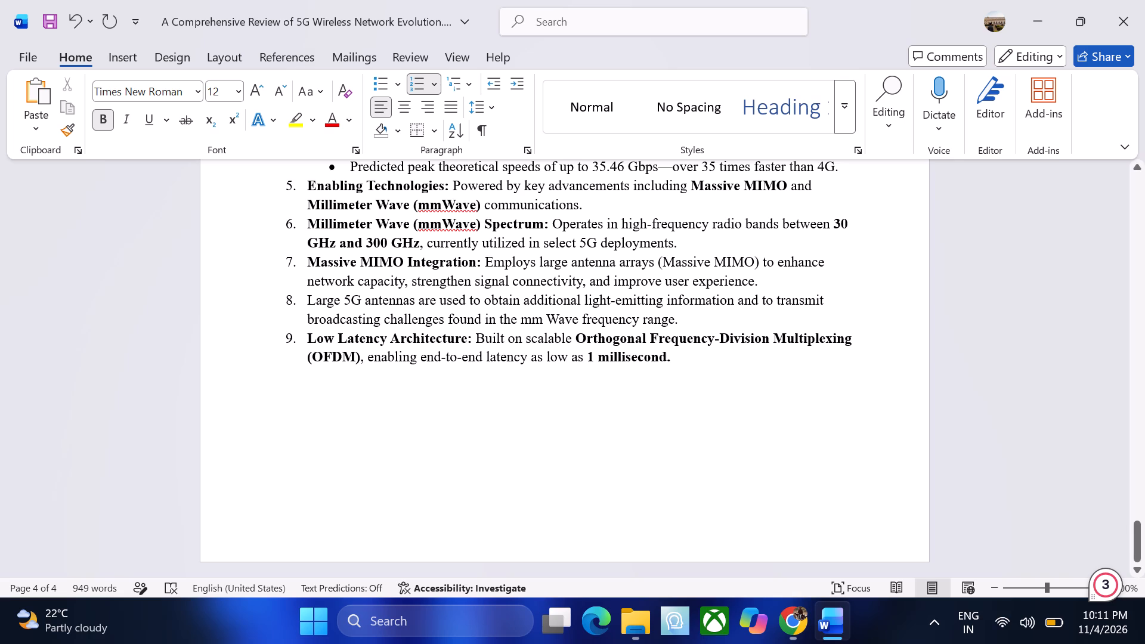
Insert the 5G picture Screenshot 2026-10-30 110308.png from the Screenshots folder on an unnumbered line below item 9 in Word.
key(Return)
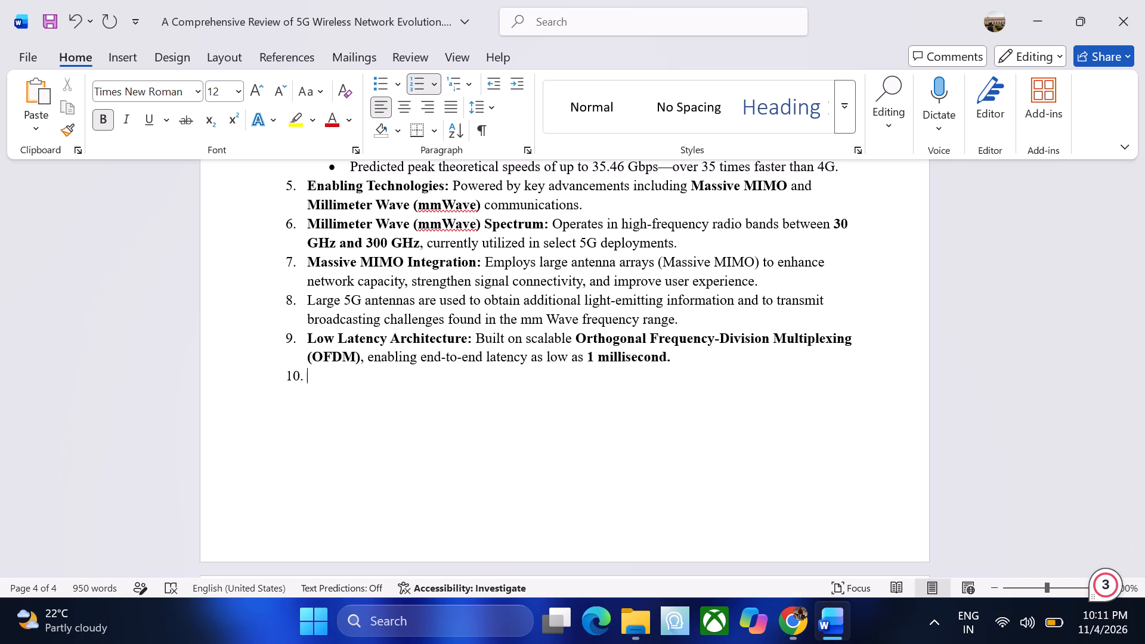
key(BackSpace)
key(alt+Tab)
key(alt+Tab)
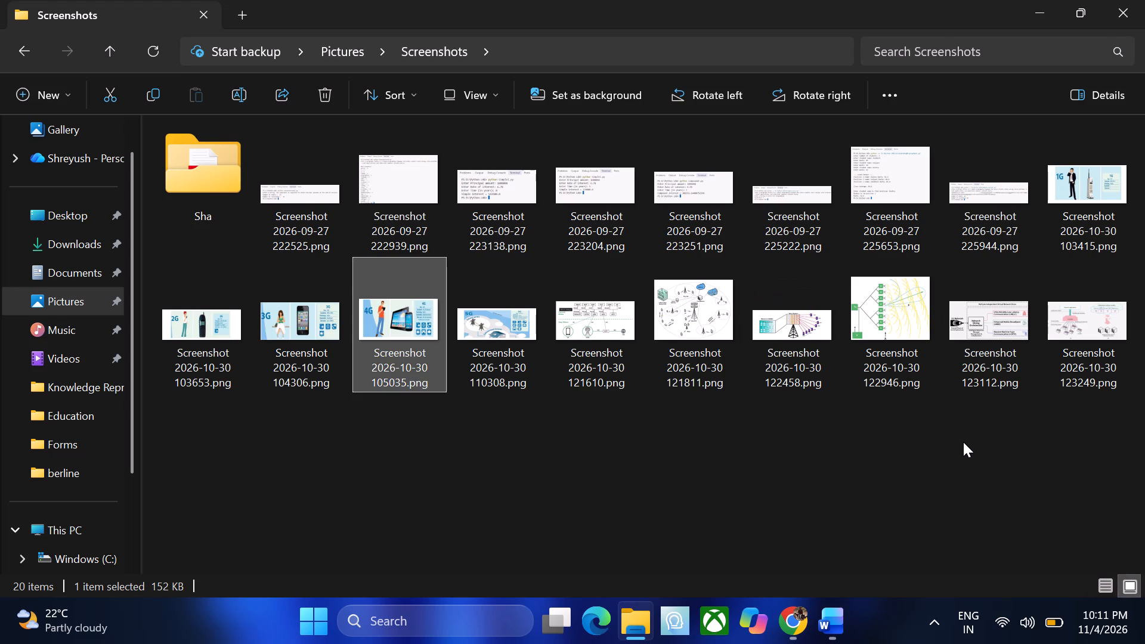
click(490, 330)
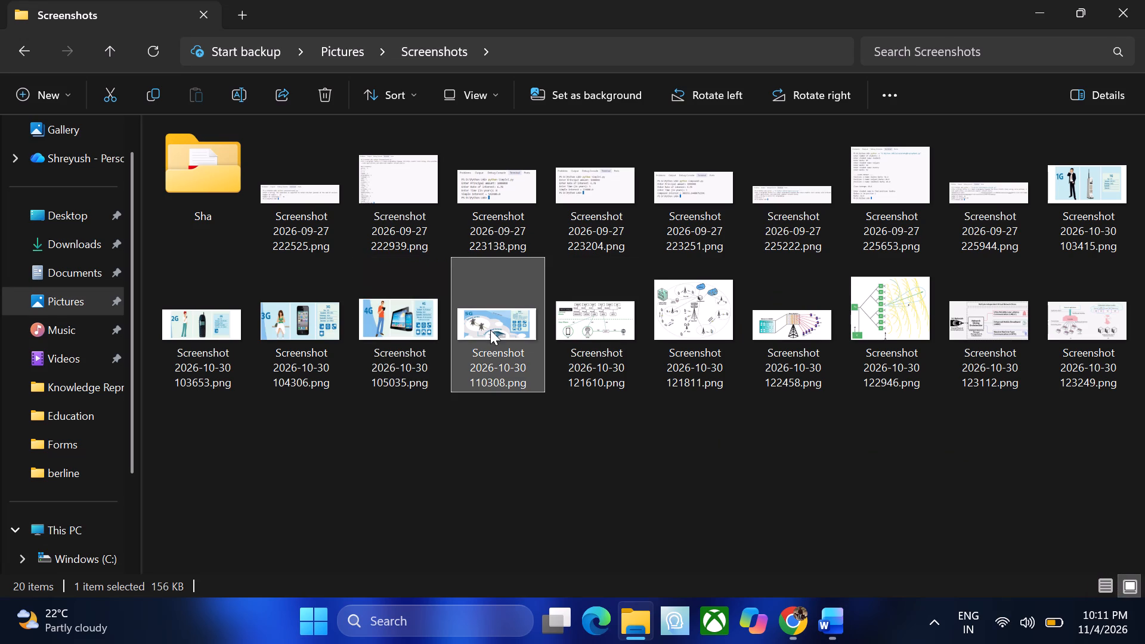
key(ctrl+c)
key(alt+Tab)
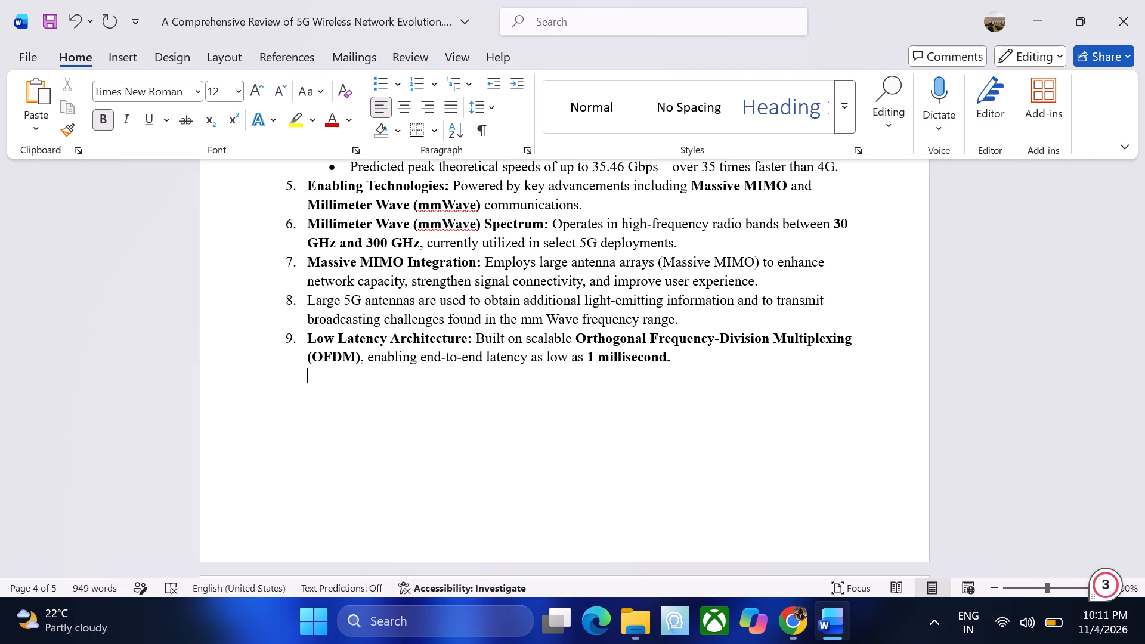
key(ctrl+v)
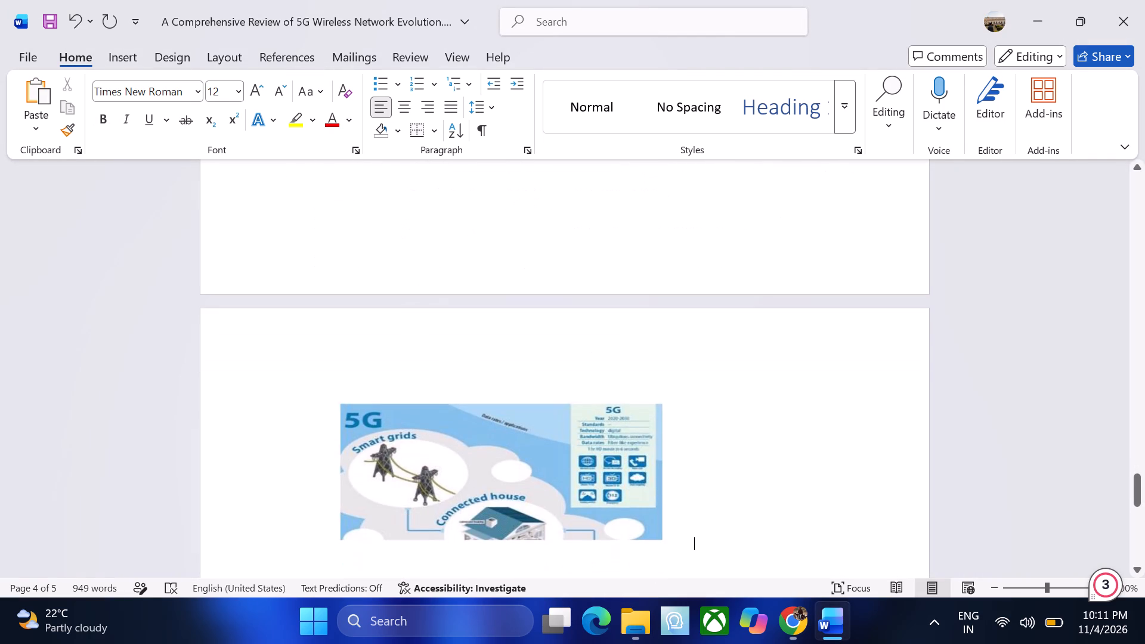
Shrink the 5G picture proportionally so it fits directly below item 9 on page 4, a little over half the text width.
click(514, 460)
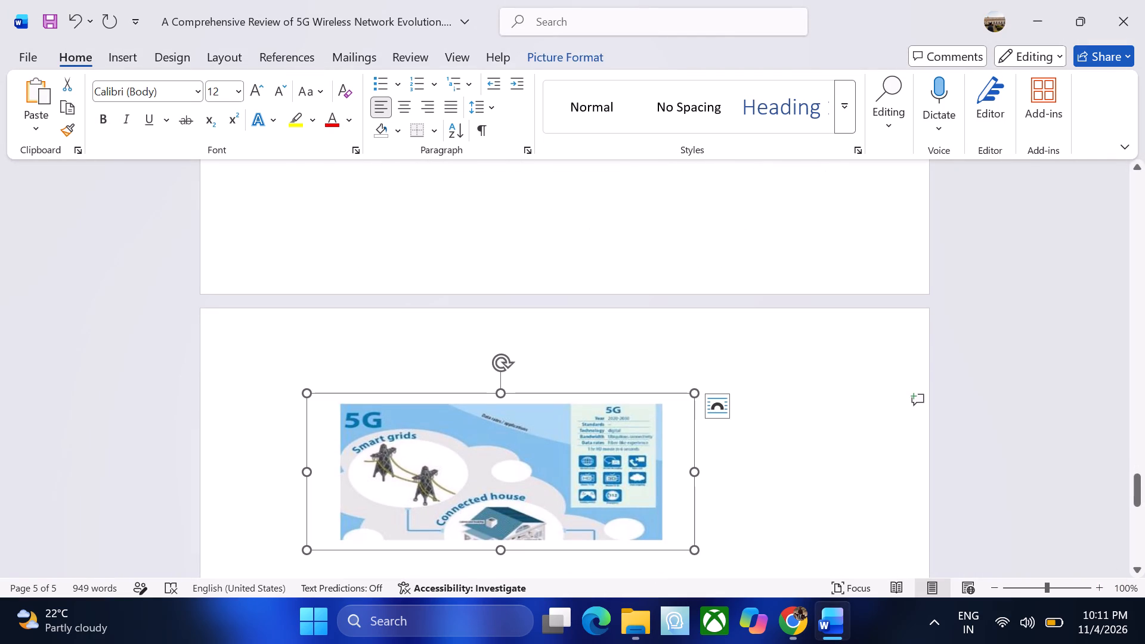
drag(691, 552, 658, 530)
drag(659, 534, 630, 491)
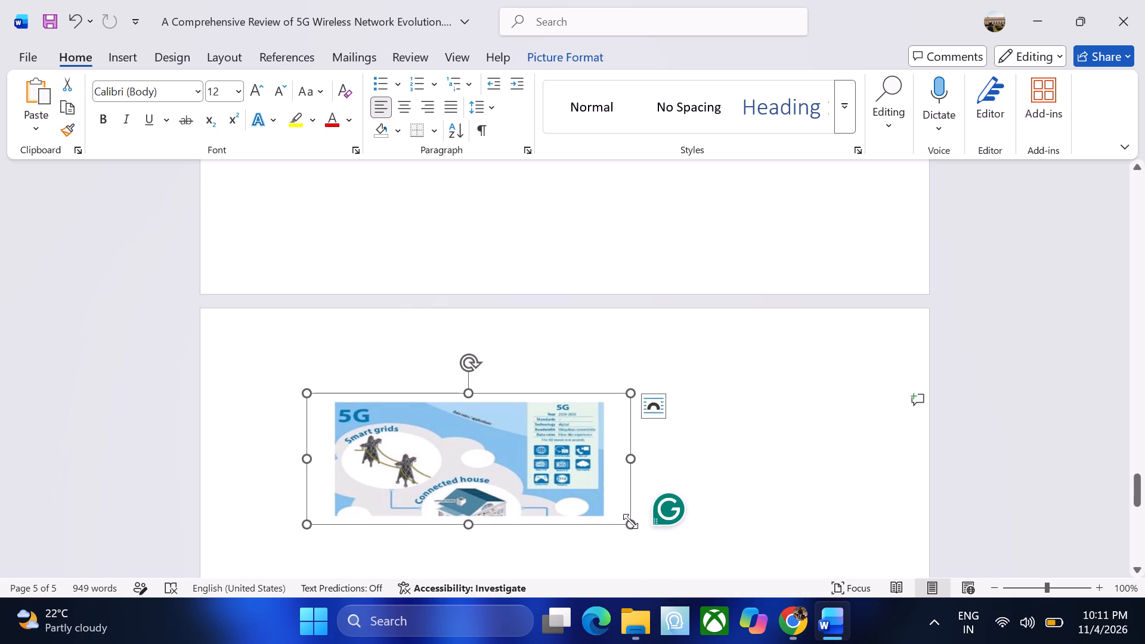
drag(630, 521, 591, 485)
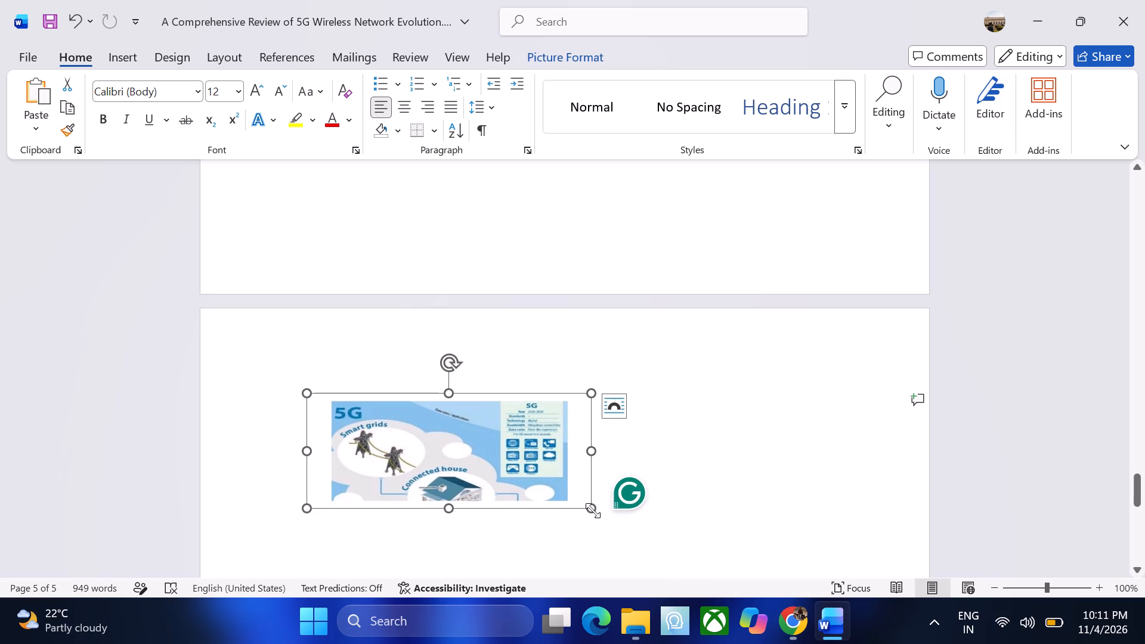
drag(593, 509, 477, 431)
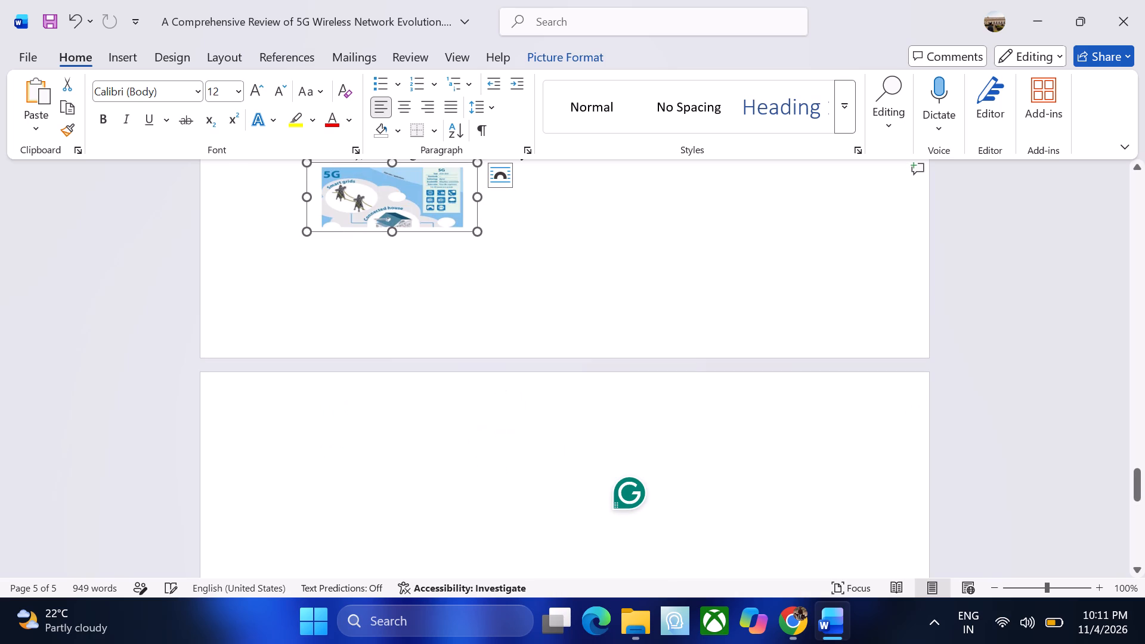
scroll(642, 265, up, 1)
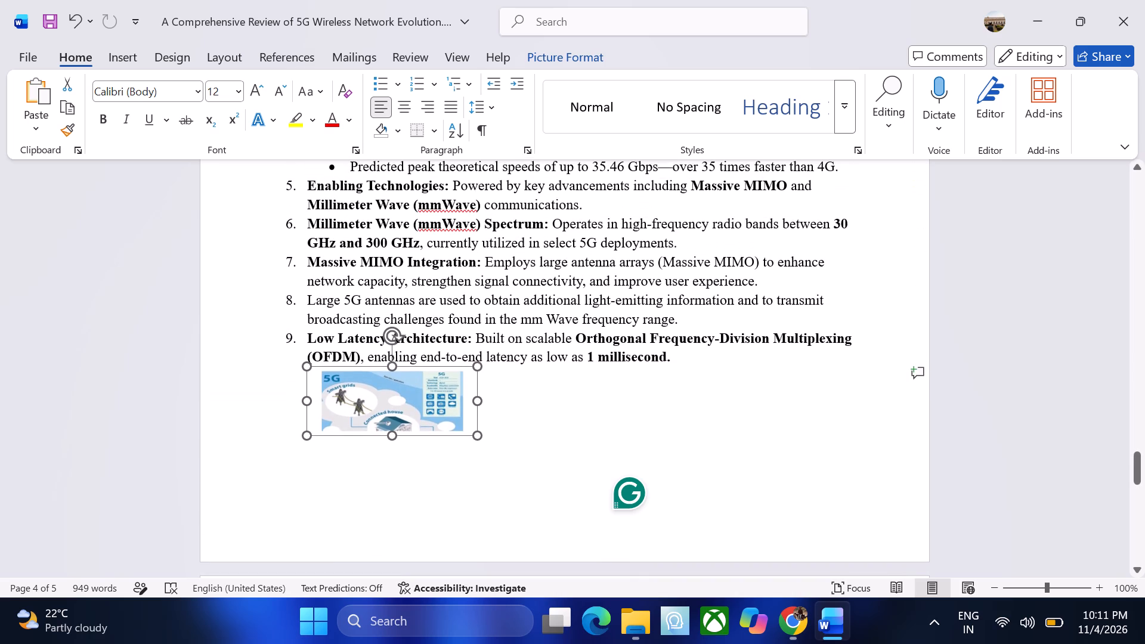
click(474, 430)
drag(478, 435, 570, 454)
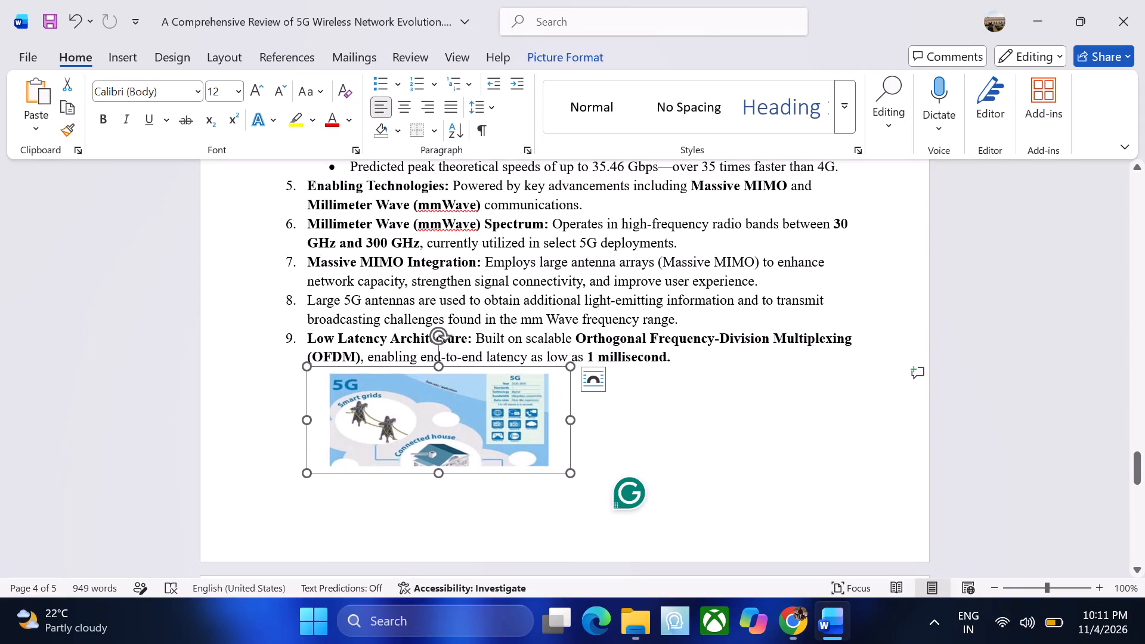
Move the 5G picture toward the middle of the page by inserting about 27 spaces in front of it.
click(302, 445)
key(space)
key(space)
key(space)
key(space)
key(space)
key(space)
key(space)
key(space)
key(space)
key(space)
key(space)
key(space)
key(space)
key(space)
key(space)
key(space)
key(space)
key(space)
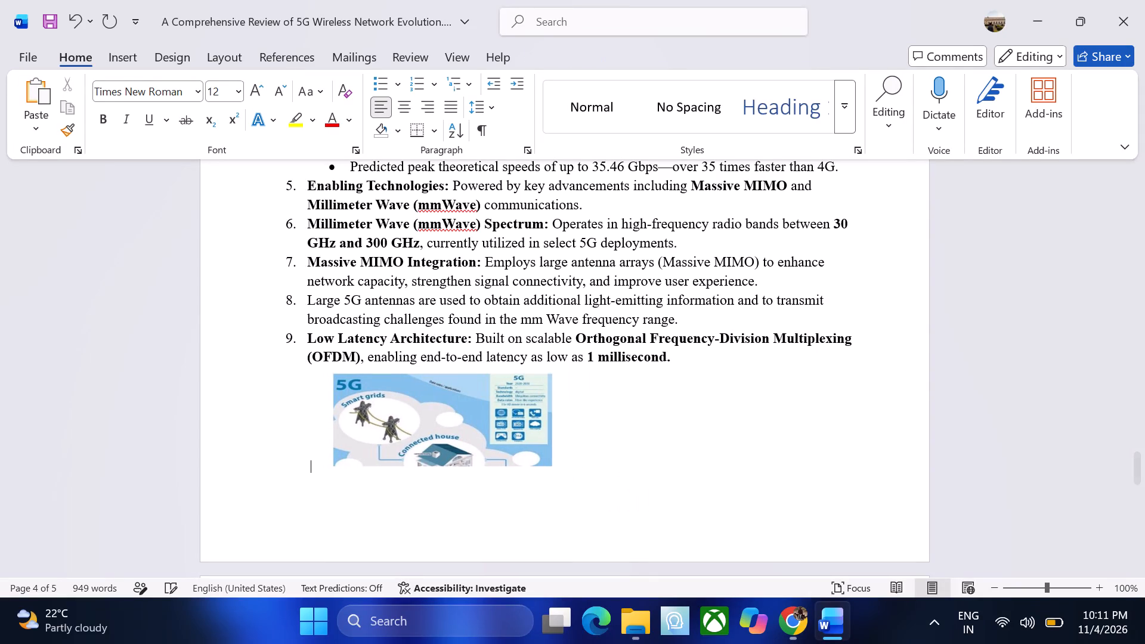
key(space)
key(space)
key(space)
key(space)
key(space)
key(space)
key(space)
key(space)
key(space)
key(space)
key(space)
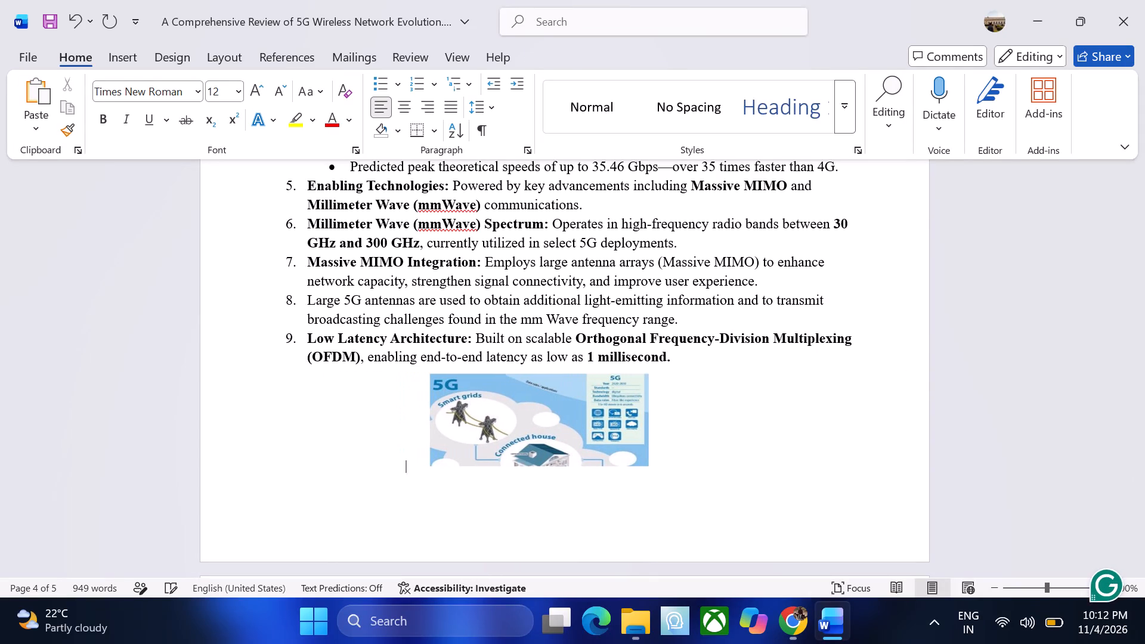
key(space)
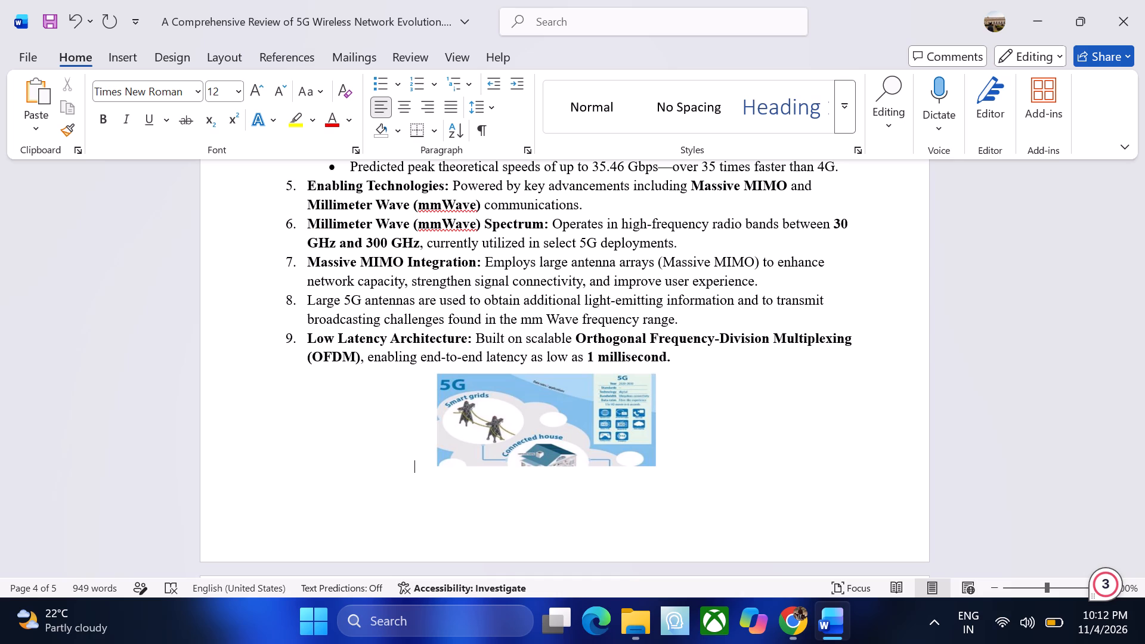
key(BackSpace)
key(BackSpace)
key(BackSpace)
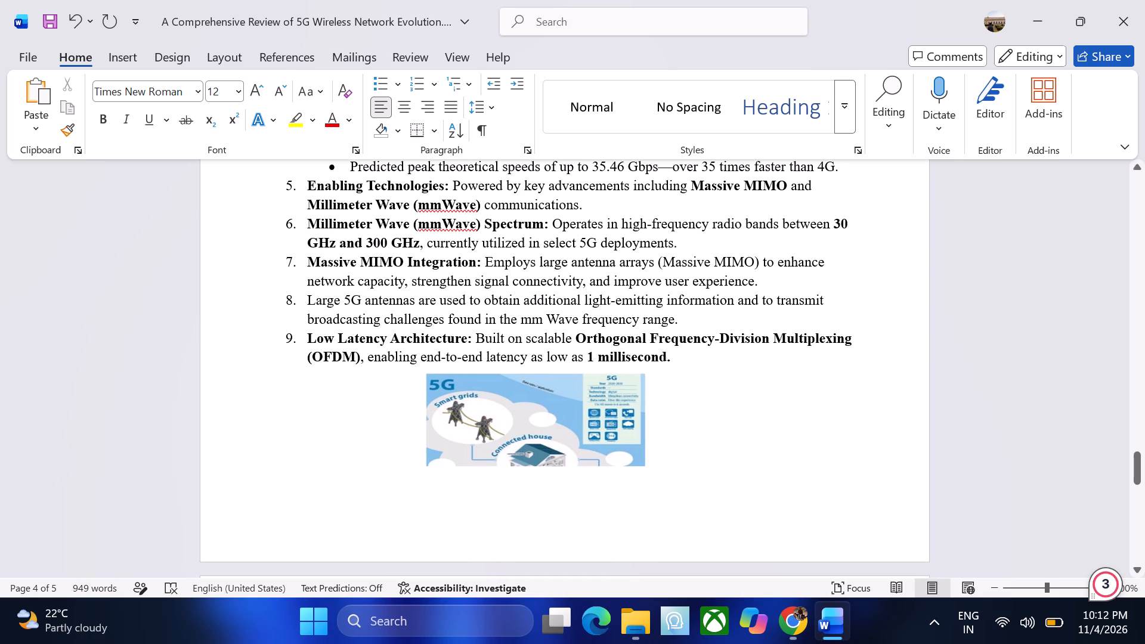
Enlarge the 5G picture very slightly and start a new line below it.
click(601, 418)
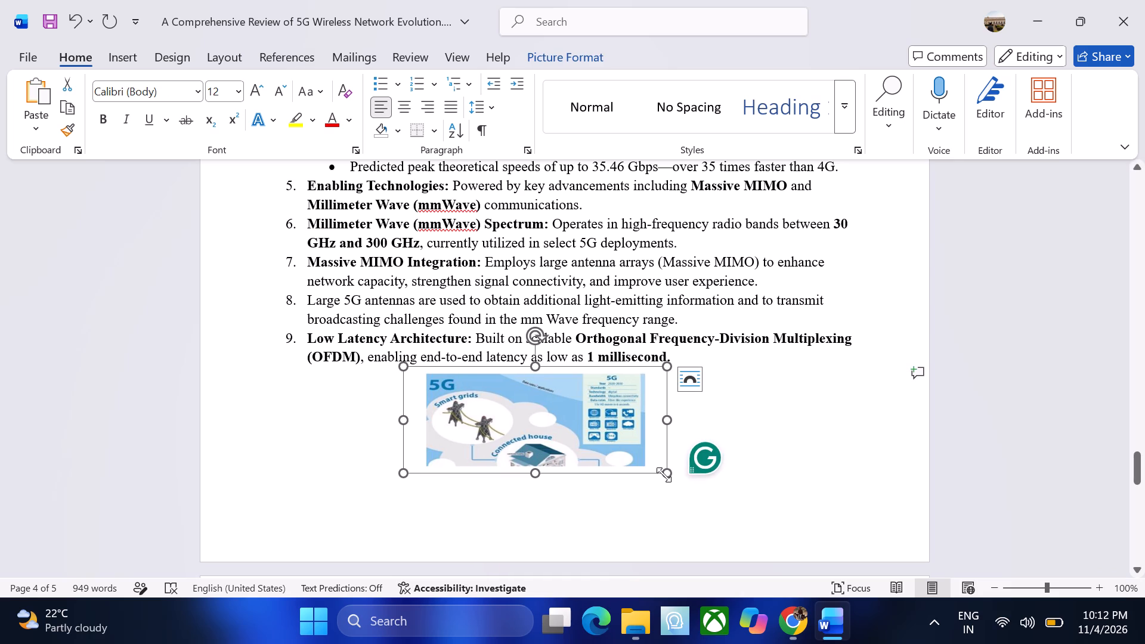
drag(664, 475, 669, 476)
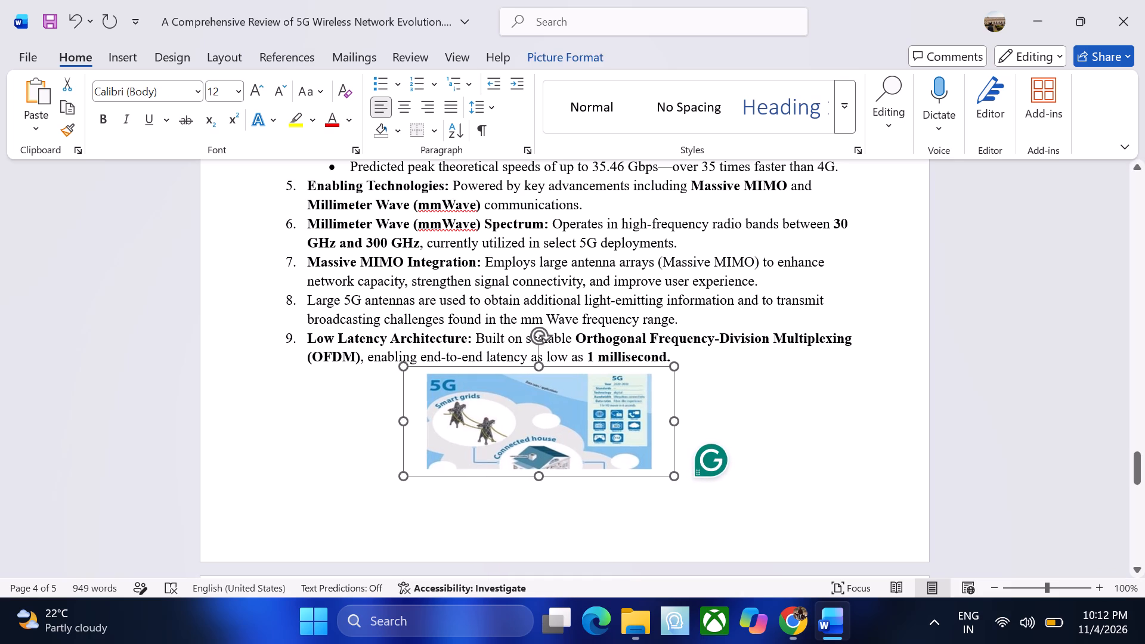
drag(669, 476, 669, 475)
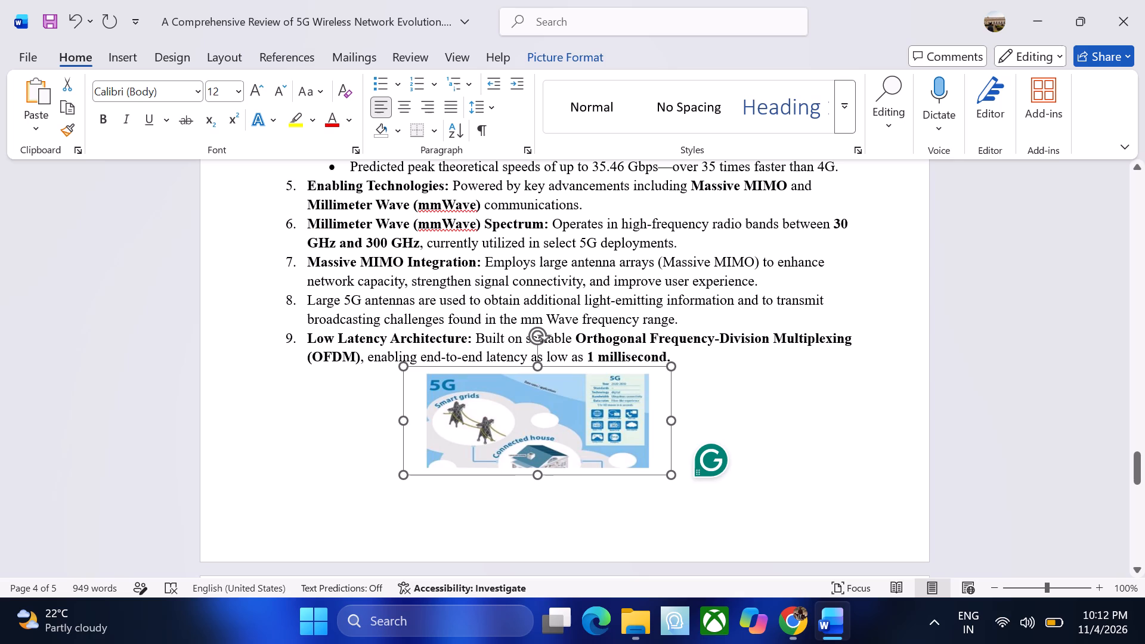
drag(669, 475, 670, 476)
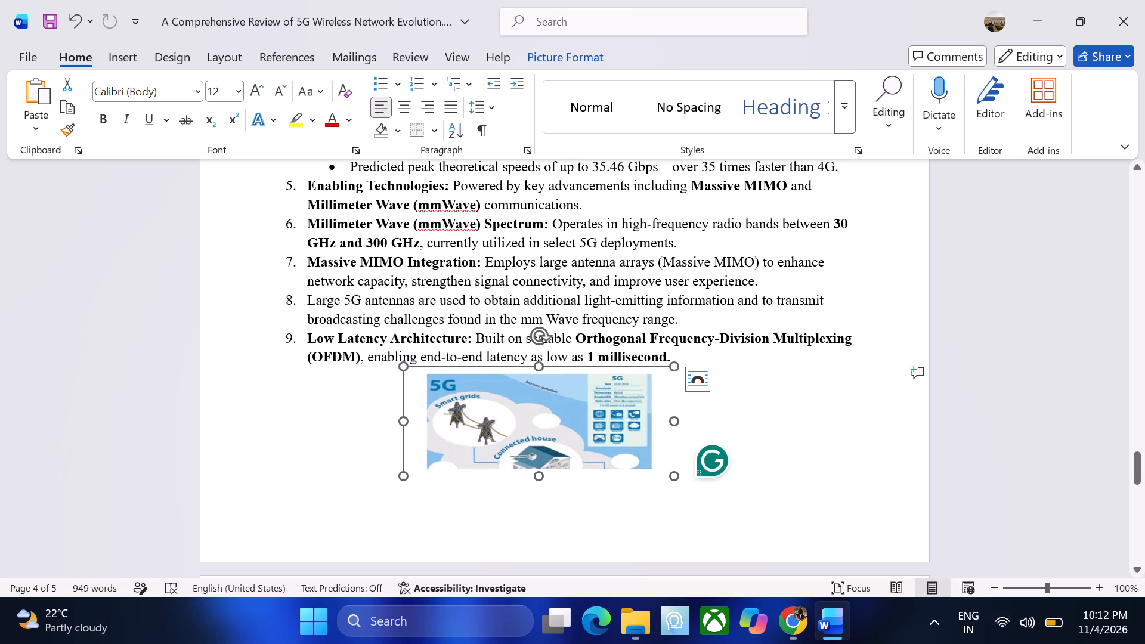
click(688, 474)
key(Return)
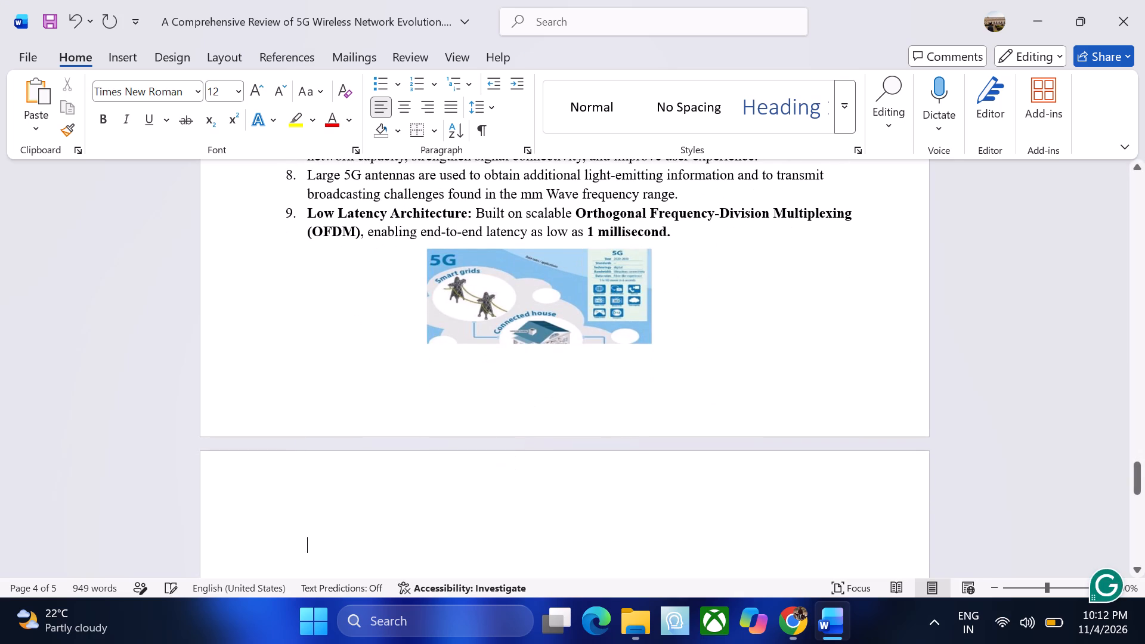
Remove the list indent from the empty line at the top of page 5 so it starts at the page margin.
key(BackSpace)
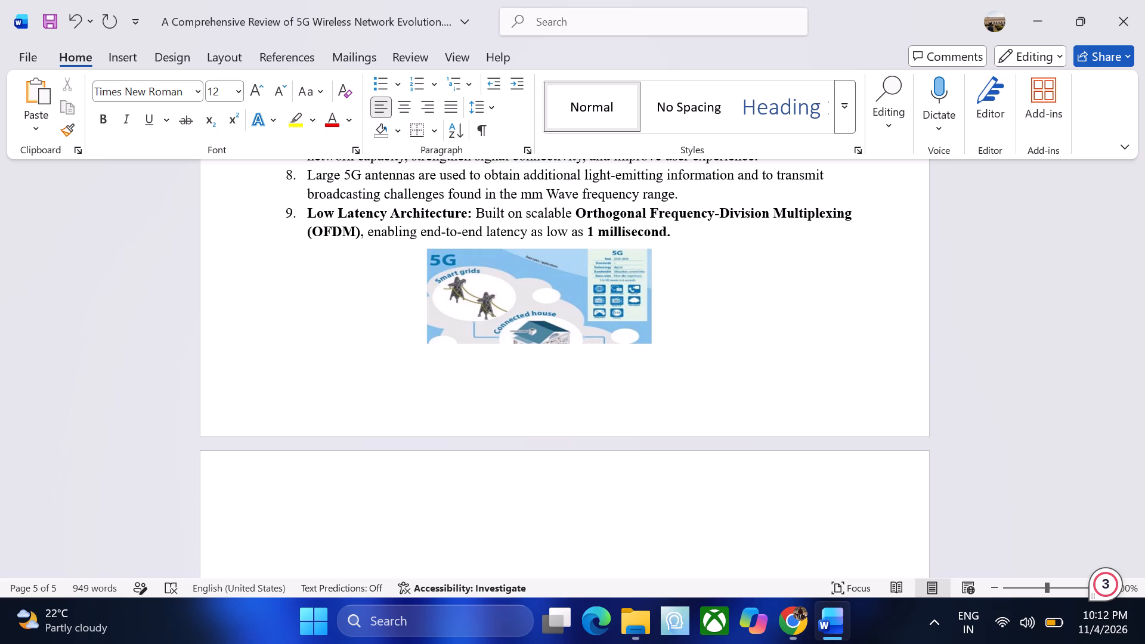
scroll(688, 474, right, 1)
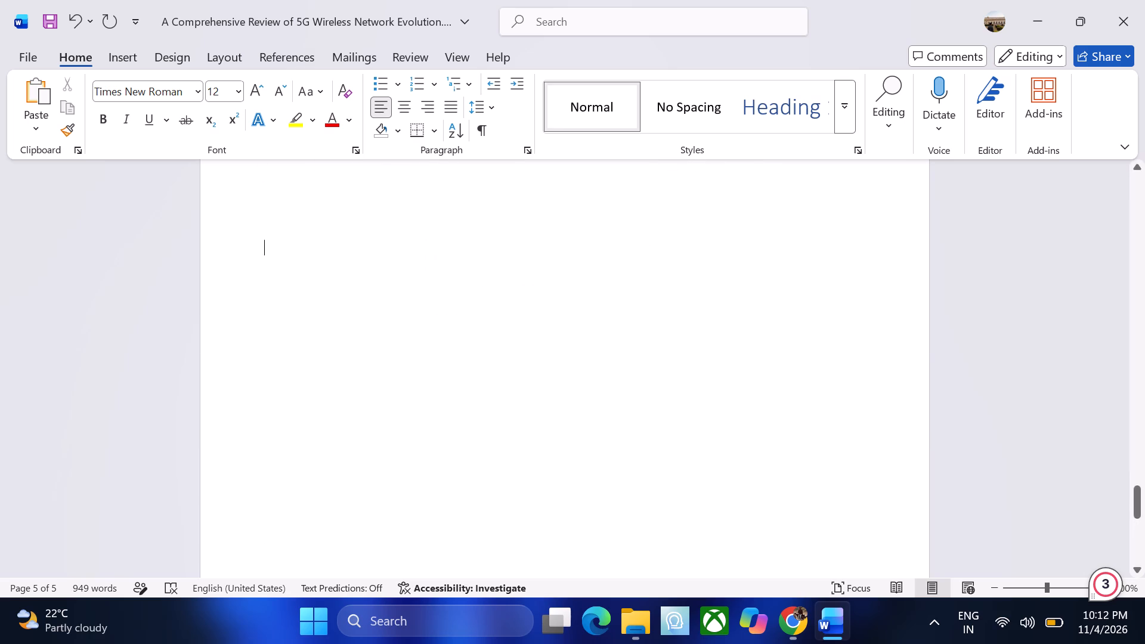